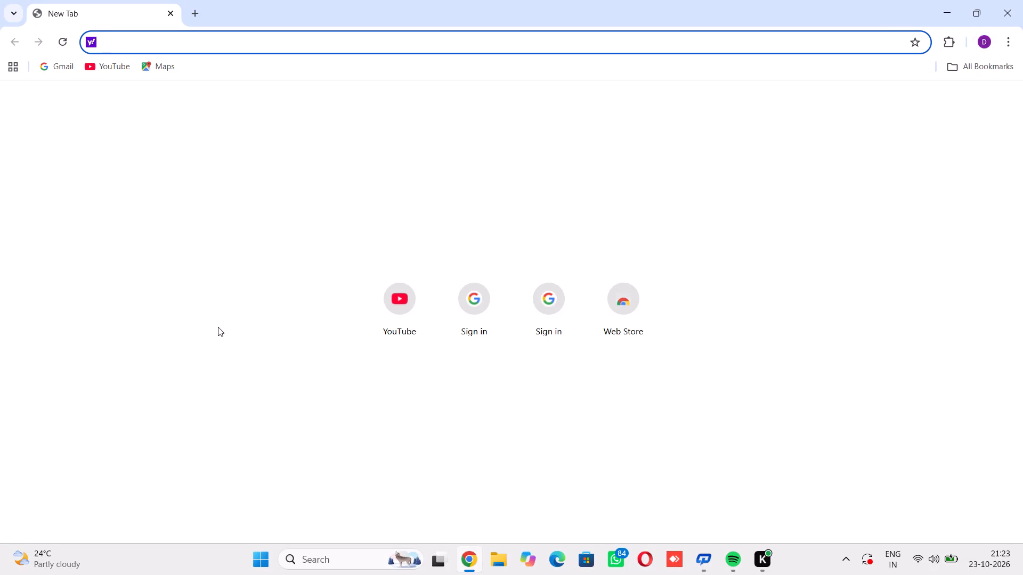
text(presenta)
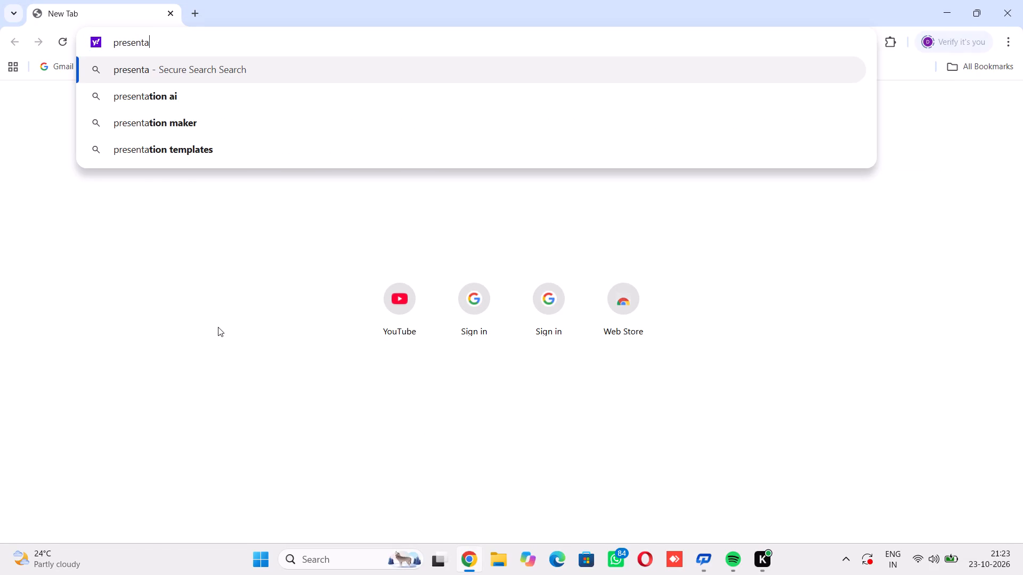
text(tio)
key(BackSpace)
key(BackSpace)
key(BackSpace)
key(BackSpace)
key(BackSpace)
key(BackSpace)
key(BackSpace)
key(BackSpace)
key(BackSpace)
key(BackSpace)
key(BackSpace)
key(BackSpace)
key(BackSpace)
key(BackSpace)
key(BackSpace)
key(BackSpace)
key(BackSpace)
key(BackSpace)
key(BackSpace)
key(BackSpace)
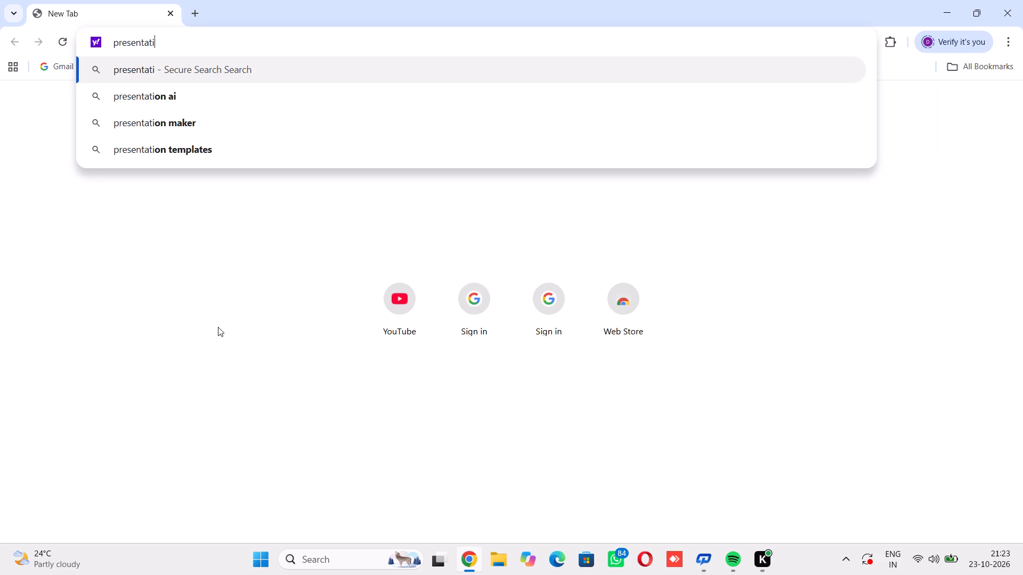
Search the web for "power point".
text(power point)
key(Return)
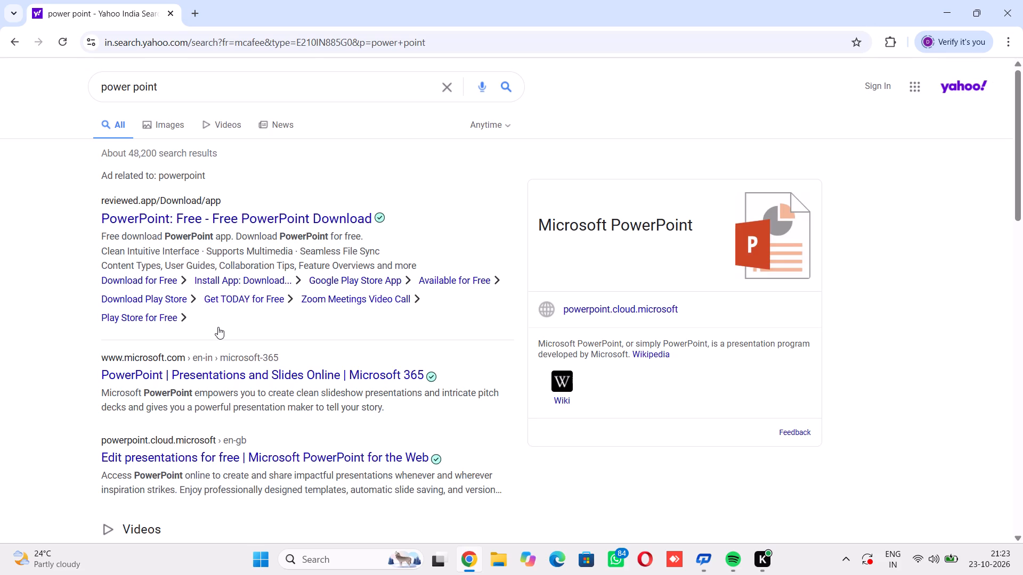
Look through the "power point" search results for a suitable PowerPoint site.
scroll(218, 327, down, 3)
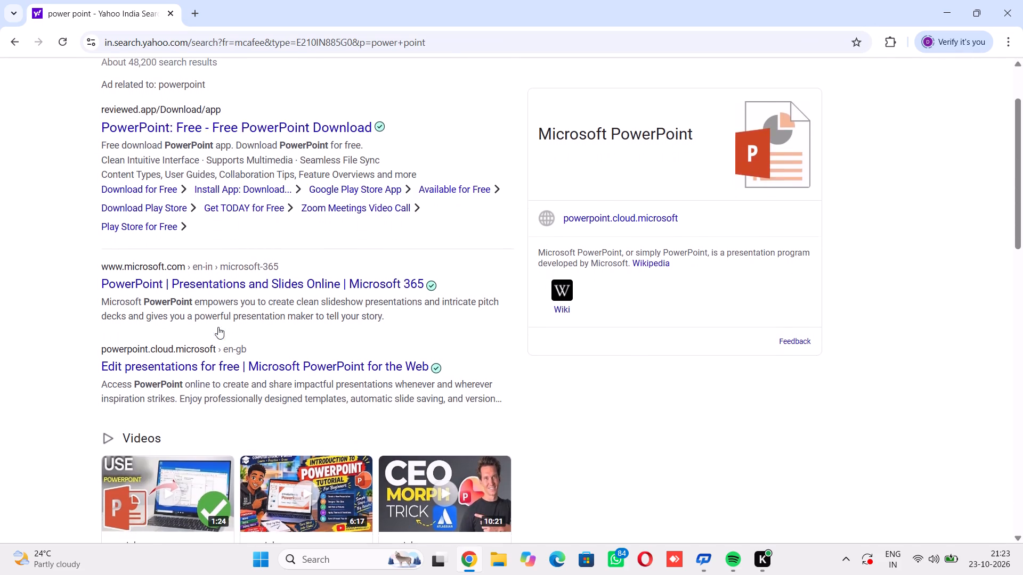
scroll(218, 327, down, 6)
scroll(218, 327, up, 1)
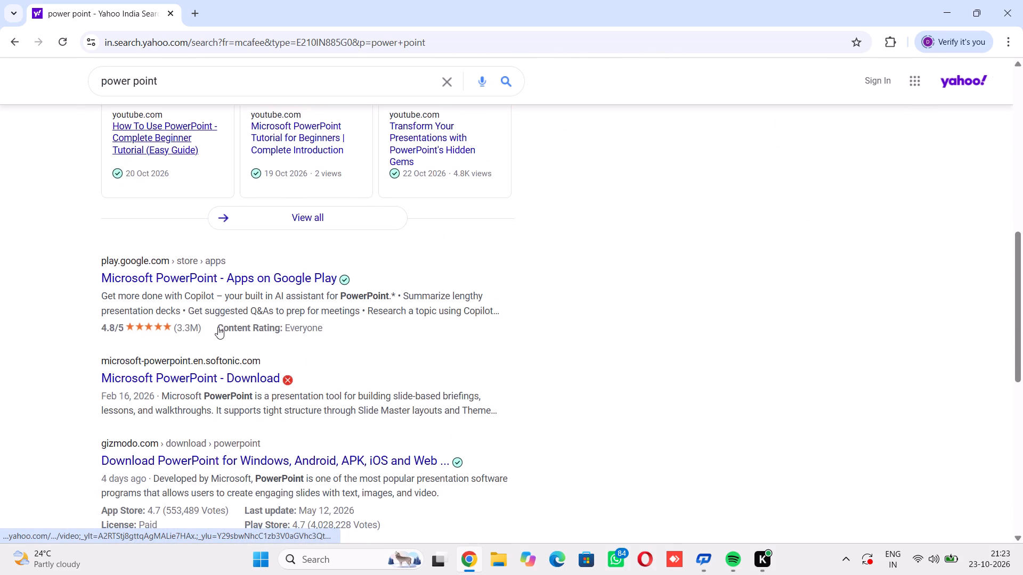
scroll(218, 327, up, 3)
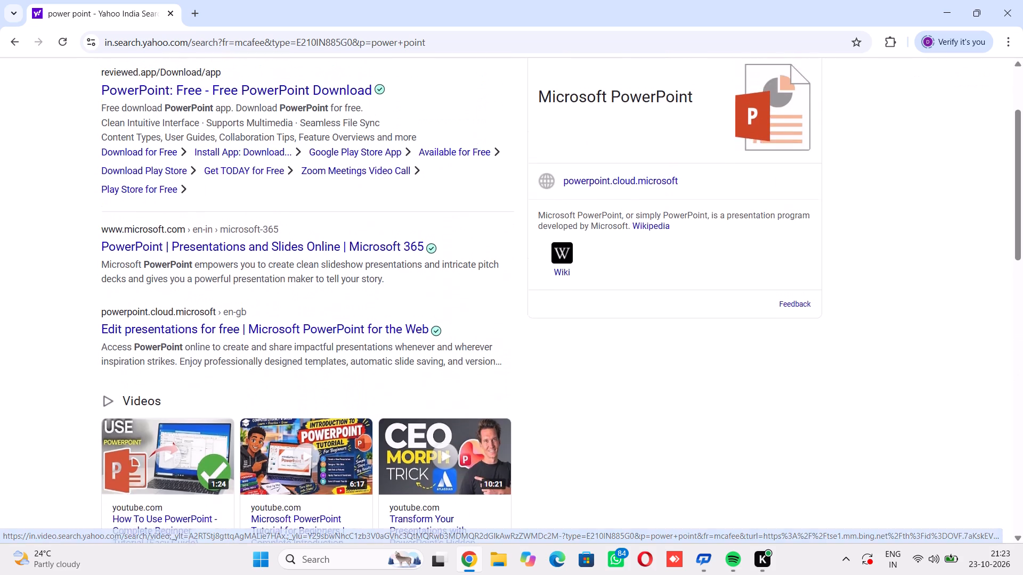
scroll(218, 327, up, 2)
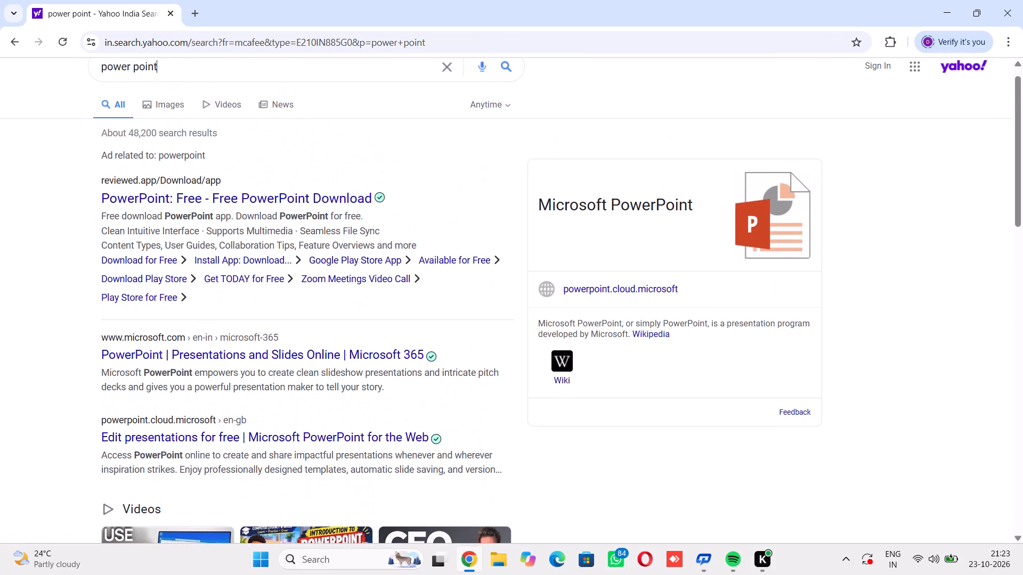
scroll(218, 327, up, 3)
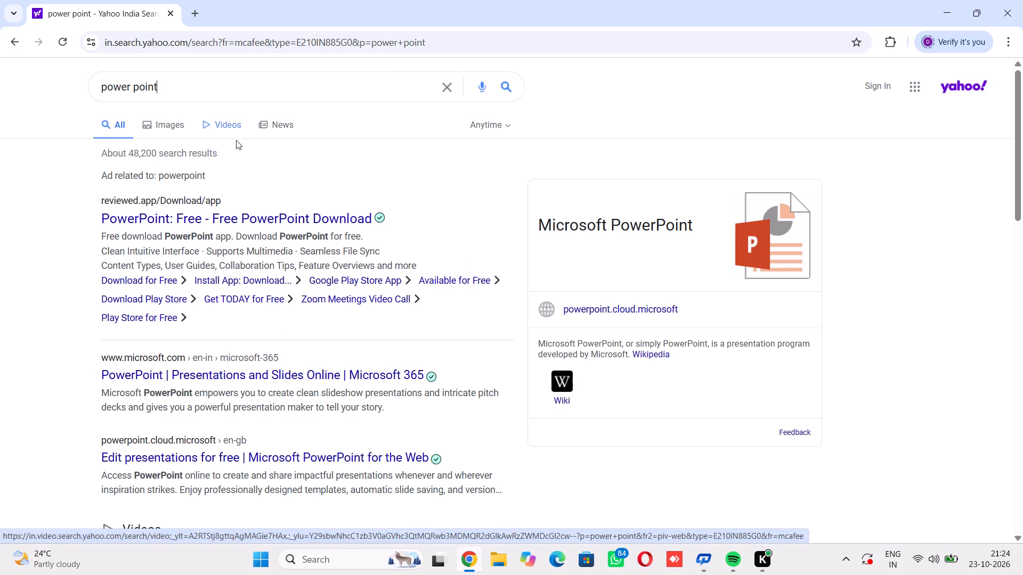
click(257, 213)
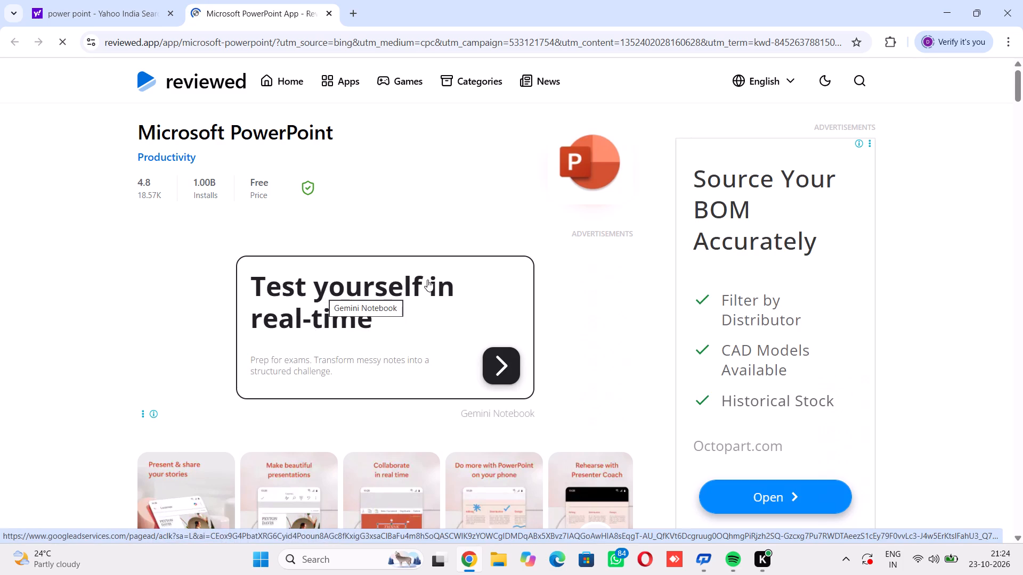
scroll(311, 147, down, 1)
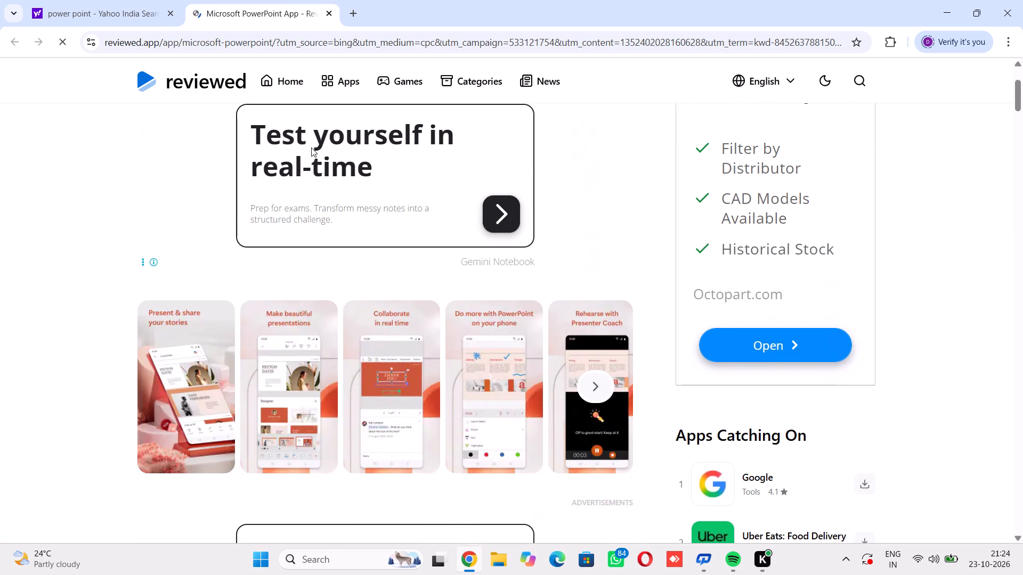
scroll(311, 147, down, 4)
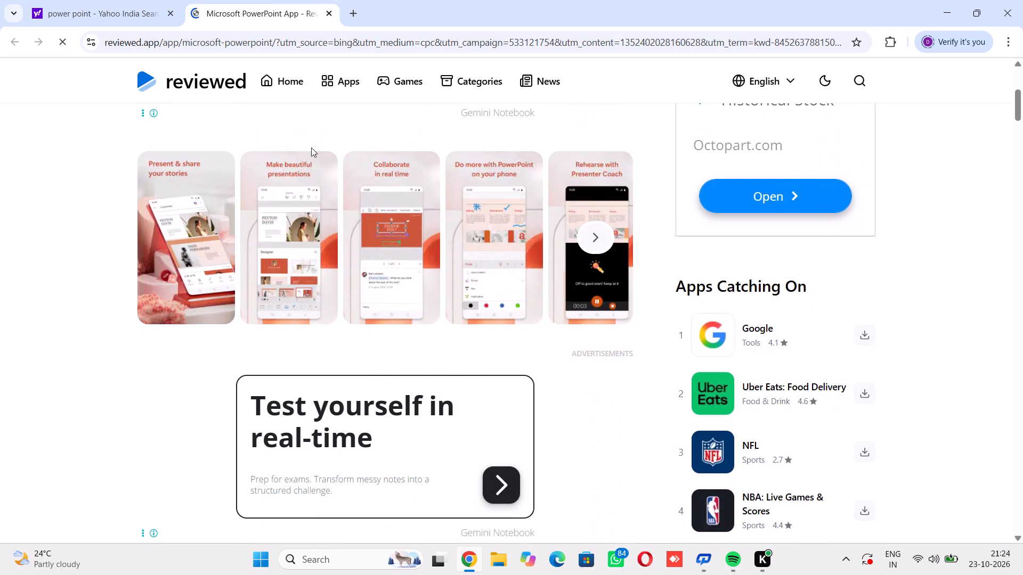
scroll(311, 147, down, 7)
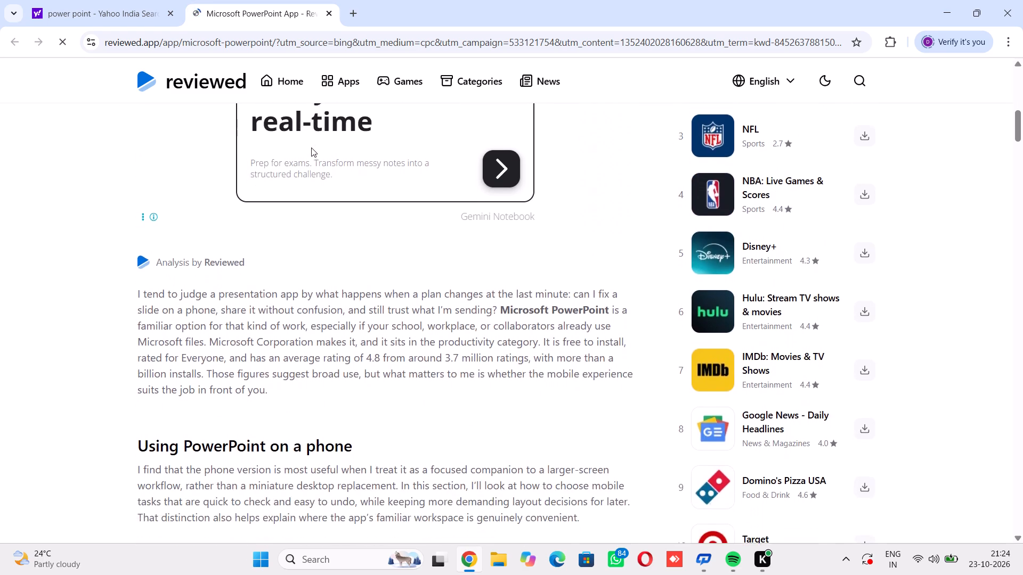
scroll(311, 147, down, 3)
scroll(311, 147, up, 5)
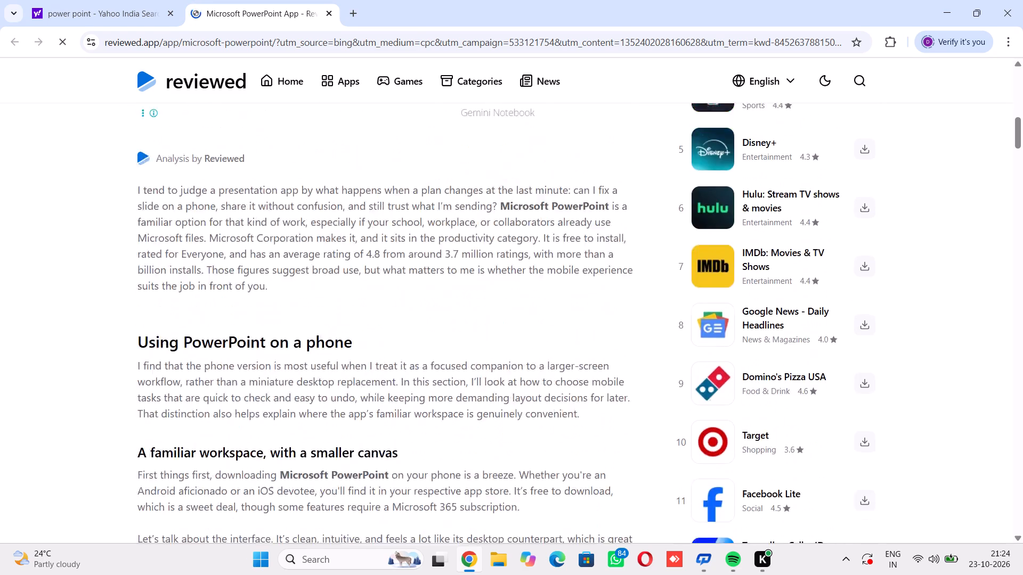
scroll(311, 147, up, 7)
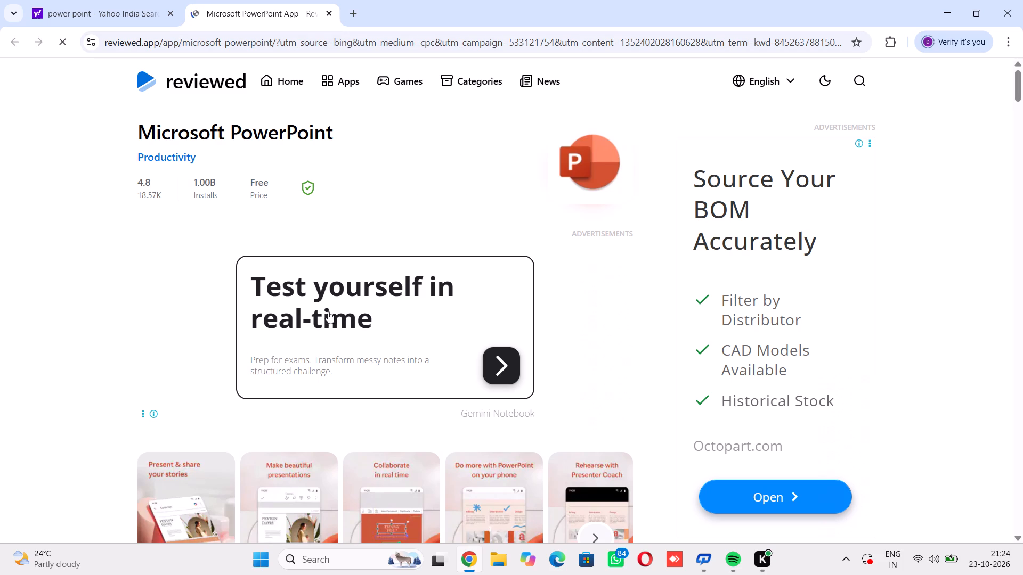
scroll(335, 315, down, 1)
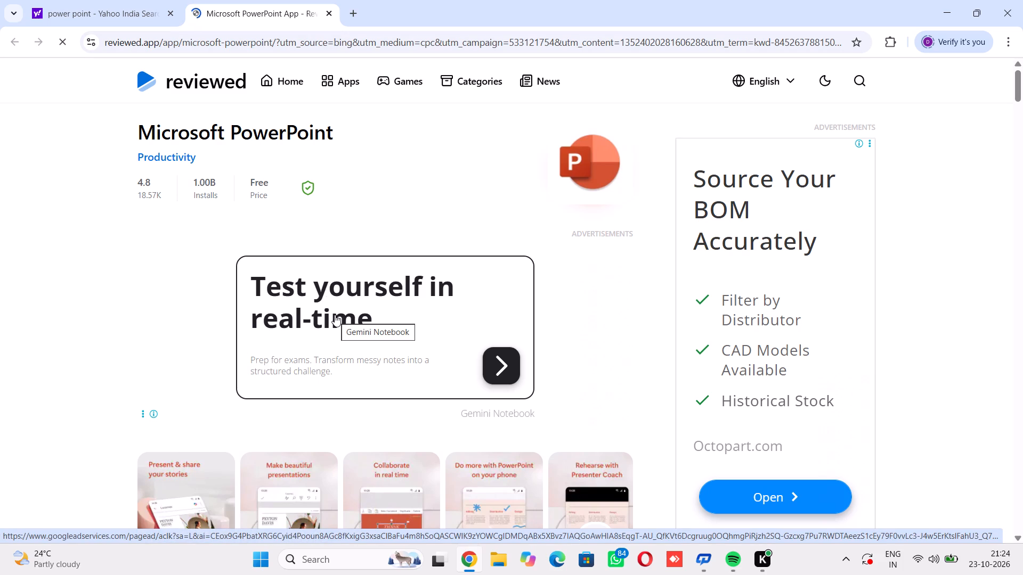
scroll(335, 315, down, 7)
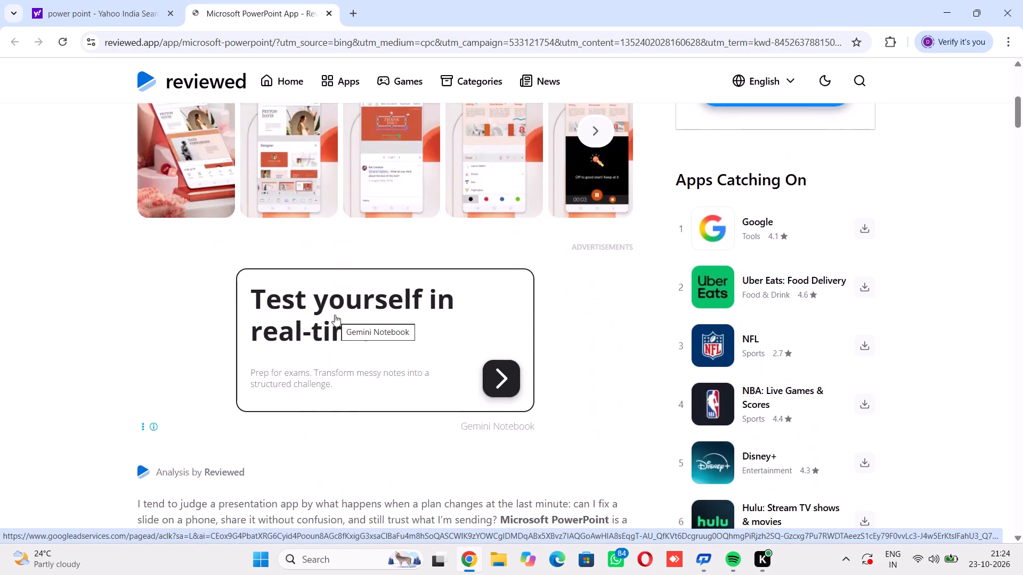
scroll(335, 315, down, 1)
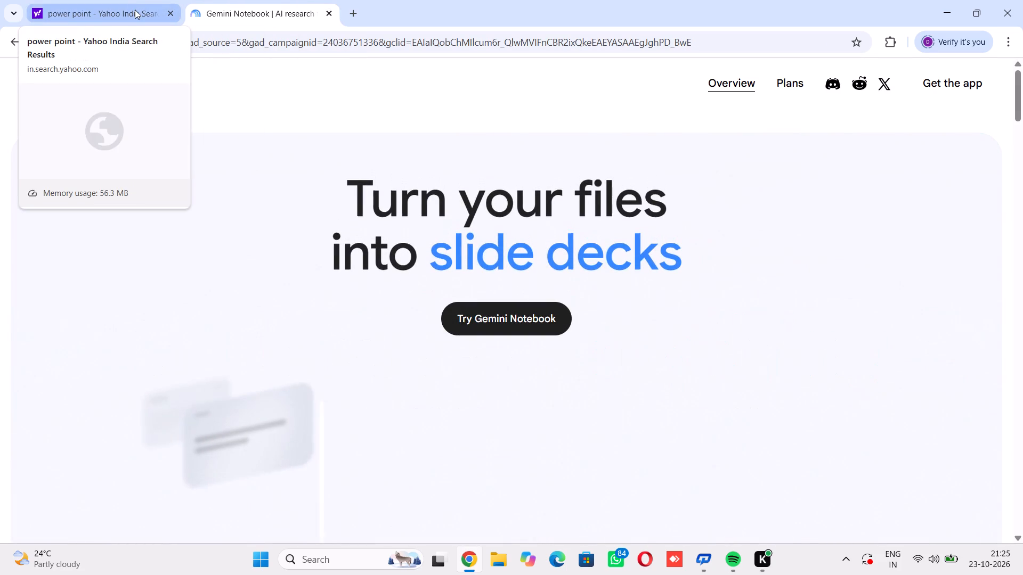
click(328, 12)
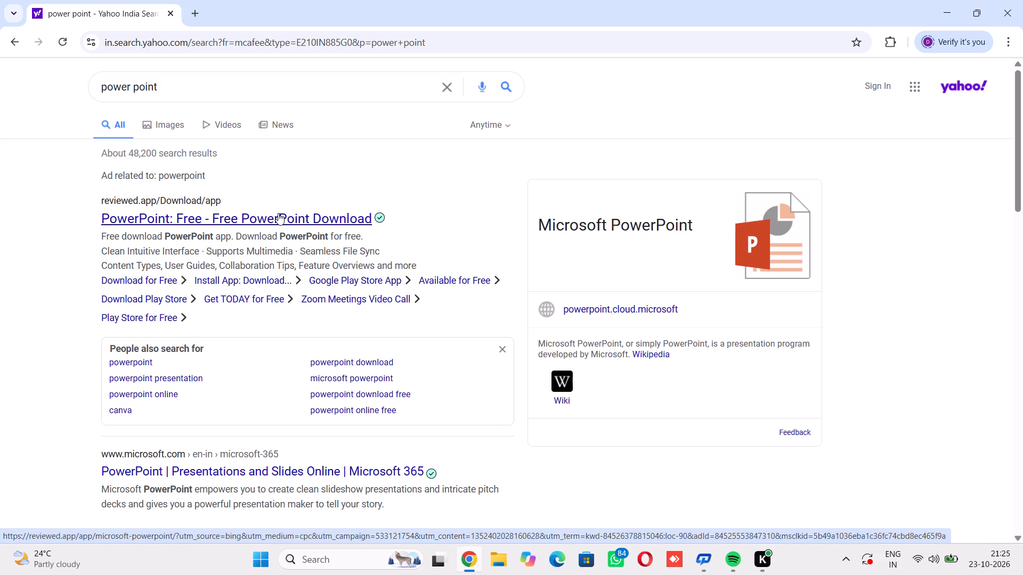
Examine the full list of "power point" search results again for an official PowerPoint page.
scroll(278, 213, up, 1)
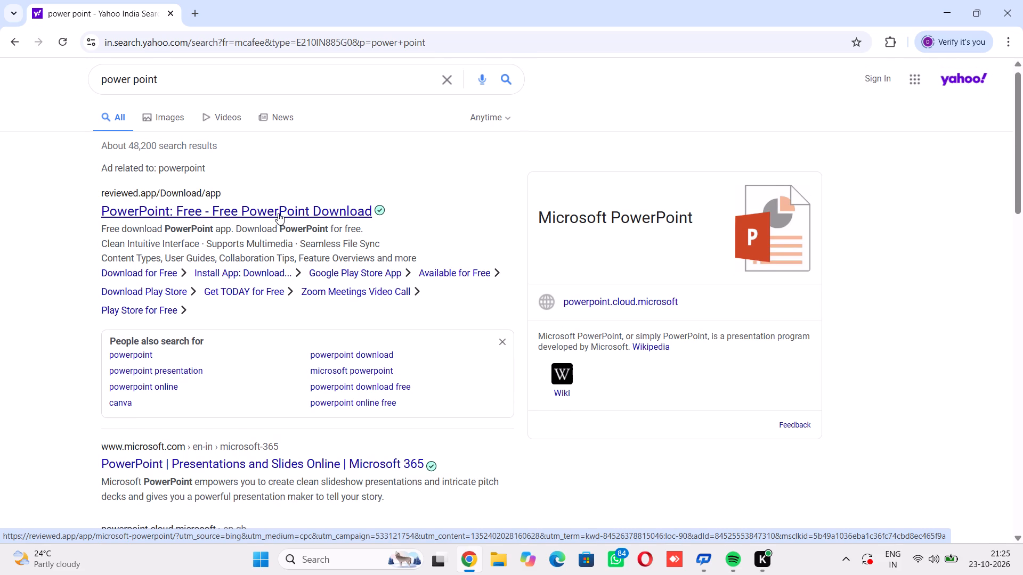
scroll(278, 213, down, 7)
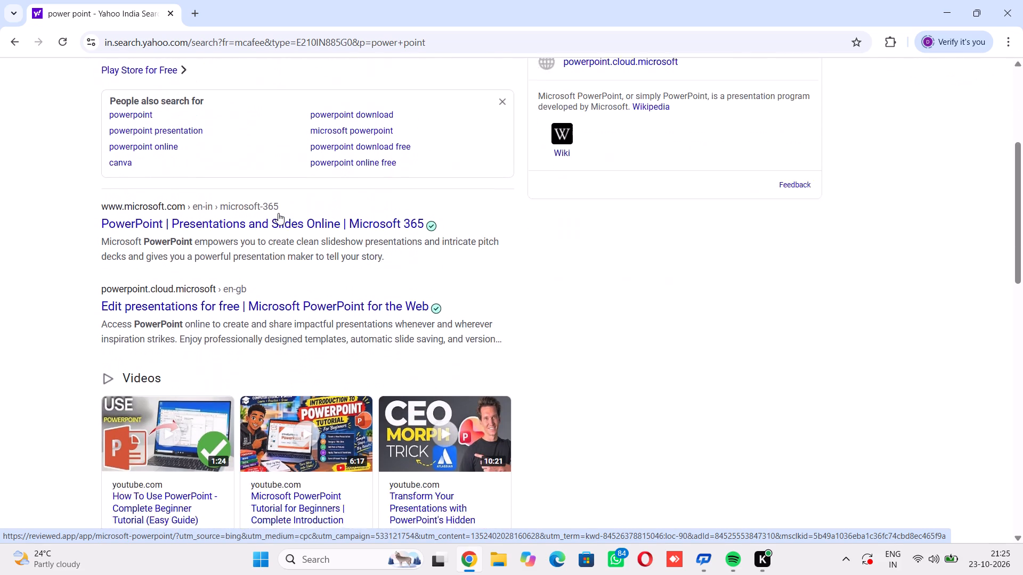
scroll(278, 213, down, 3)
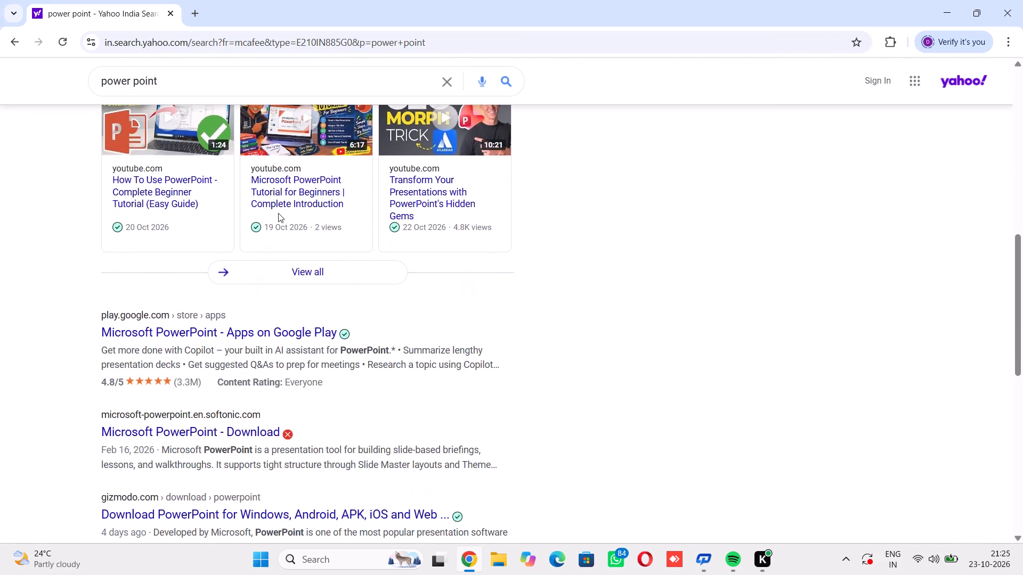
scroll(278, 213, down, 1)
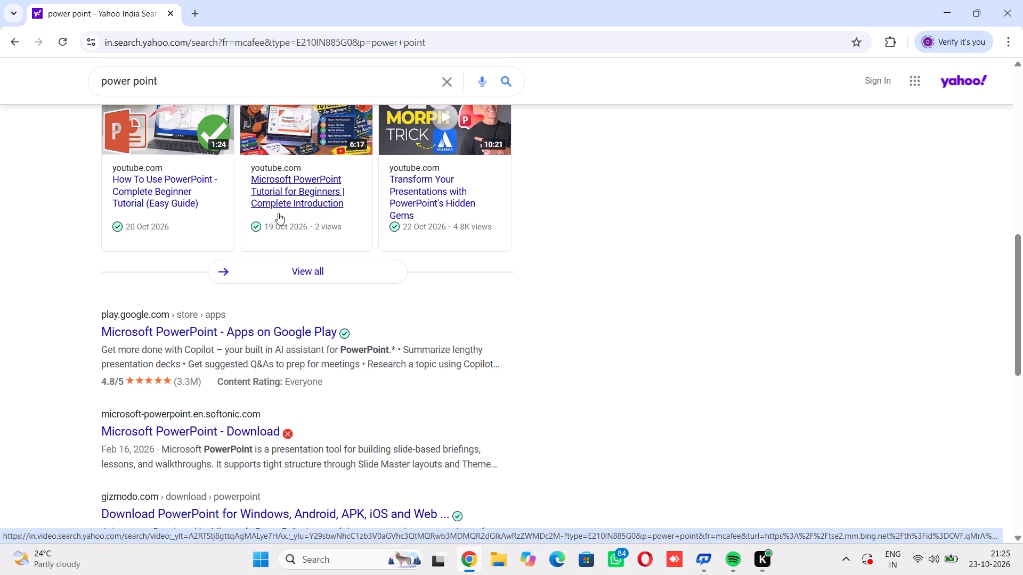
scroll(278, 213, down, 1)
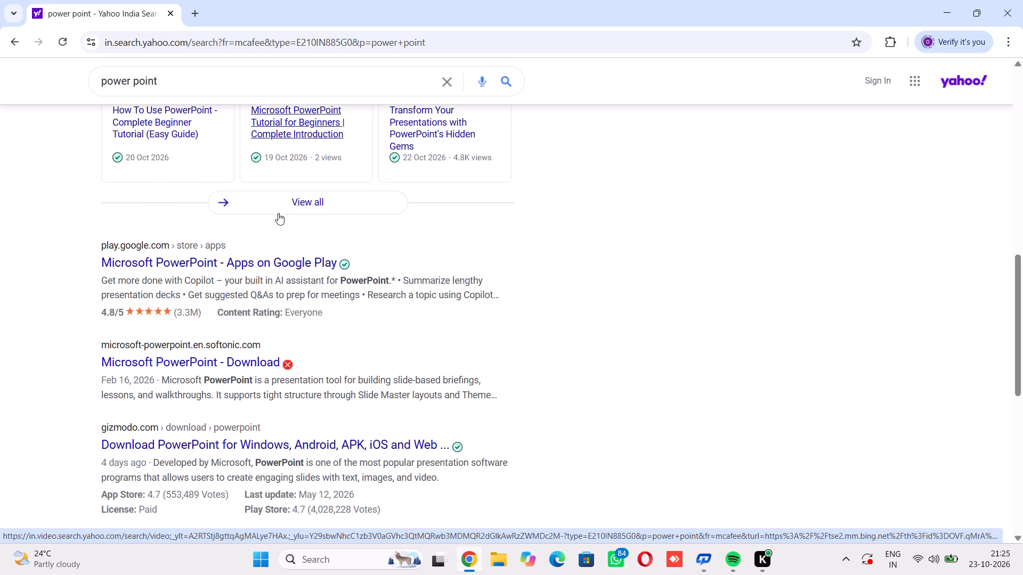
scroll(278, 213, down, 2)
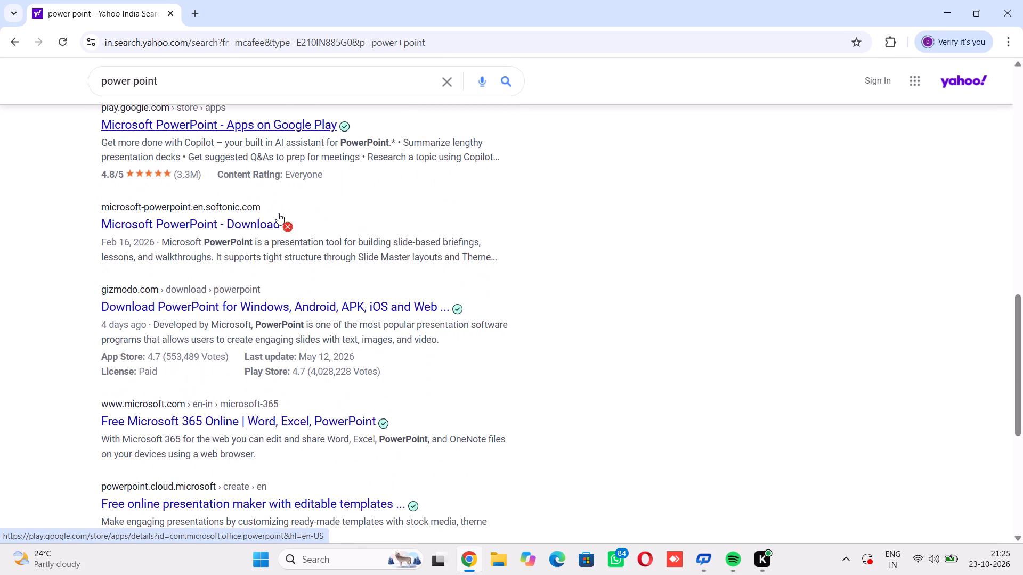
scroll(278, 213, down, 3)
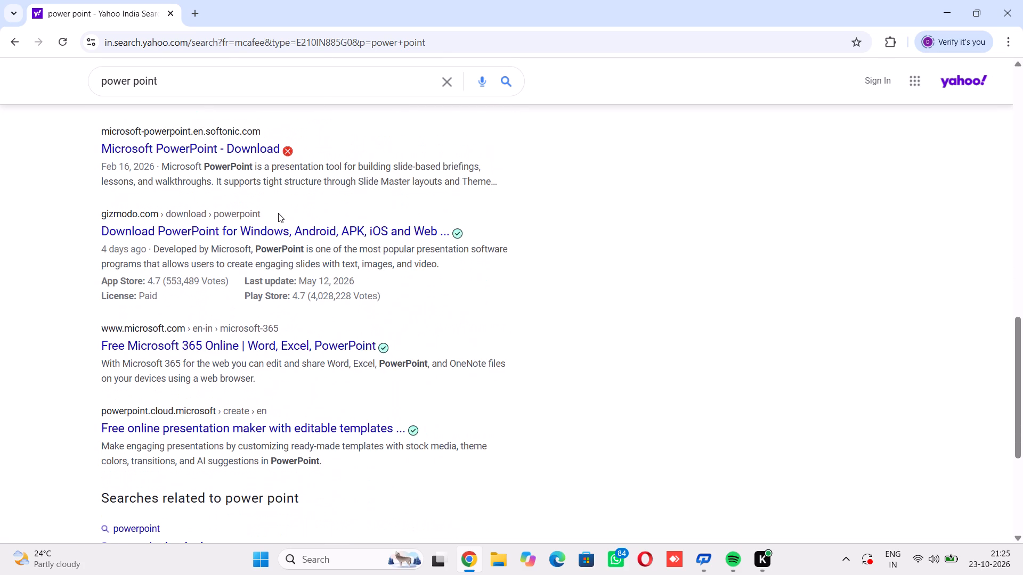
scroll(278, 213, down, 1)
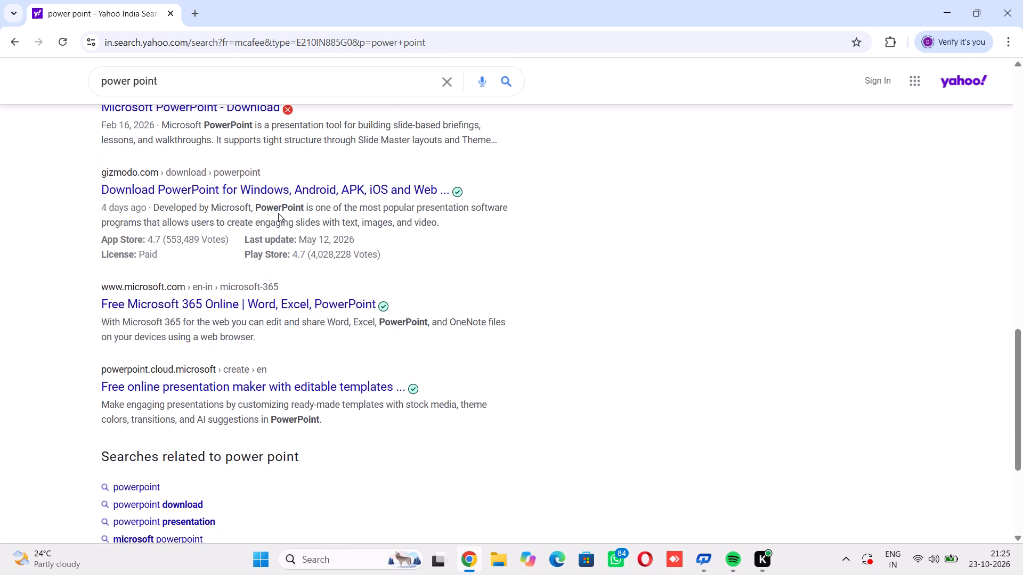
scroll(278, 213, down, 2)
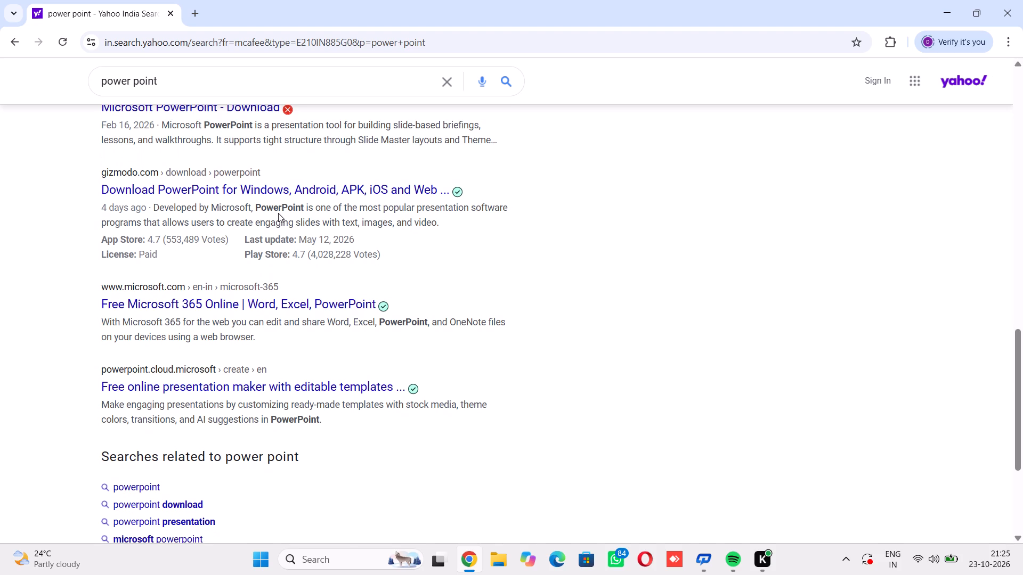
scroll(278, 213, up, 12)
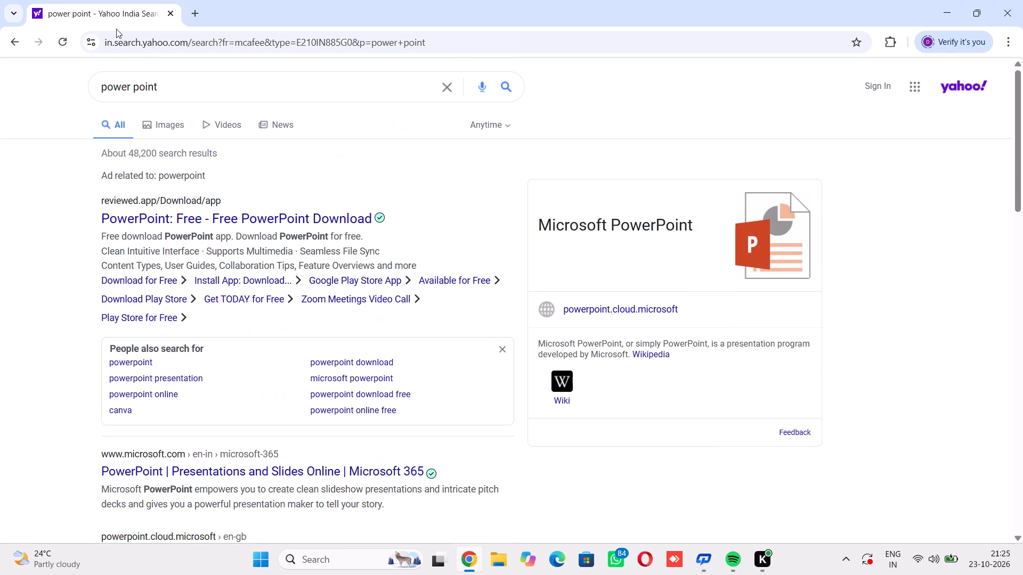
Search the web for "microsoft powerpoint online".
click(97, 81)
key(space)
key(BackSpace)
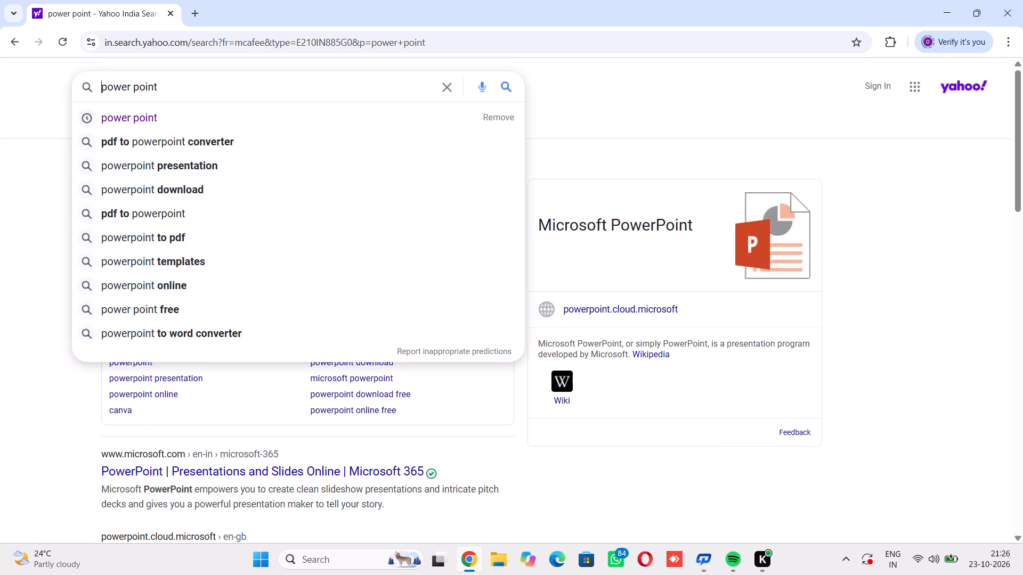
text(microsoft)
key(space)
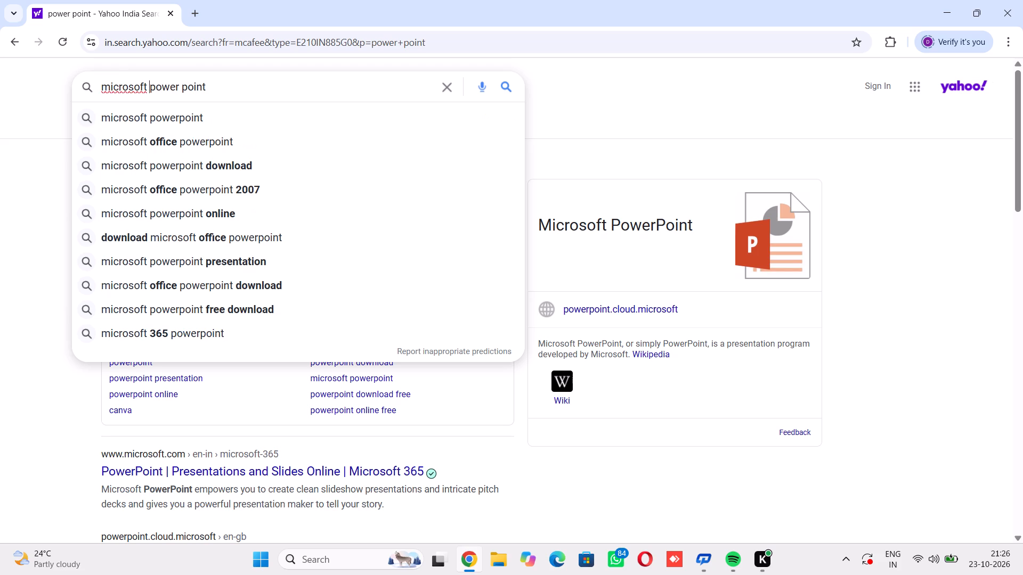
click(244, 88)
key(space)
text(online)
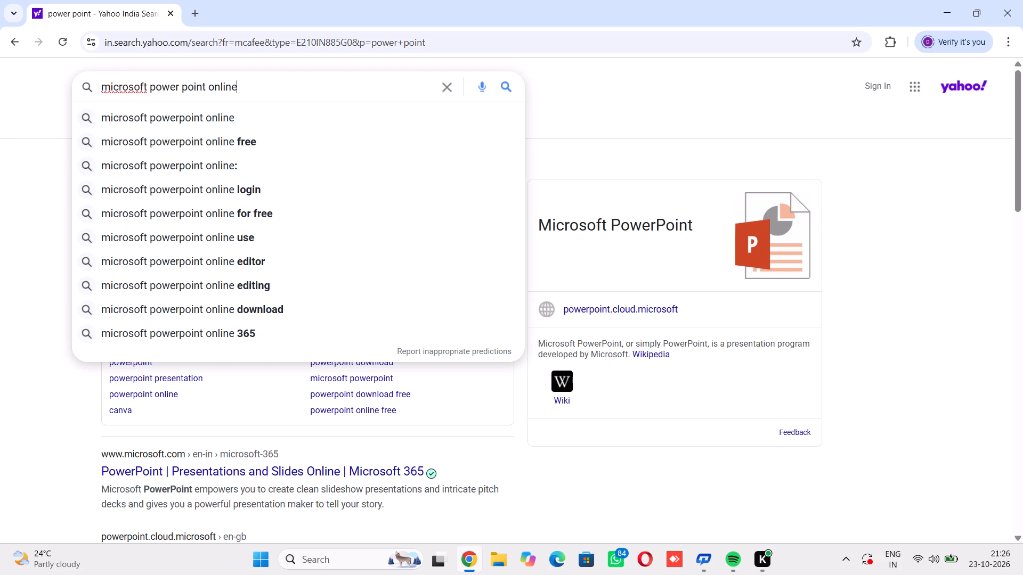
click(239, 117)
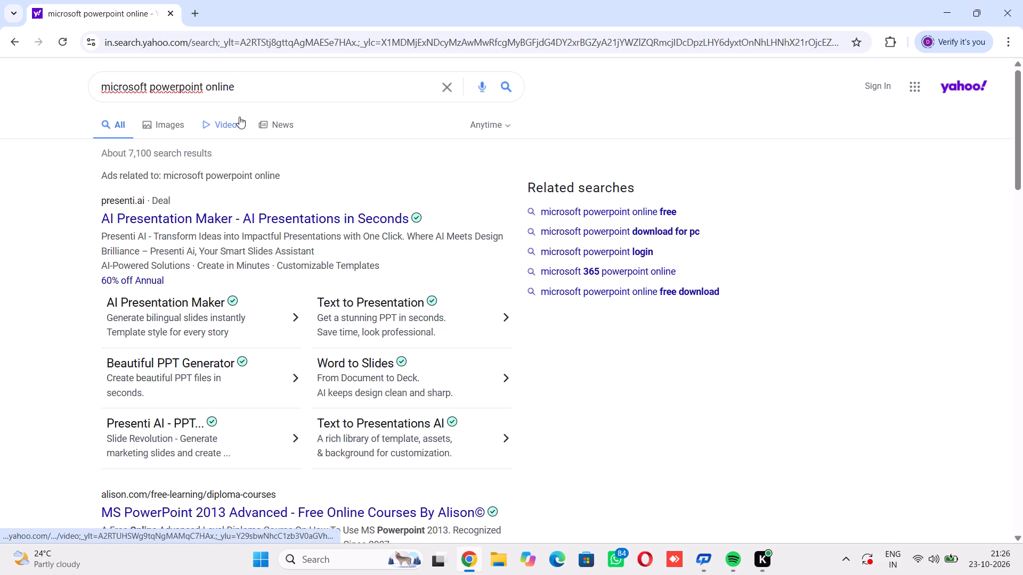
Look through the "microsoft powerpoint online" search results for an official PowerPoint web page.
scroll(166, 365, down, 1)
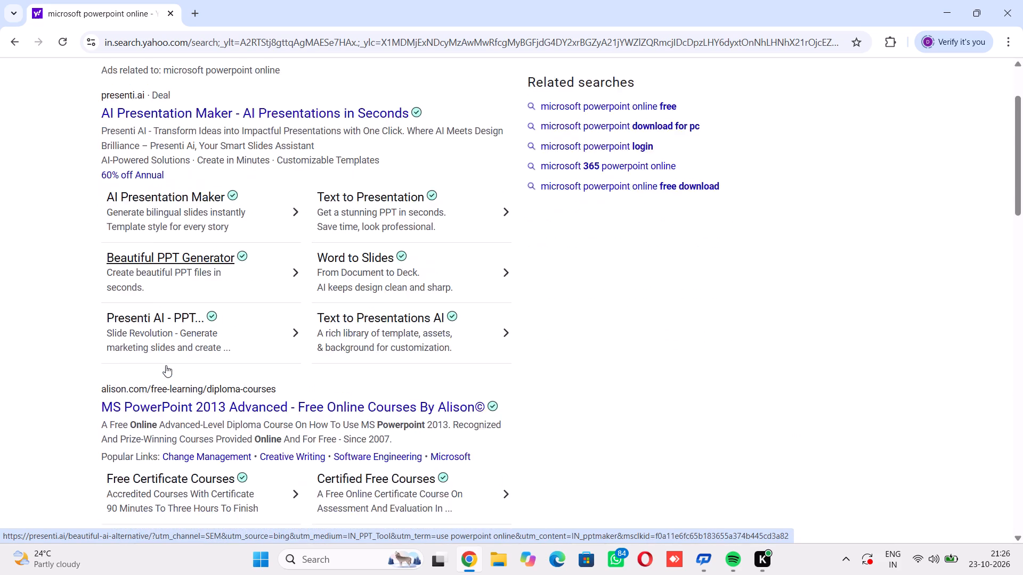
scroll(166, 365, down, 4)
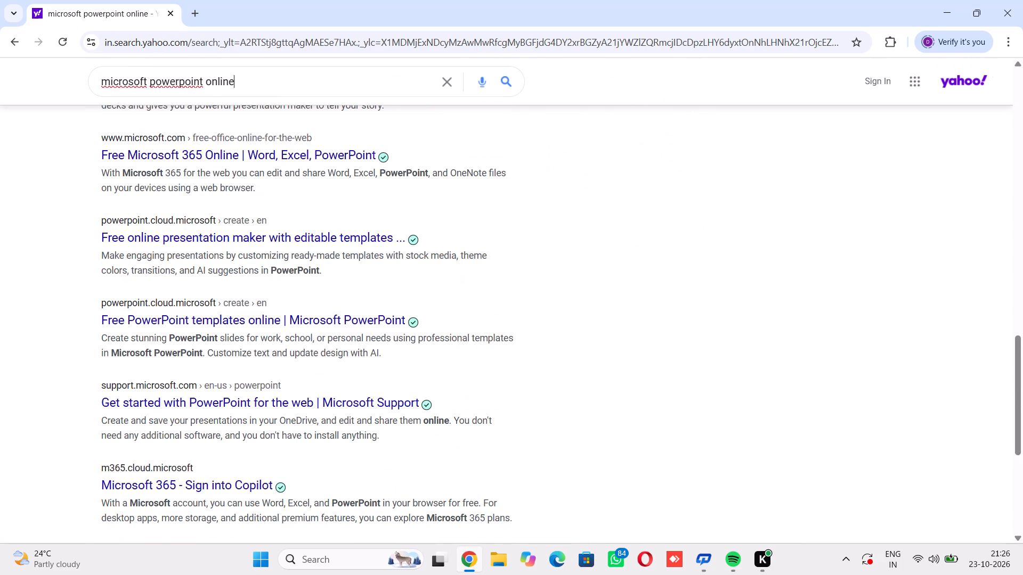
scroll(166, 365, down, 3)
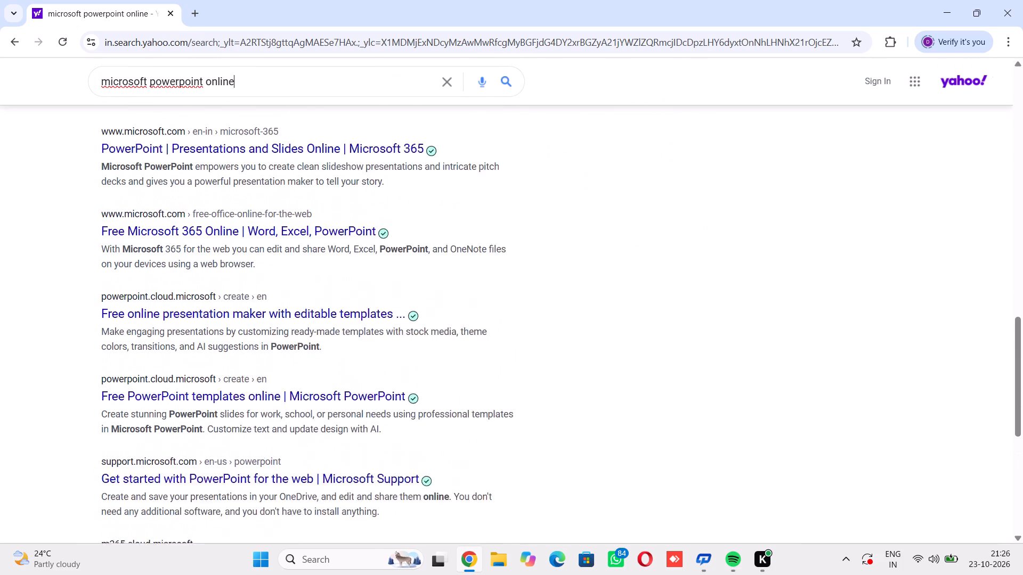
scroll(166, 365, down, 1)
scroll(166, 365, up, 7)
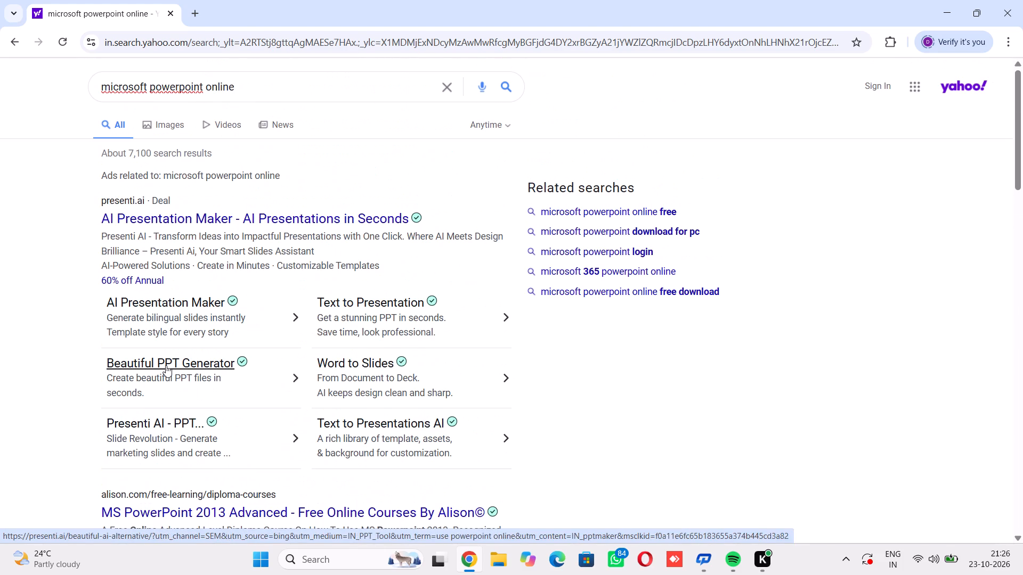
scroll(166, 365, down, 1)
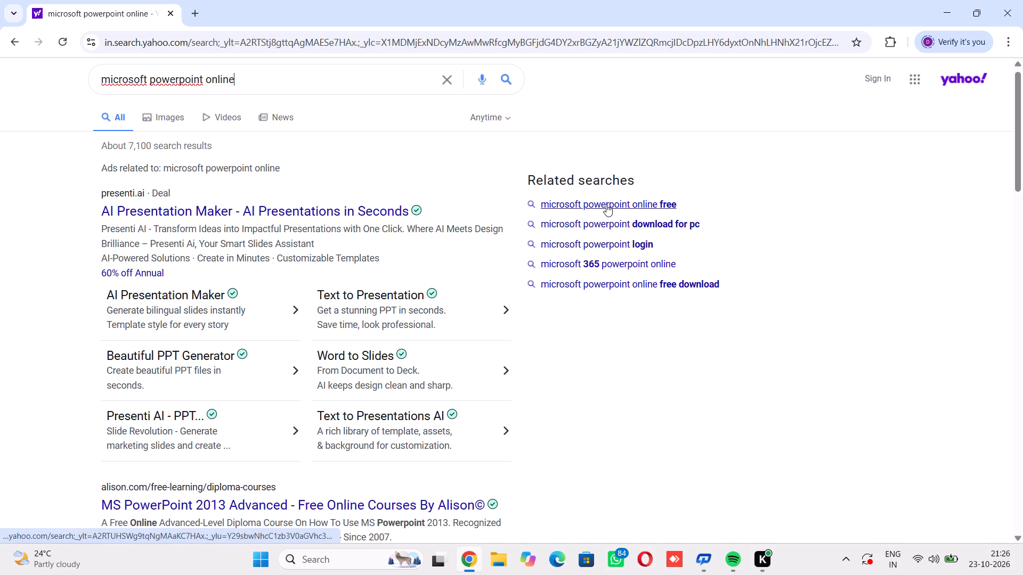
Replace the query and search the web for "powerpoint.cloud.microsoft".
click(284, 80)
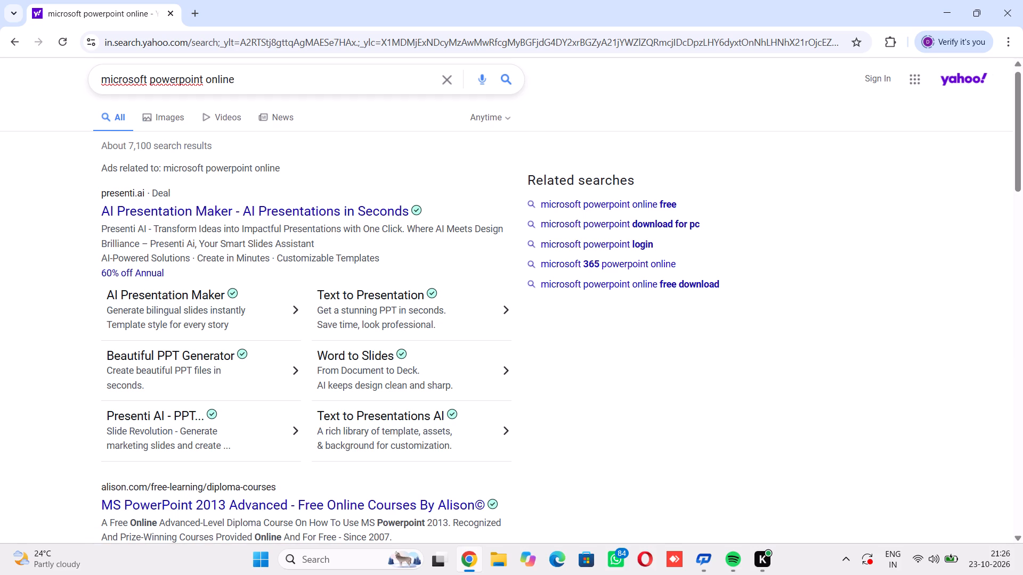
key(BackSpace)
key(BackSpace)
key(BackSpace)
key(BackSpace)
key(BackSpace)
key(BackSpace)
key(BackSpace)
key(BackSpace)
key(BackSpace)
key(BackSpace)
key(BackSpace)
key(BackSpace)
key(BackSpace)
key(BackSpace)
key(BackSpace)
key(BackSpace)
key(BackSpace)
key(BackSpace)
key(BackSpace)
key(BackSpace)
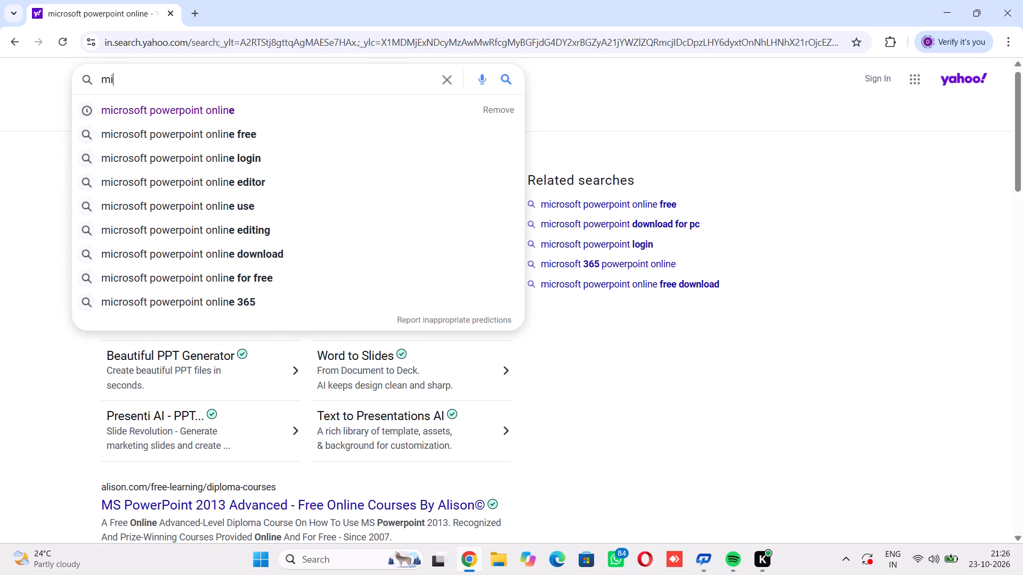
text(powerpoint.)
text(cloud,)
key(BackSpace)
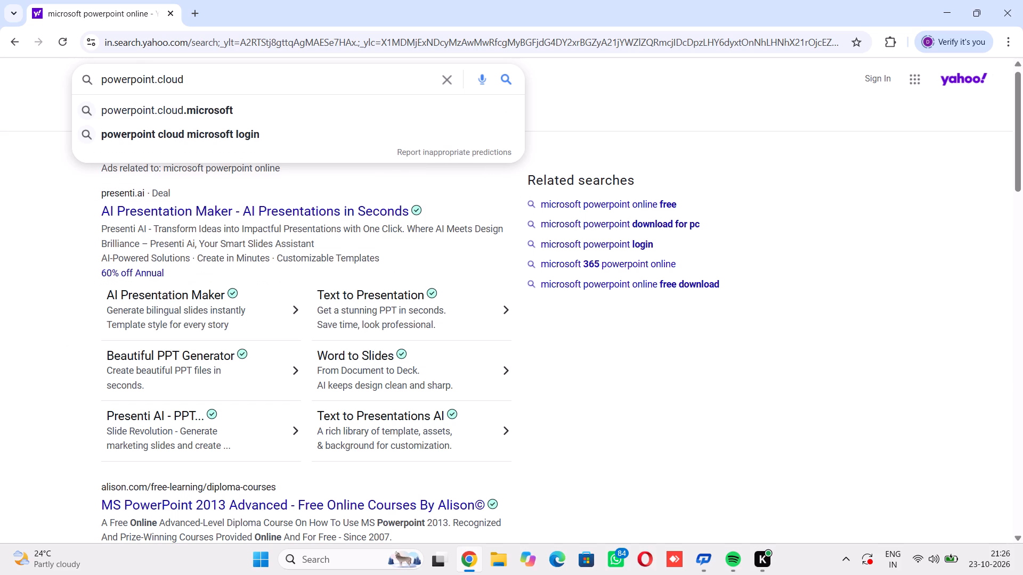
text(.micro)
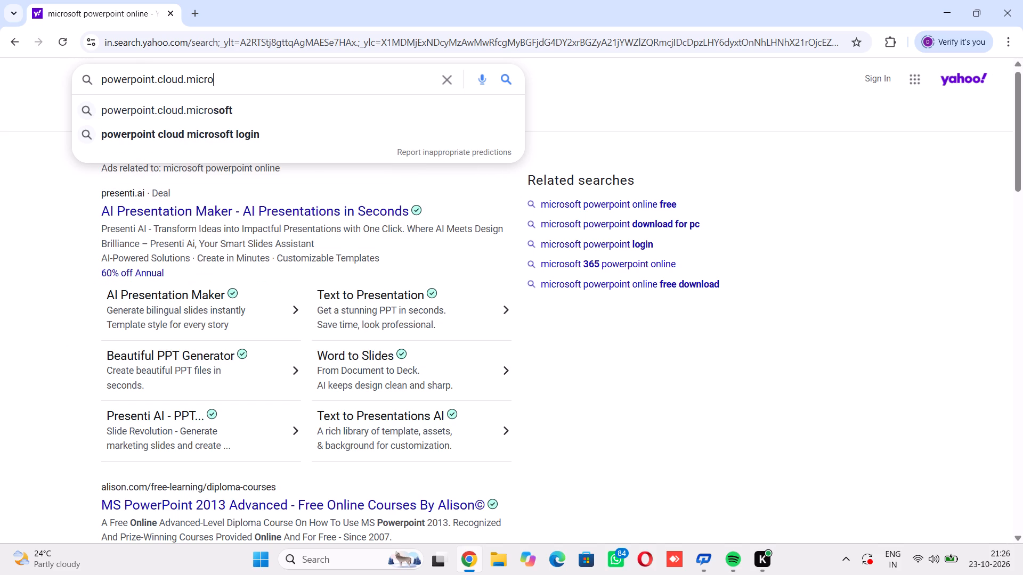
click(235, 116)
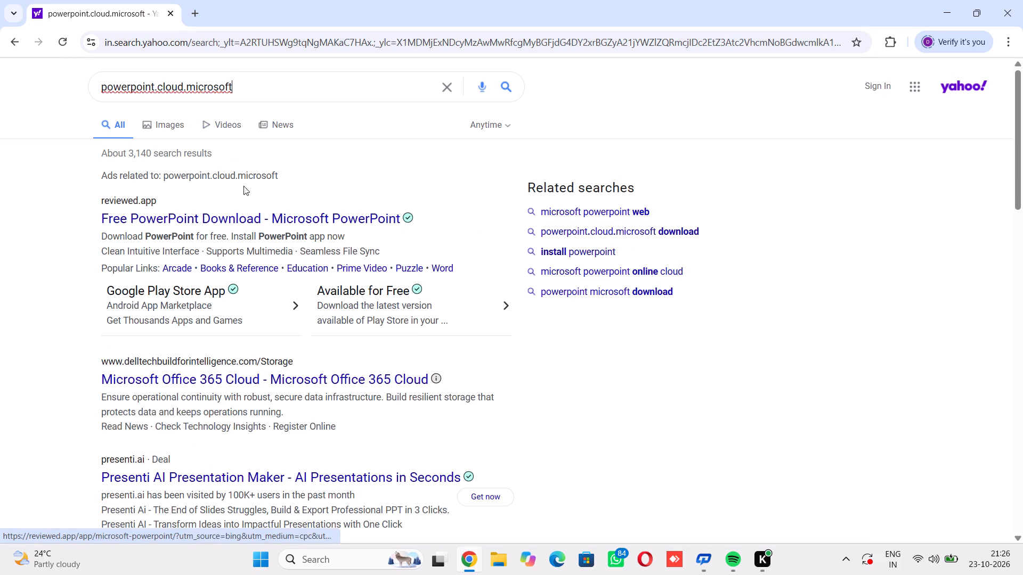
Open the reviewed.app result "Free PowerPoint Download - Microsoft PowerPoint" and examine its page for a way to use PowerPoint.
click(239, 208)
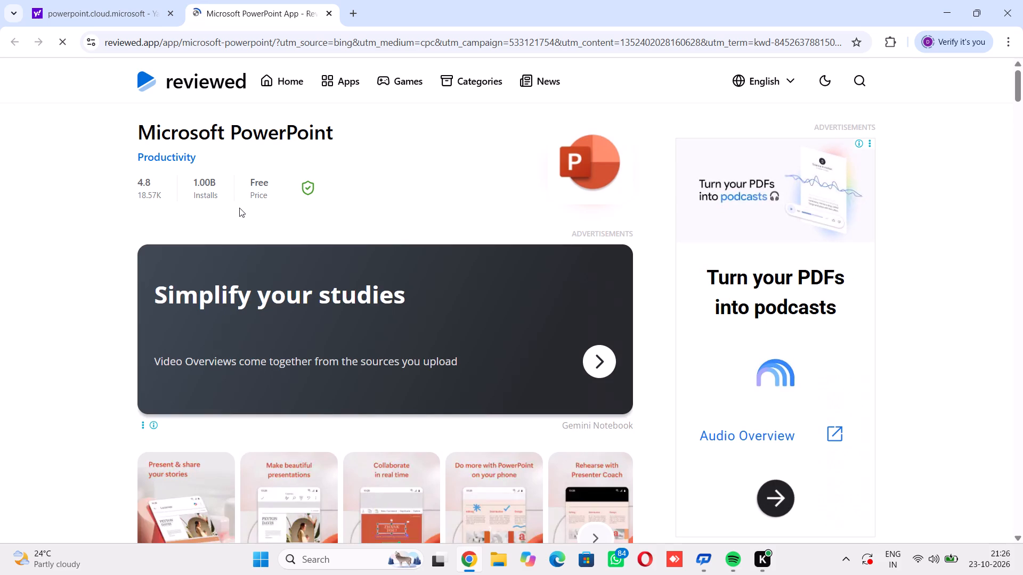
scroll(239, 208, down, 8)
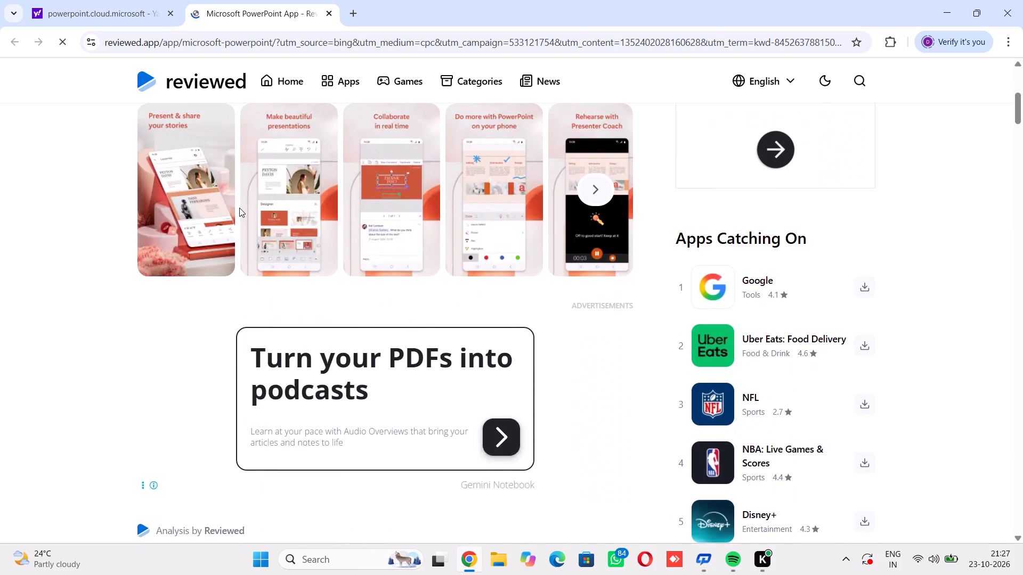
scroll(239, 208, down, 6)
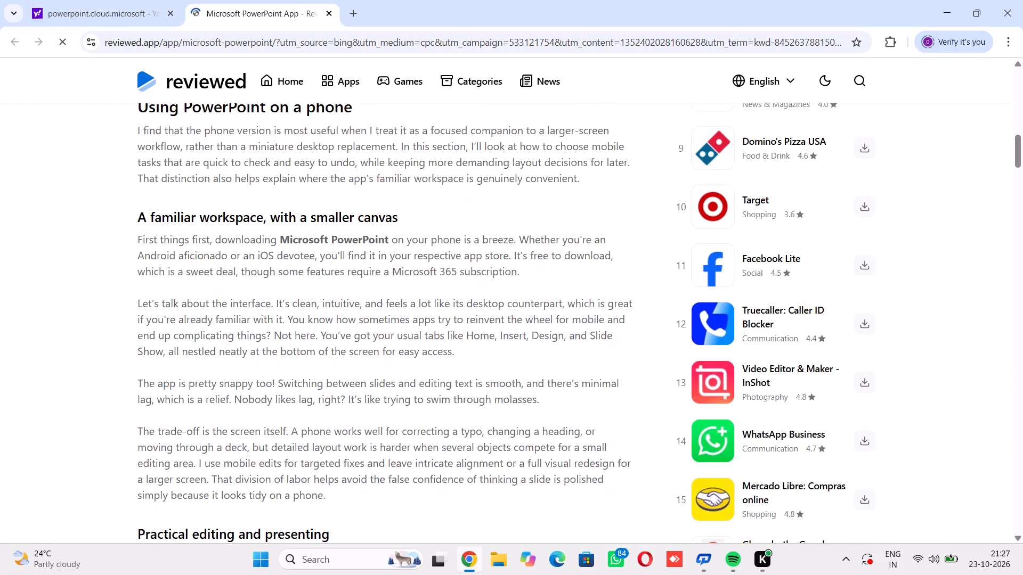
scroll(239, 208, down, 9)
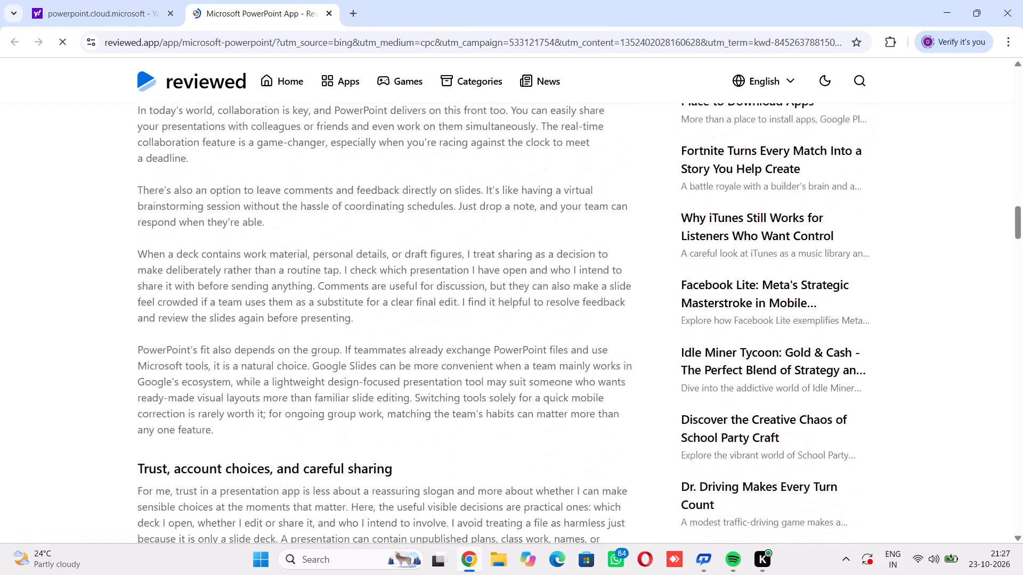
scroll(239, 208, down, 3)
scroll(239, 208, up, 2)
scroll(239, 208, down, 1)
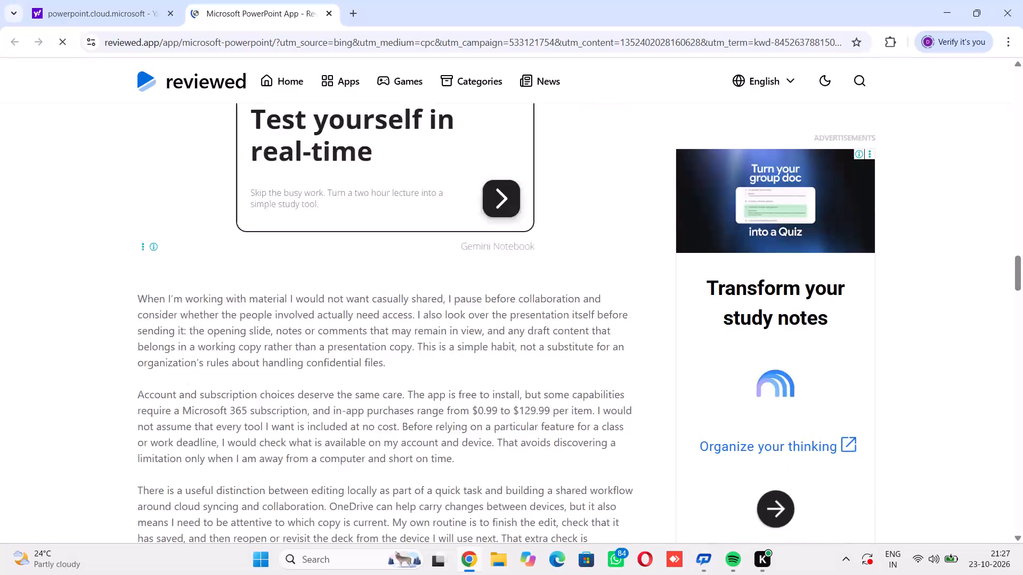
scroll(239, 208, down, 14)
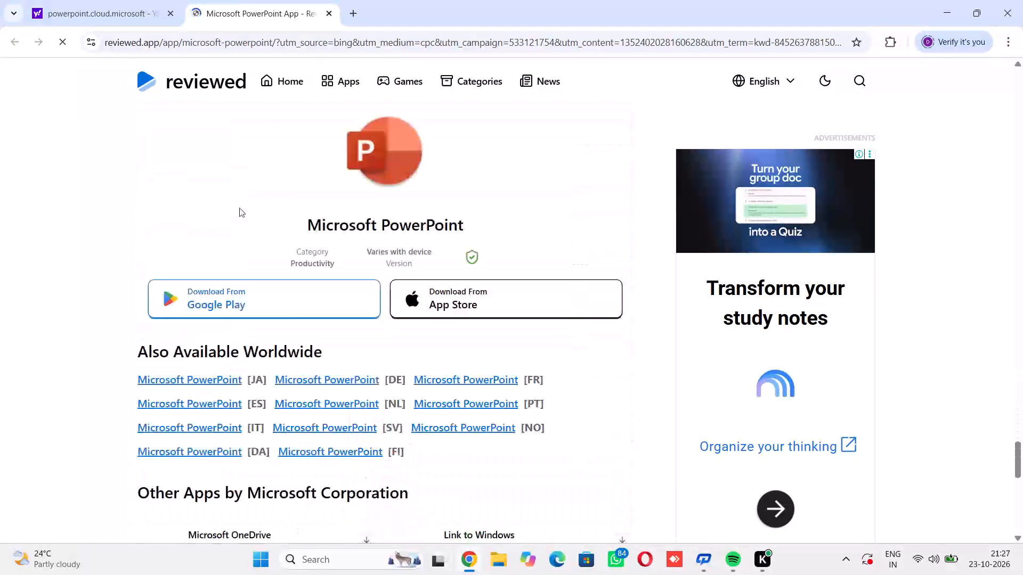
scroll(239, 208, down, 7)
scroll(239, 208, up, 2)
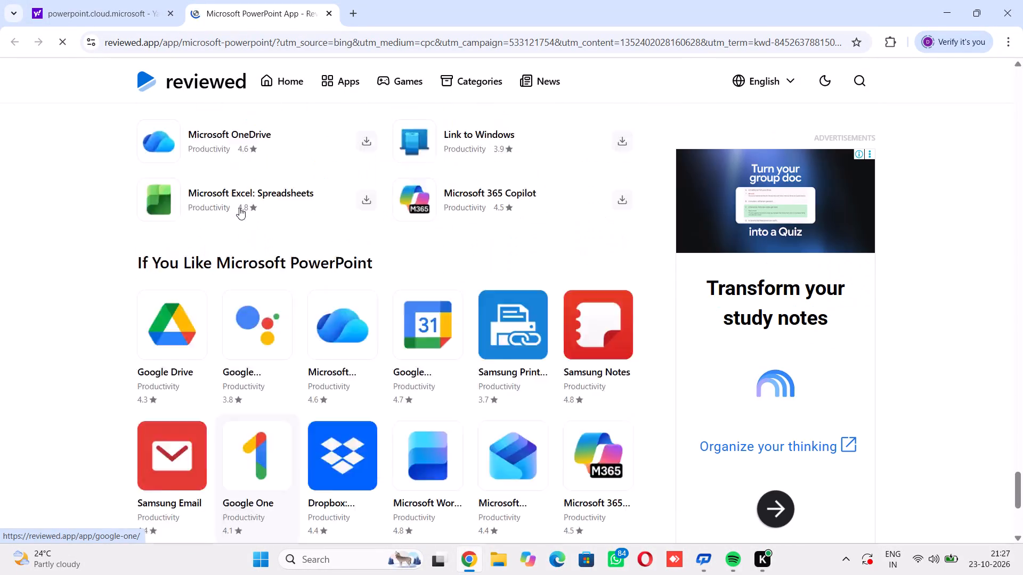
scroll(239, 208, up, 18)
scroll(239, 208, up, 19)
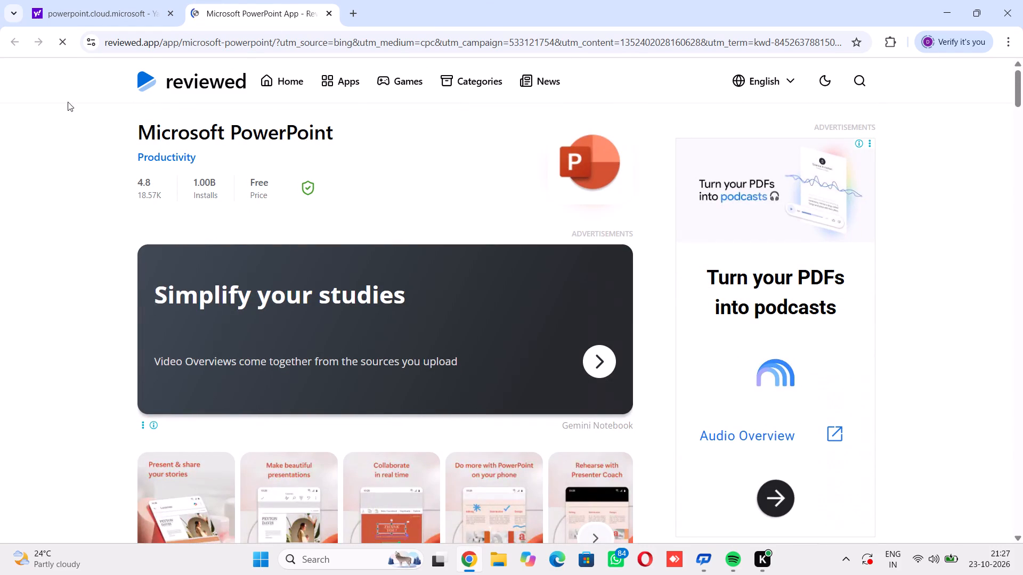
Close the reviewed.app page and return to the "powerpoint.cloud.microsoft" search results.
click(13, 43)
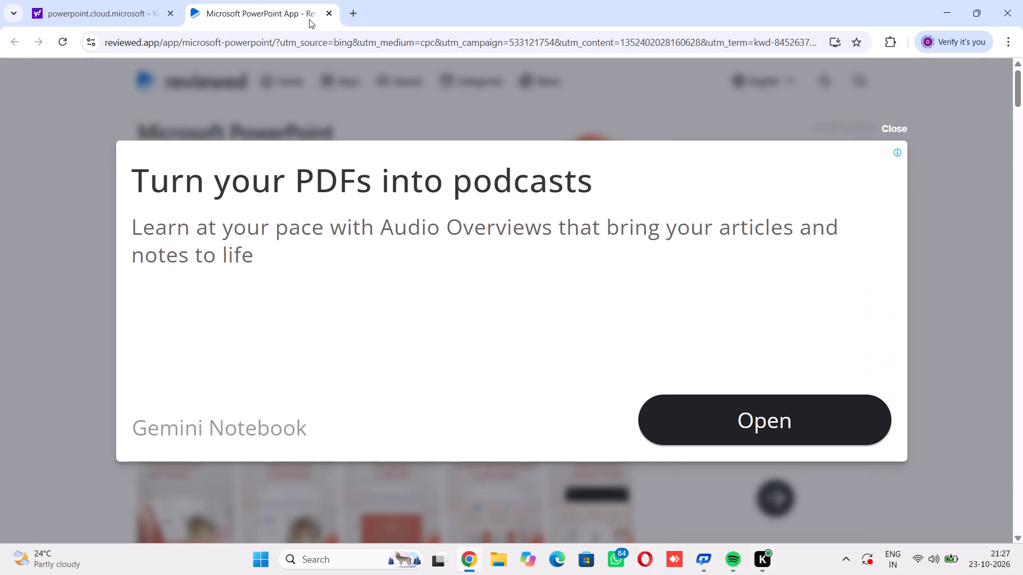
click(19, 9)
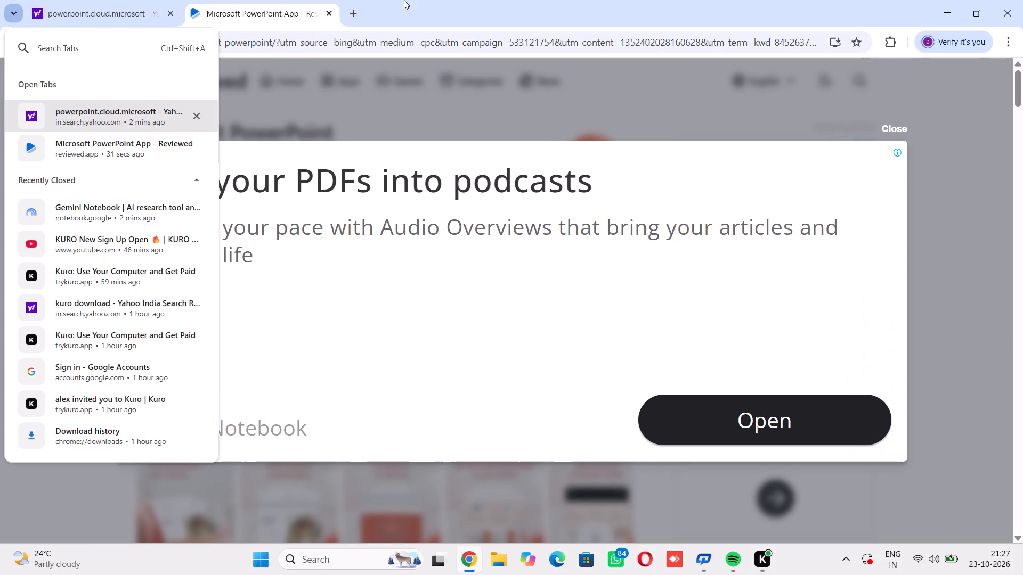
click(404, 0)
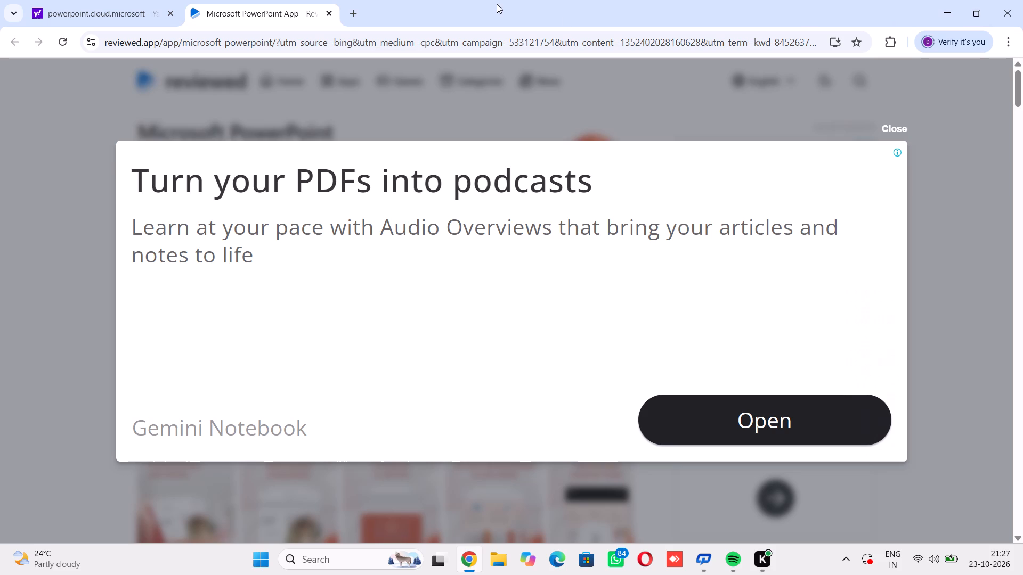
click(326, 13)
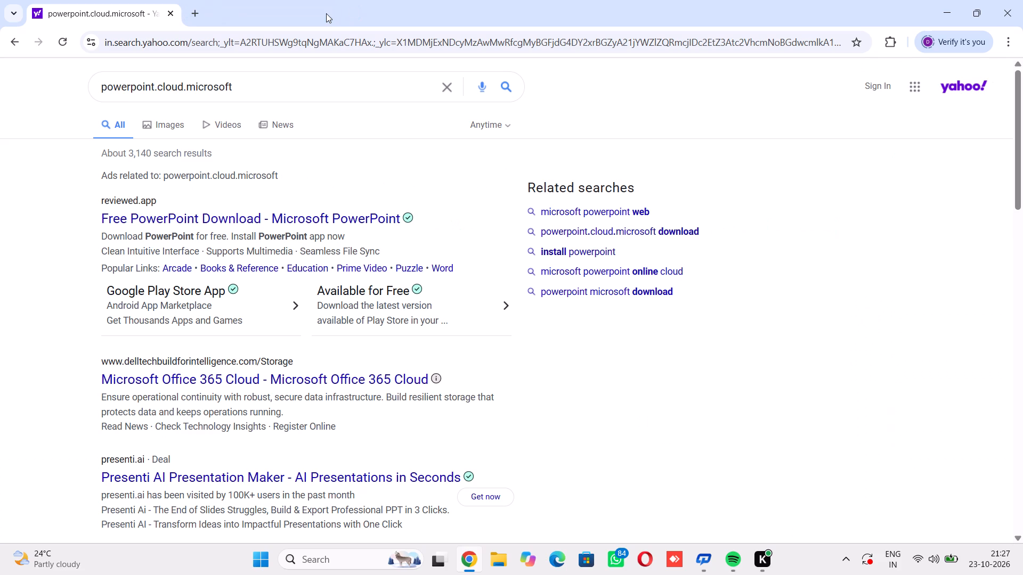
Replace the query and search the web for "edit presentation for free".
click(351, 82)
key(BackSpace)
key(BackSpace)
key(BackSpace)
key(BackSpace)
key(BackSpace)
key(BackSpace)
key(BackSpace)
key(BackSpace)
key(BackSpace)
key(BackSpace)
key(BackSpace)
key(BackSpace)
key(BackSpace)
key(BackSpace)
key(BackSpace)
key(BackSpace)
key(BackSpace)
key(BackSpace)
key(BackSpace)
key(BackSpace)
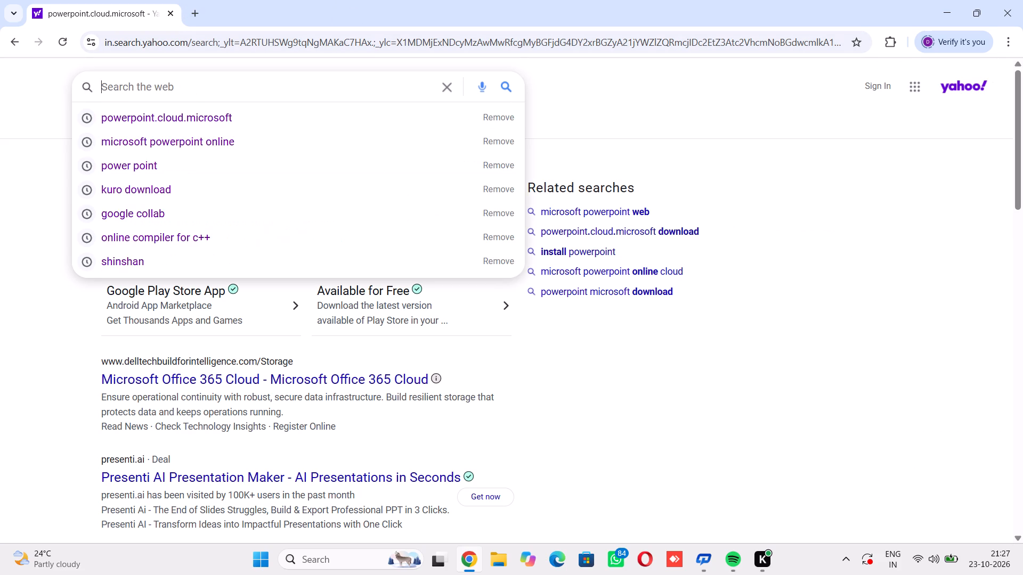
text(edit presentst)
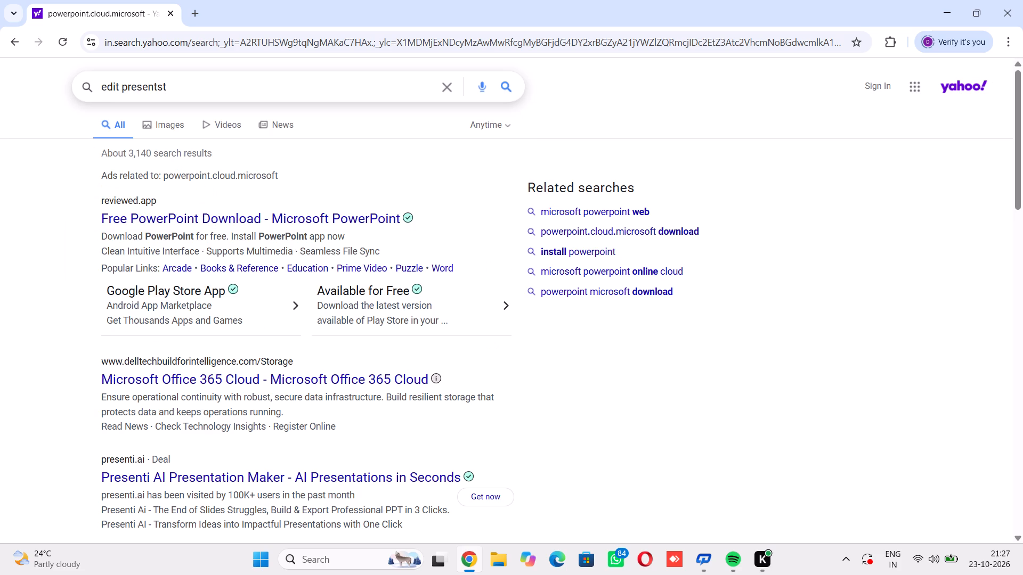
key(BackSpace)
key(BackSpace)
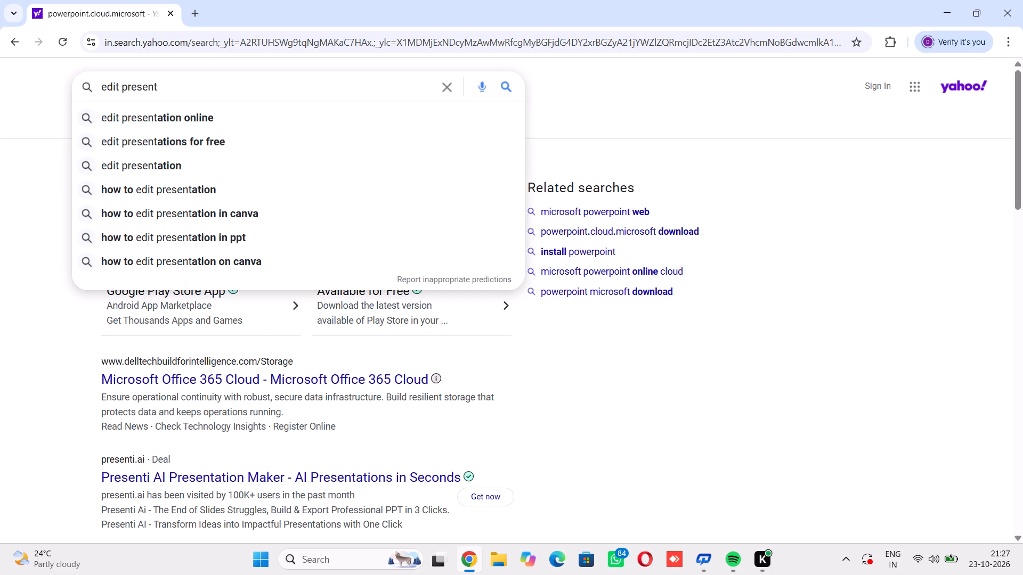
key(a)
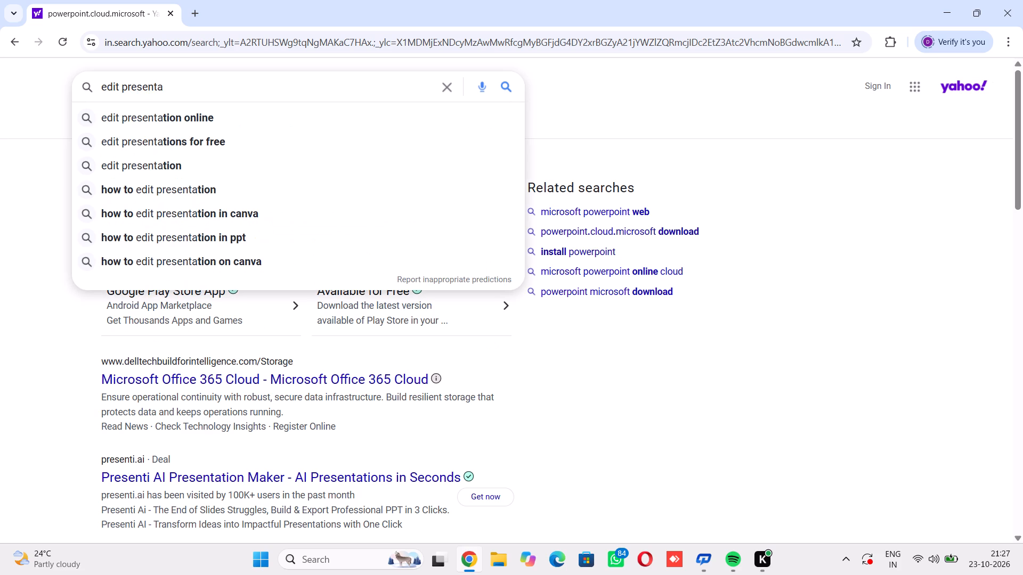
text(tion for)
key(space)
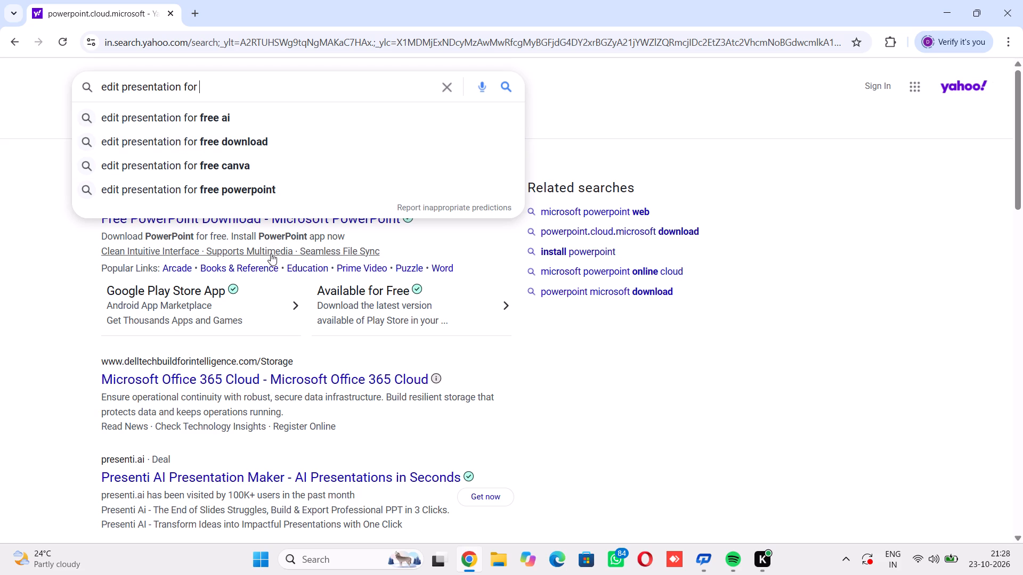
text(free)
key(Return)
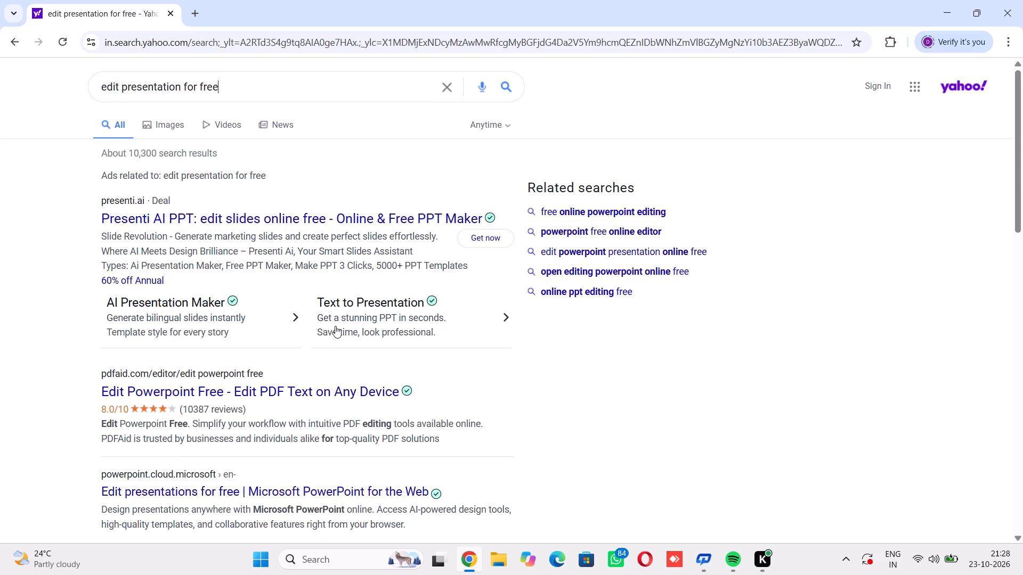
Look through the "edit presentation for free" search results for the Microsoft PowerPoint for the Web page.
scroll(335, 326, down, 2)
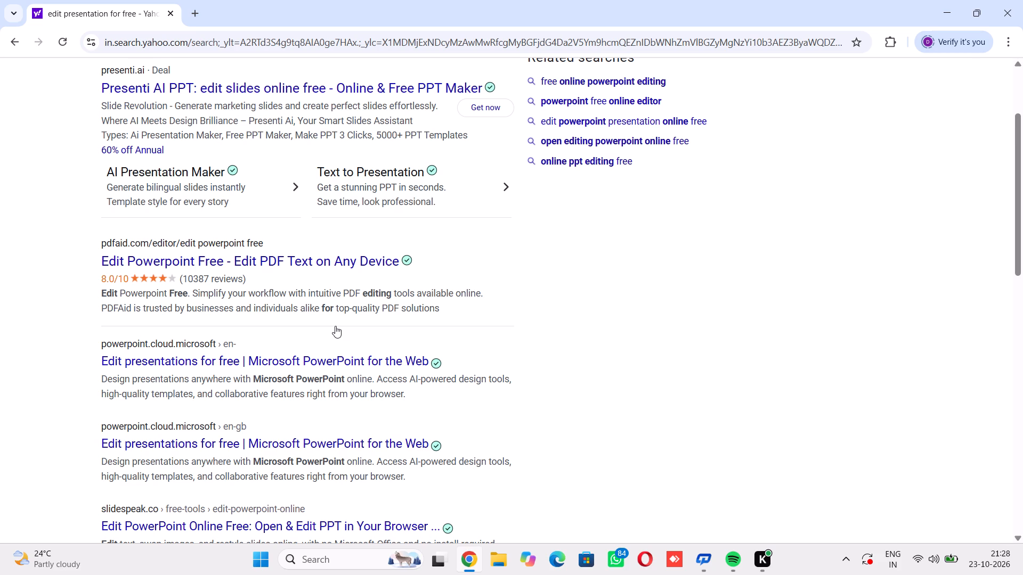
scroll(335, 326, down, 3)
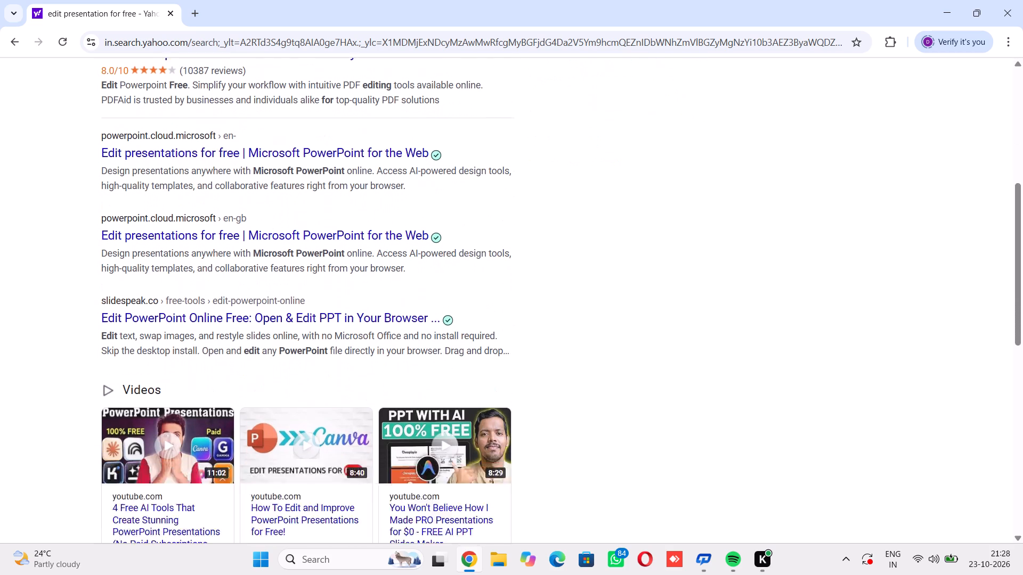
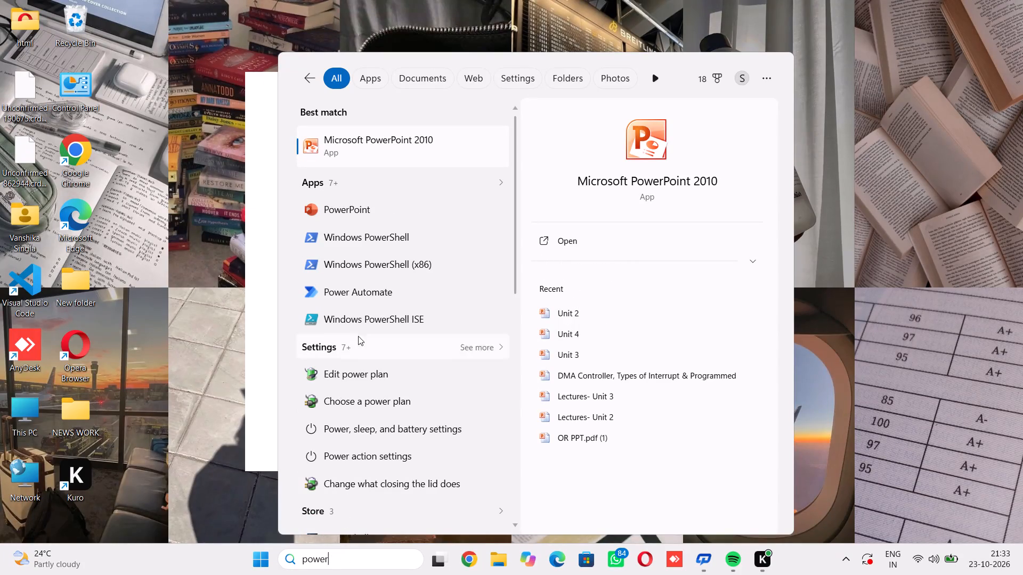
Launch the installed Microsoft PowerPoint 2010 app from the desktop search and dismiss the Microsoft Office Activation Wizard.
click(352, 145)
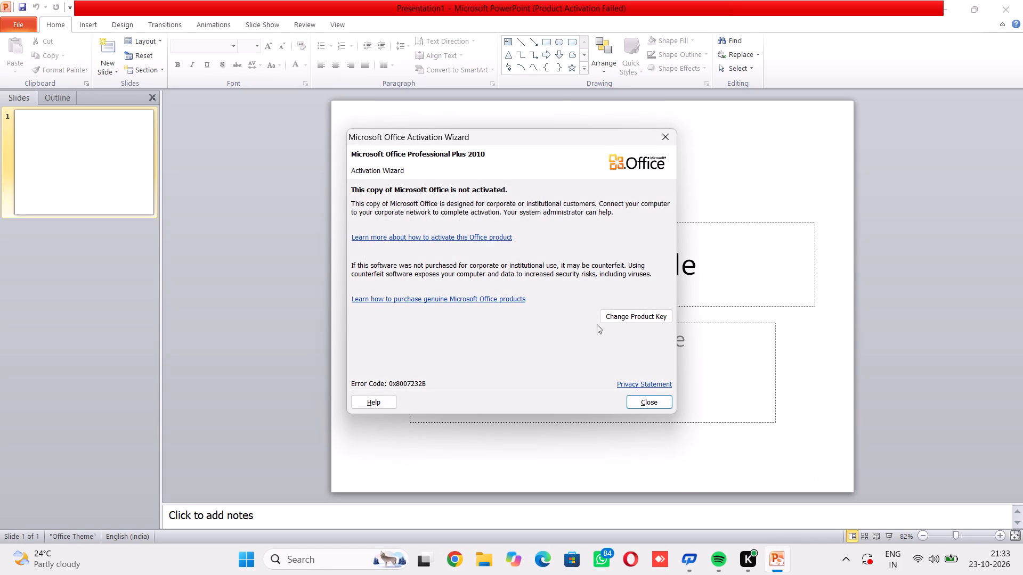
click(668, 135)
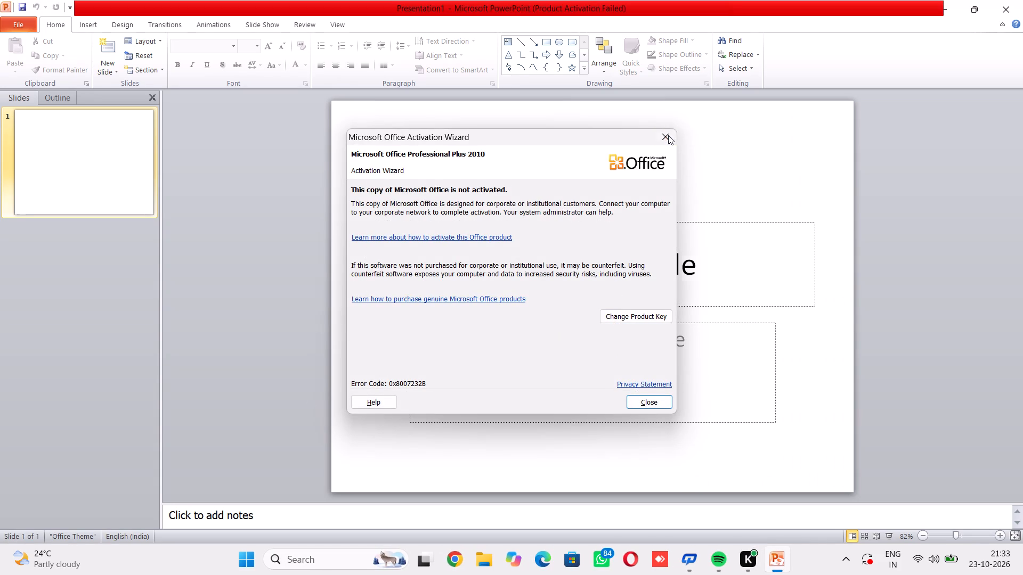
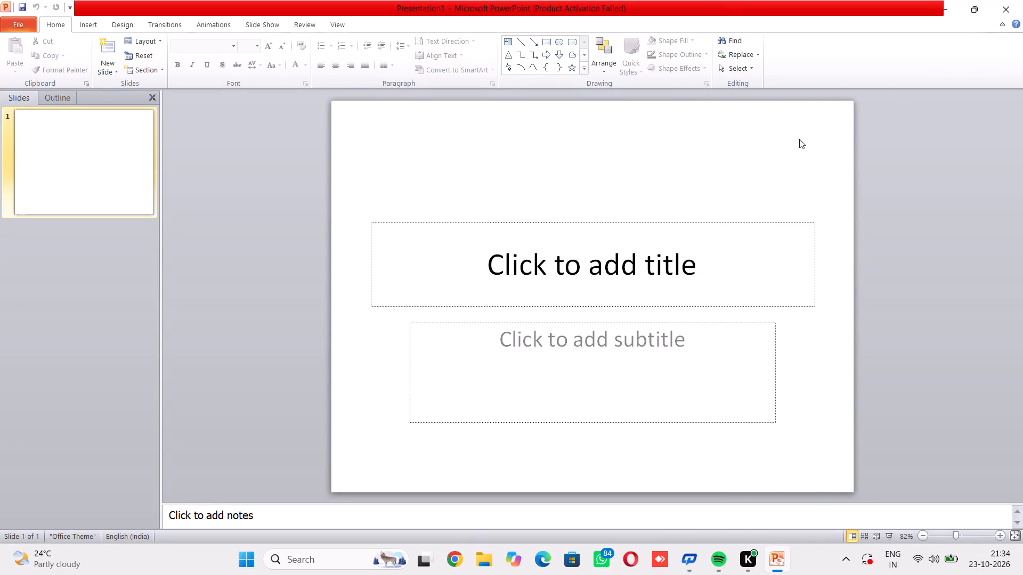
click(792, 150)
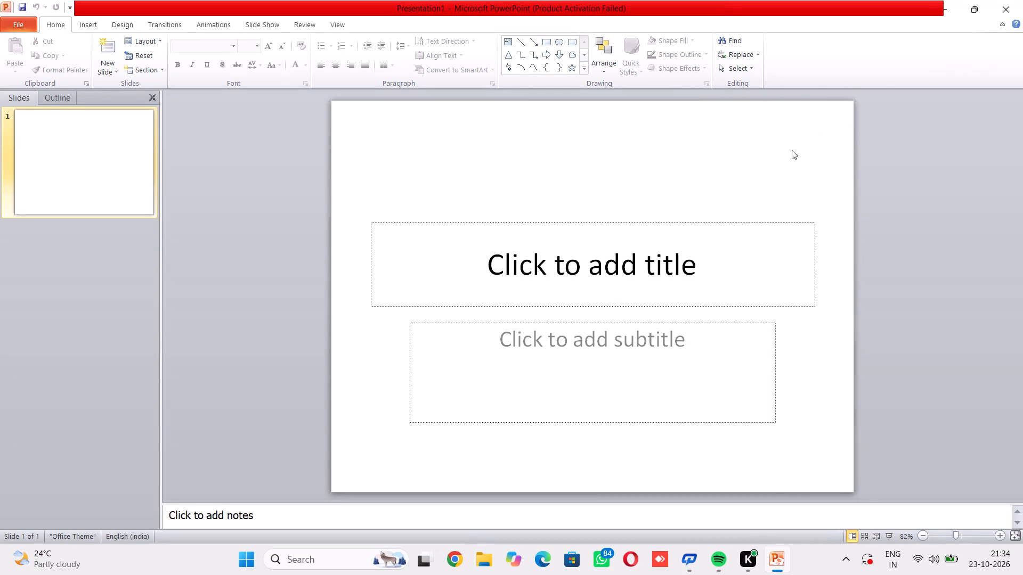
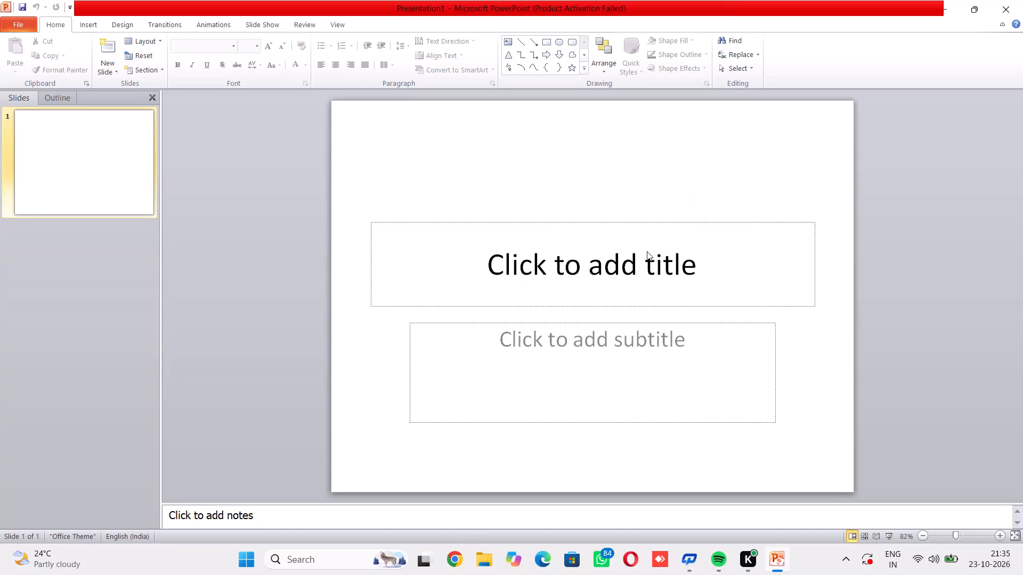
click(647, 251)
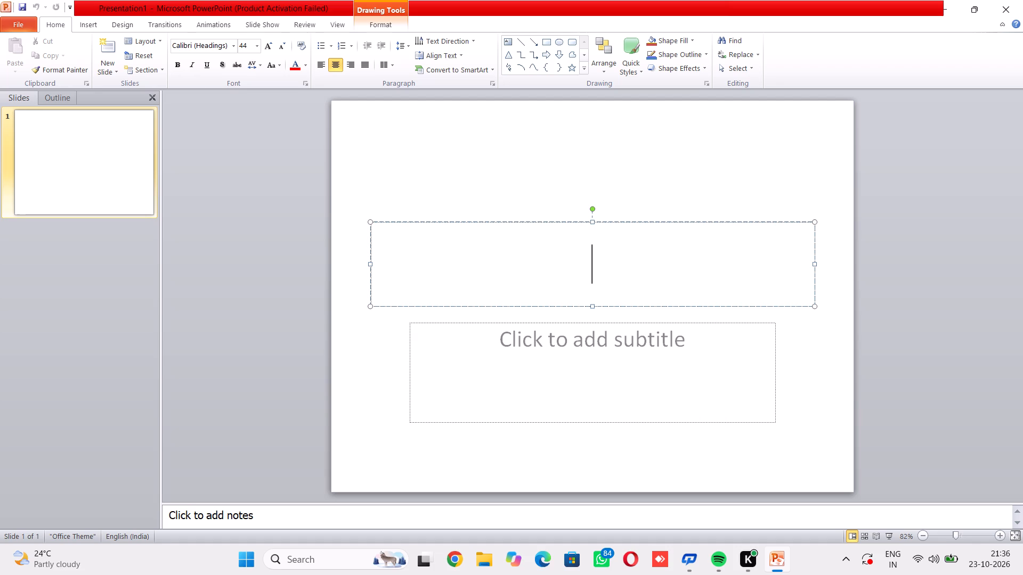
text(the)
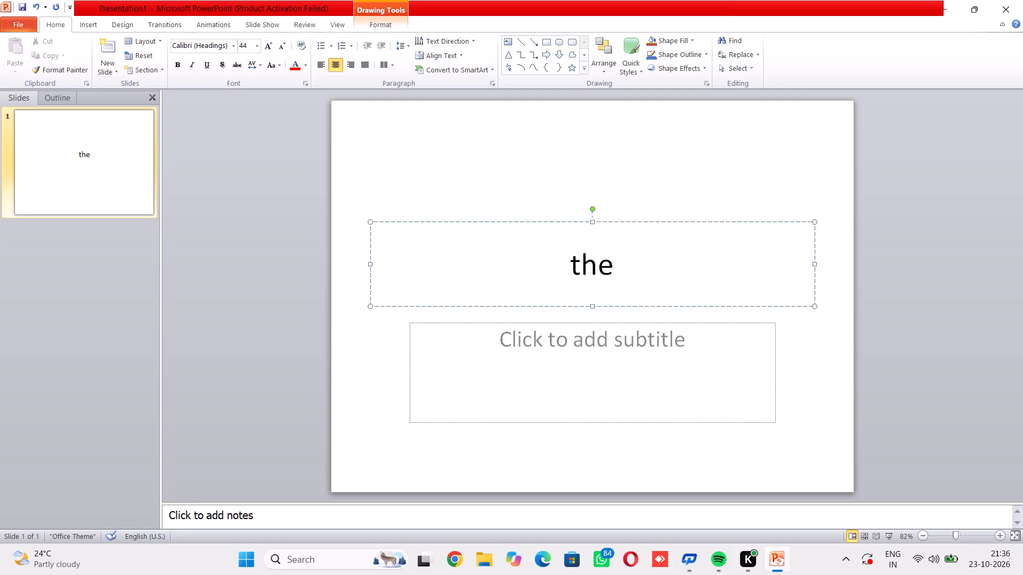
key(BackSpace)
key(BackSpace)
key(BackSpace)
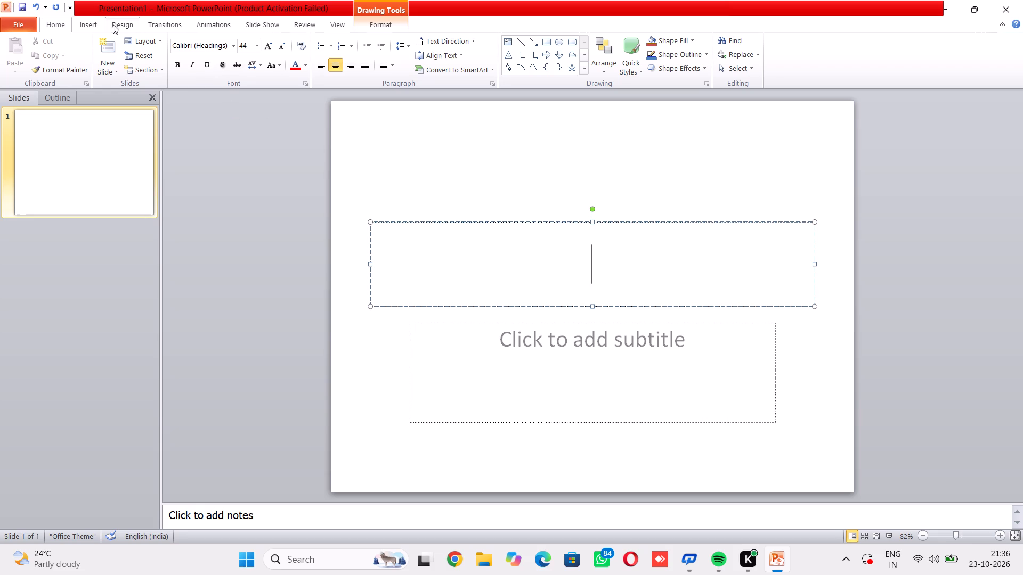
Apply the dark grey Apex theme with diagonal light streaks to the presentation.
click(97, 28)
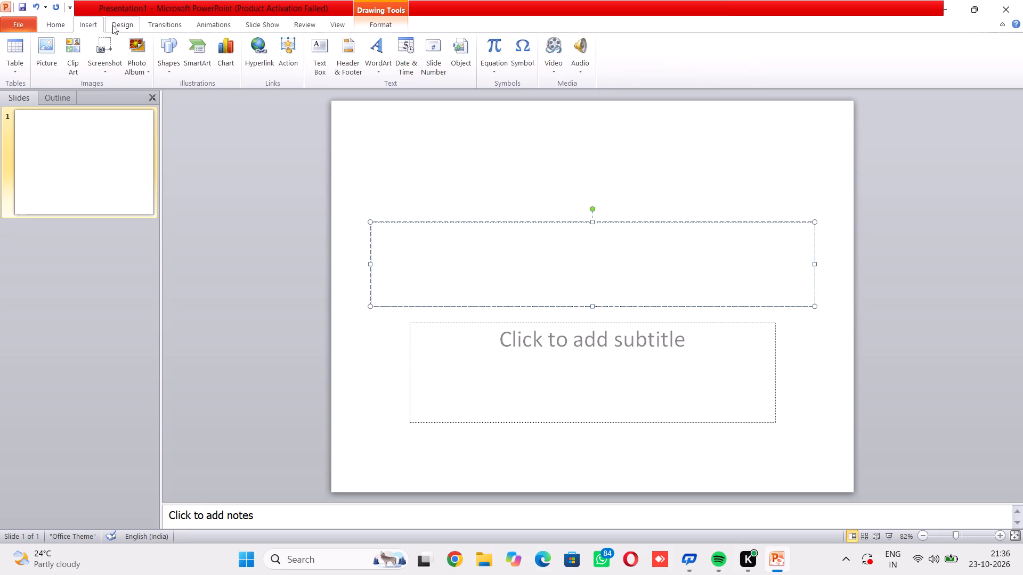
click(118, 23)
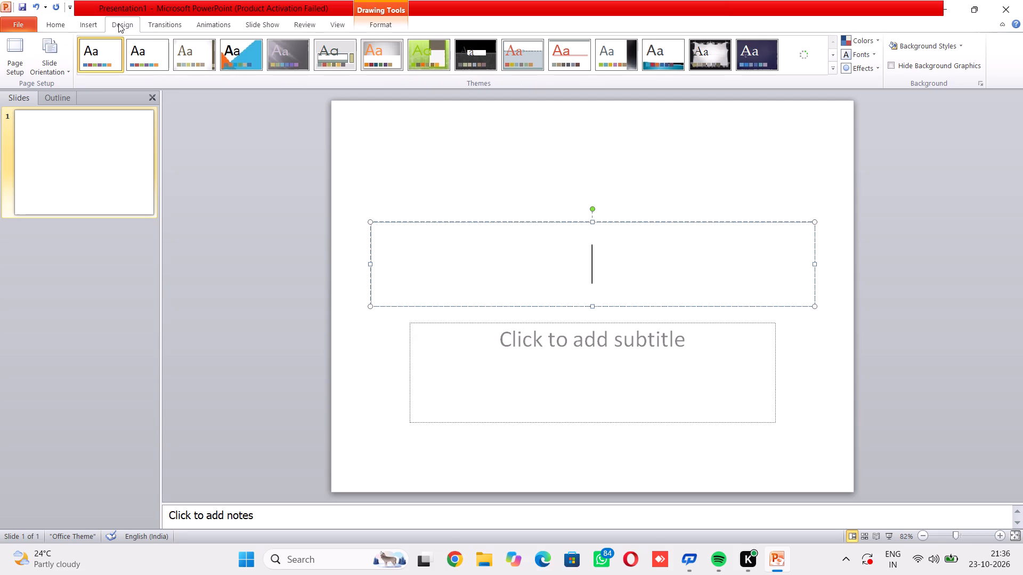
click(291, 59)
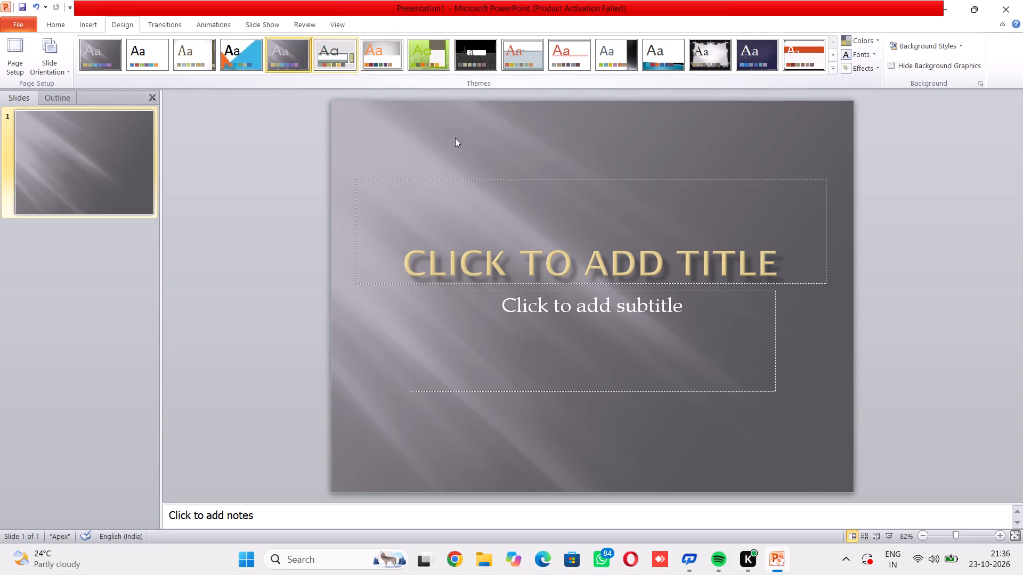
Enter THE WATER CYCLE as the title on the title slide.
click(515, 198)
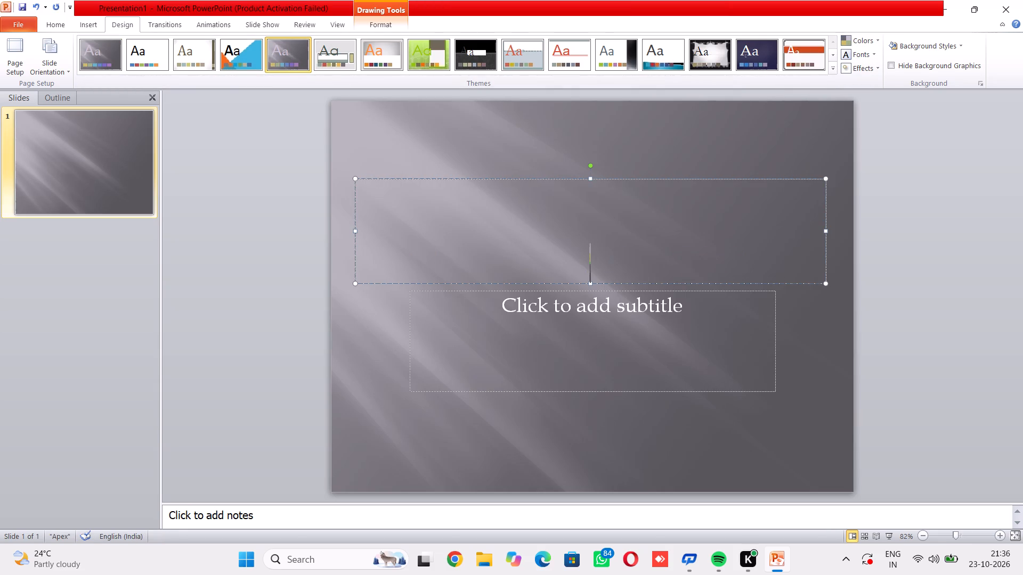
text(THE WATER CYCLE)
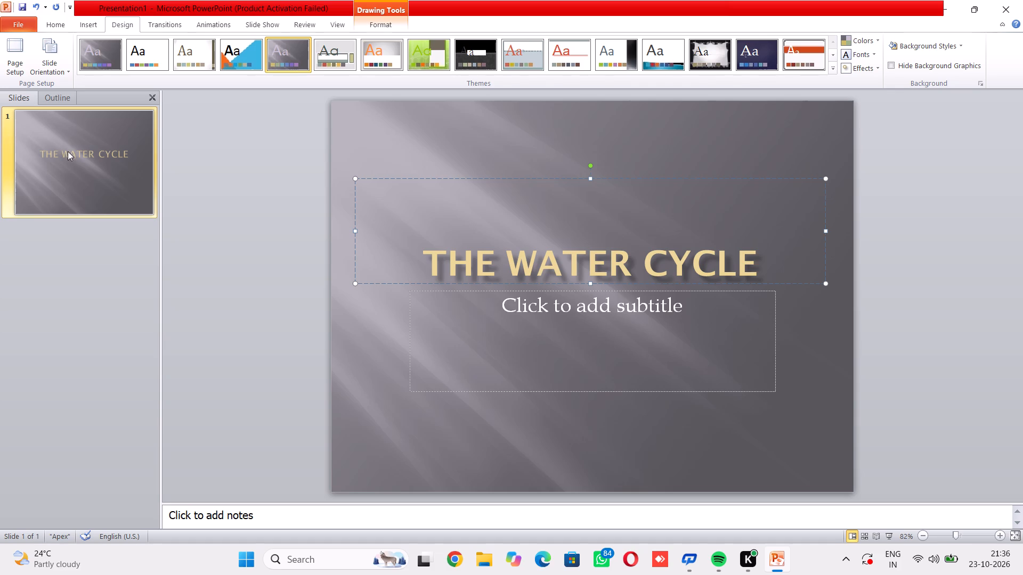
click(278, 226)
right_click(278, 226)
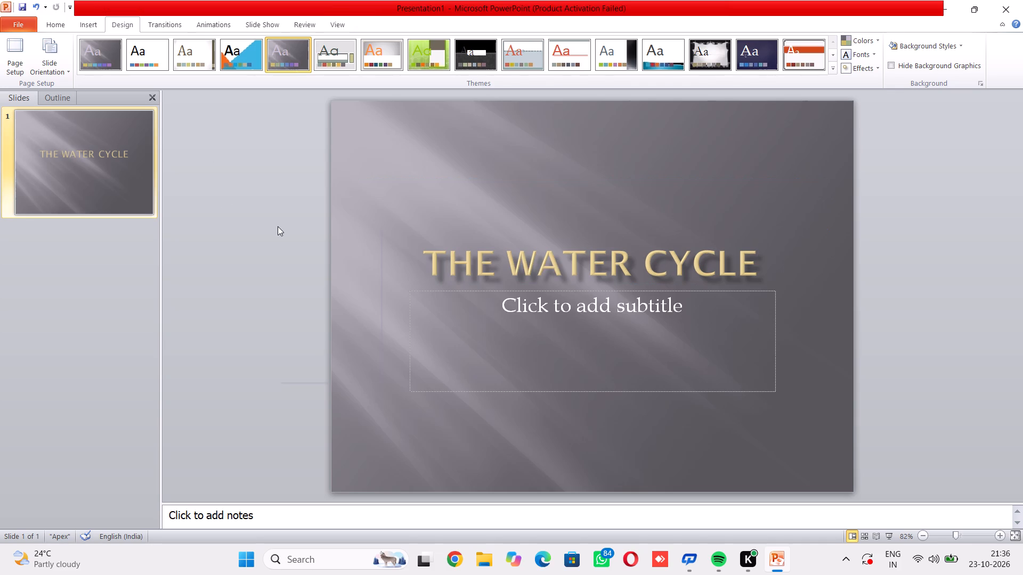
click(79, 239)
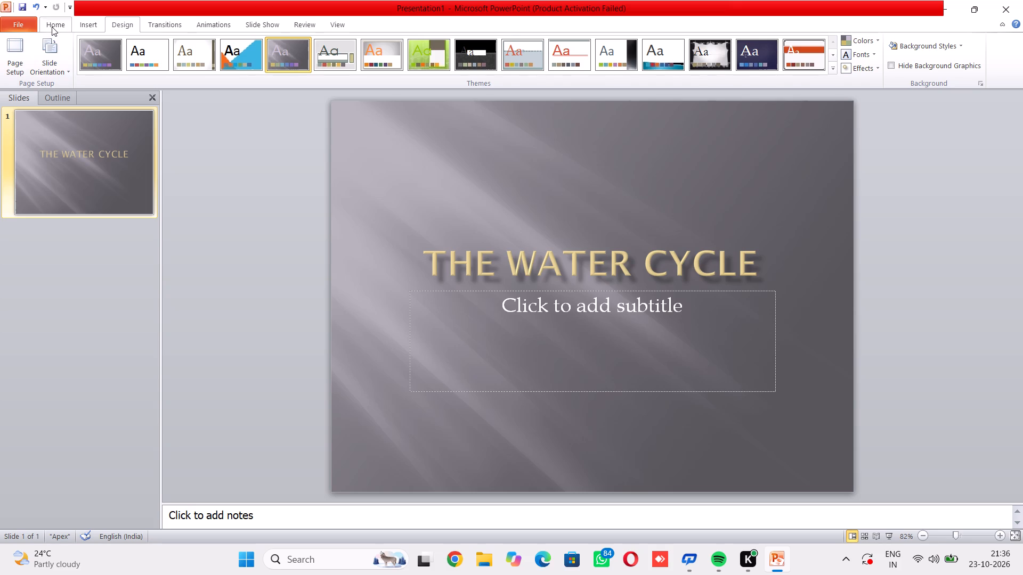
Add a new slide with the Blank layout after the title slide.
click(52, 27)
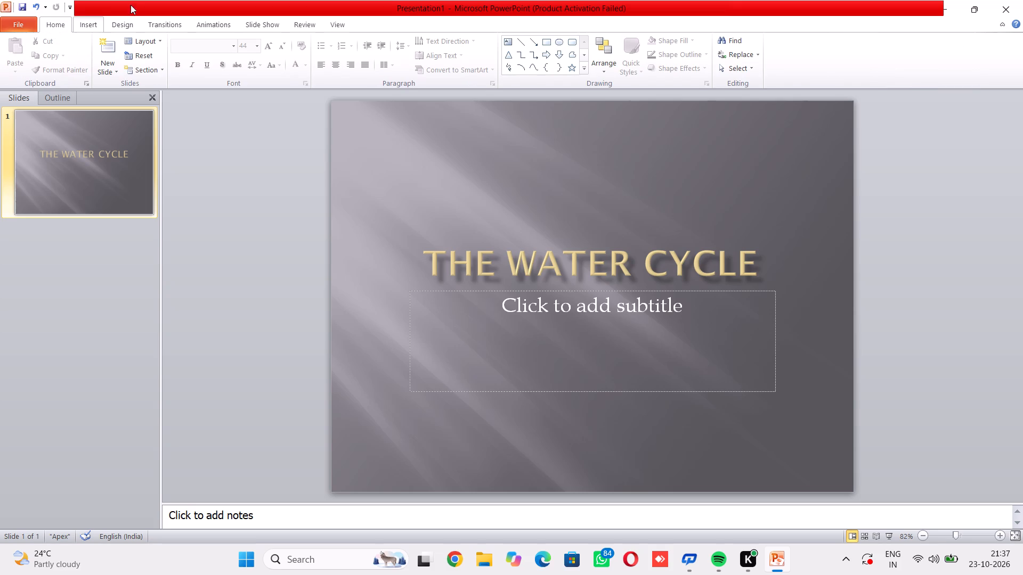
click(112, 64)
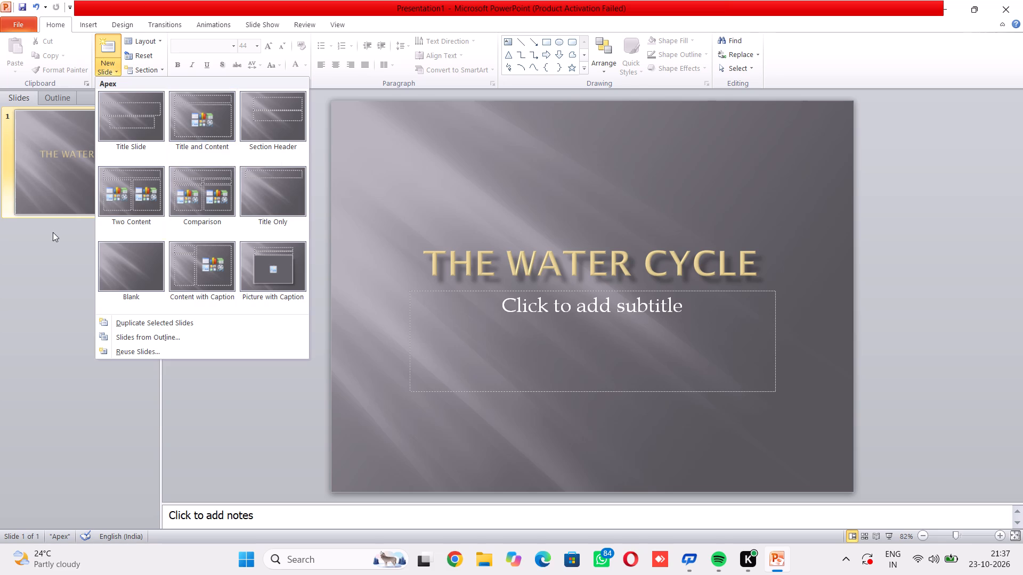
click(131, 249)
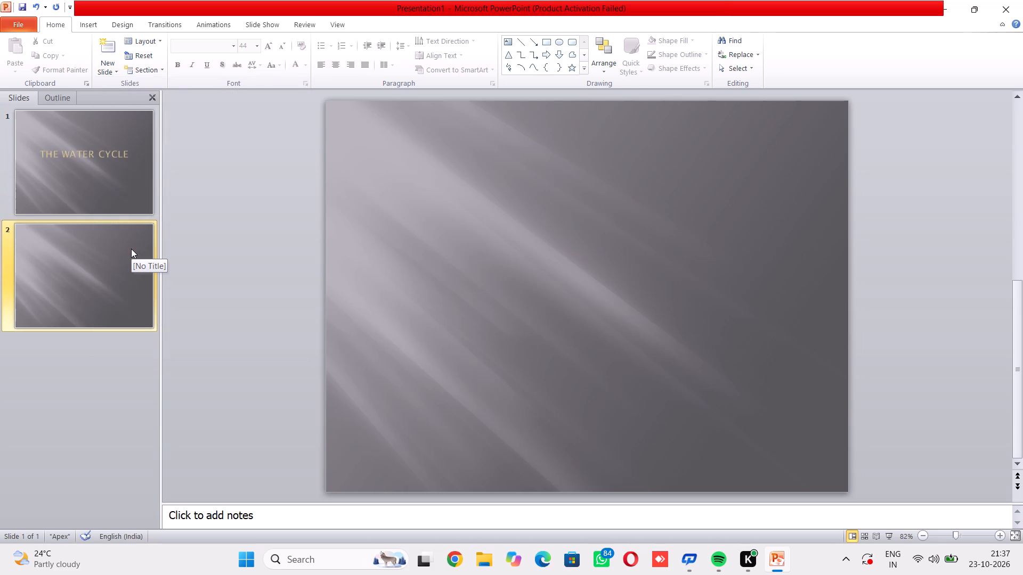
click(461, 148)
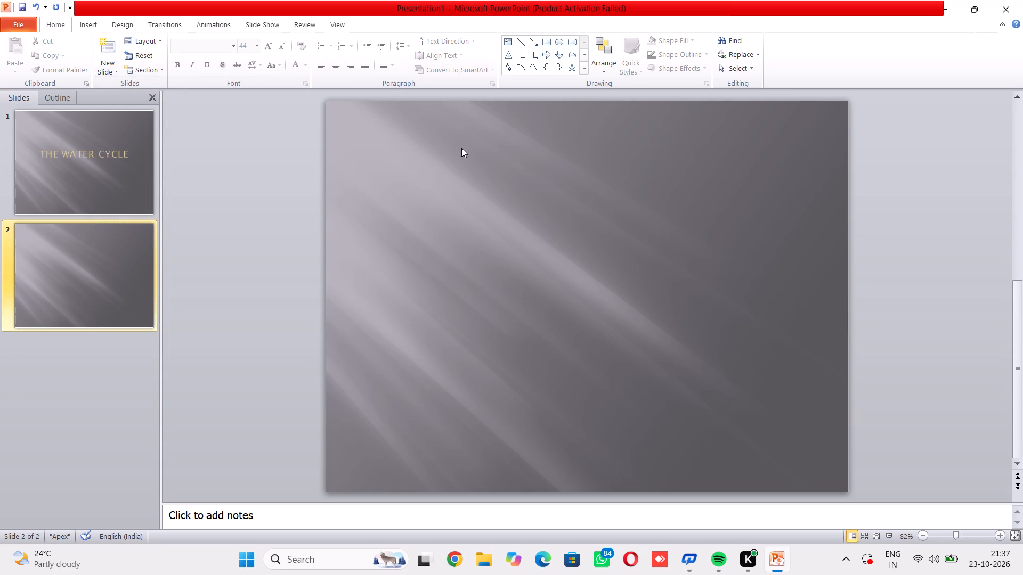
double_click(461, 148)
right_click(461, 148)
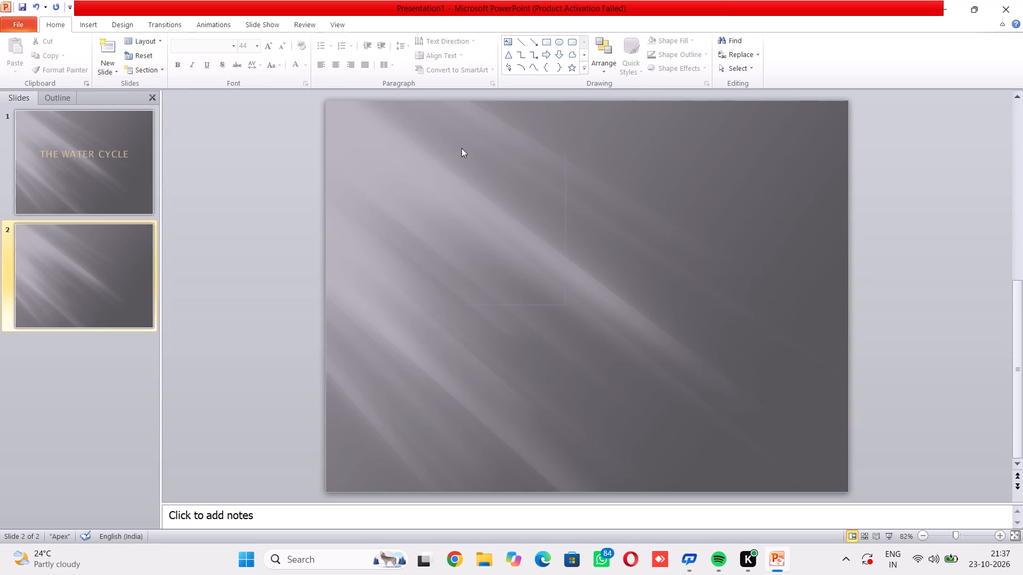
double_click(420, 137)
Search the clip art collection for WATER CYCLE across all media file types.
click(90, 23)
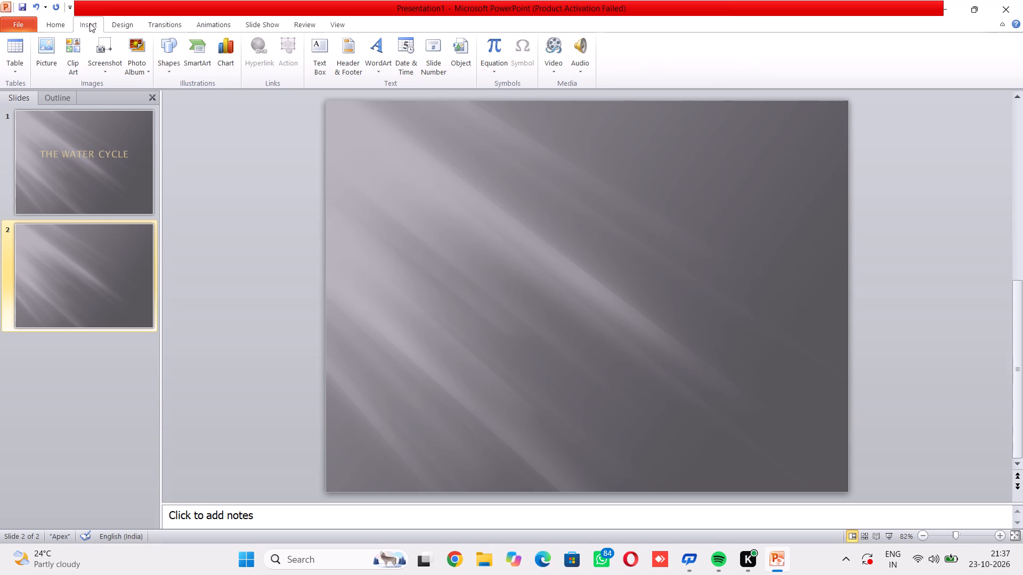
click(80, 58)
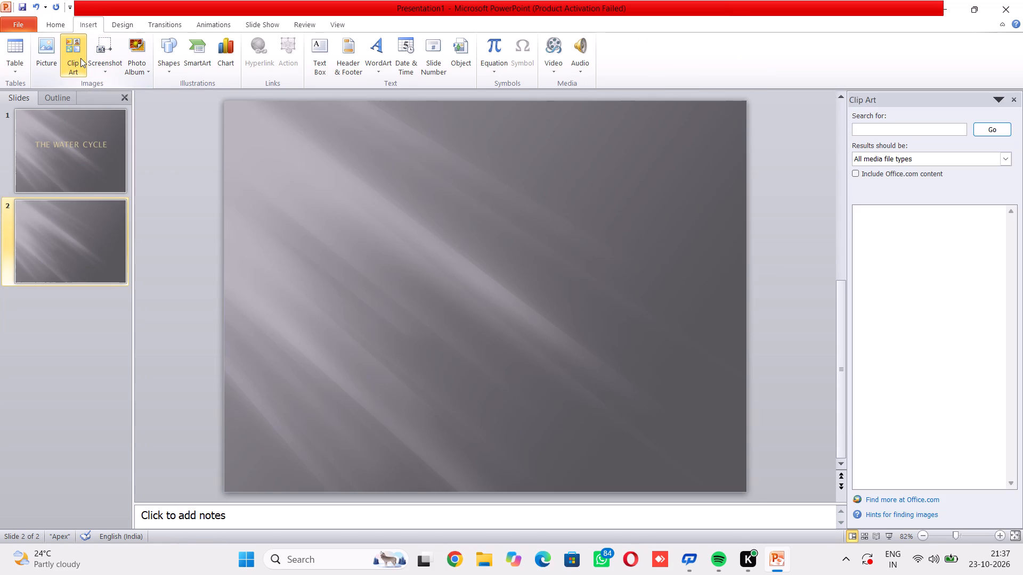
click(885, 131)
text(WAR)
key(BackSpace)
text(TER CU)
key(BackSpace)
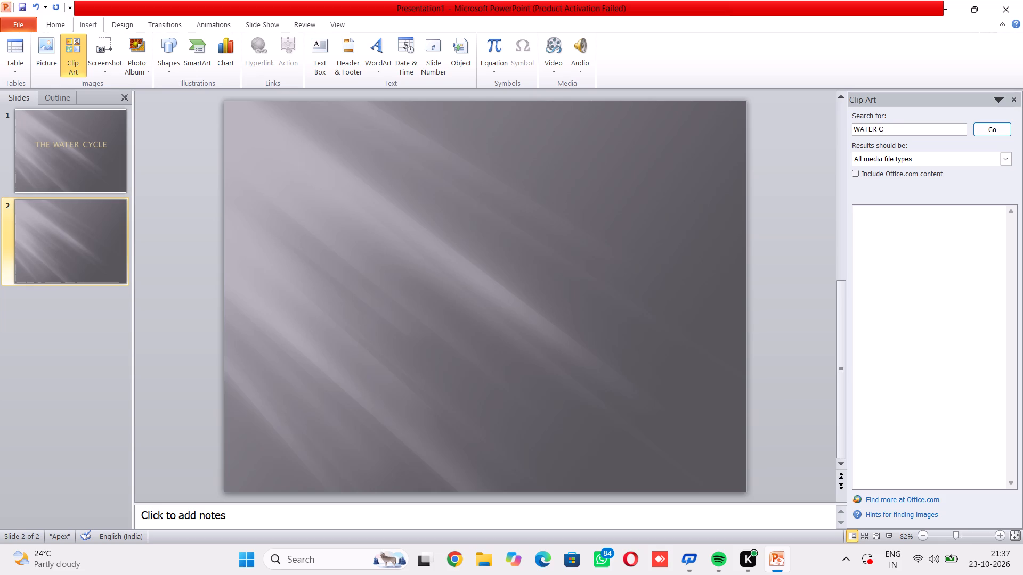
text(YC)
text(LE)
key(Return)
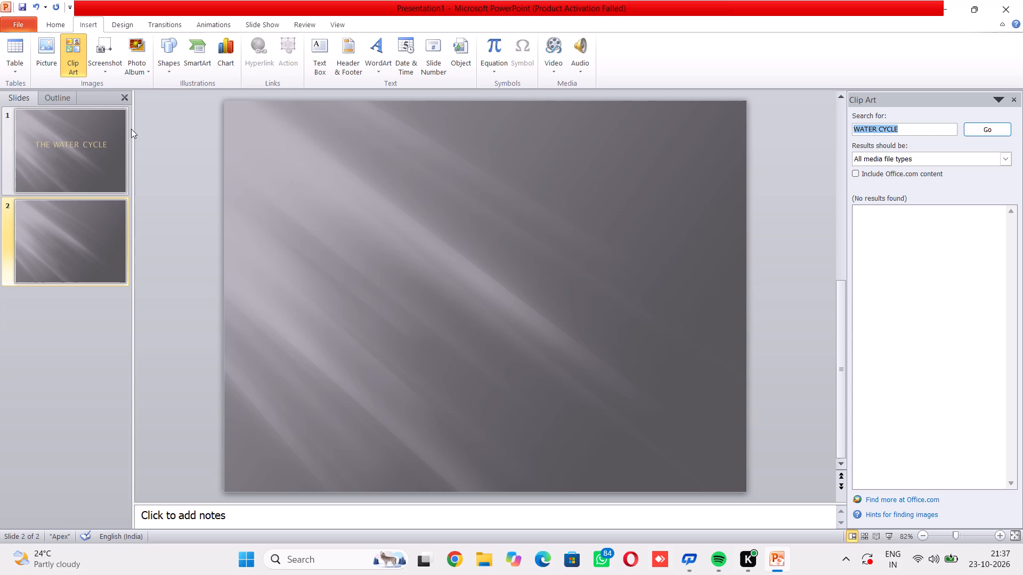
Add two more blank slides after slide 2.
click(50, 17)
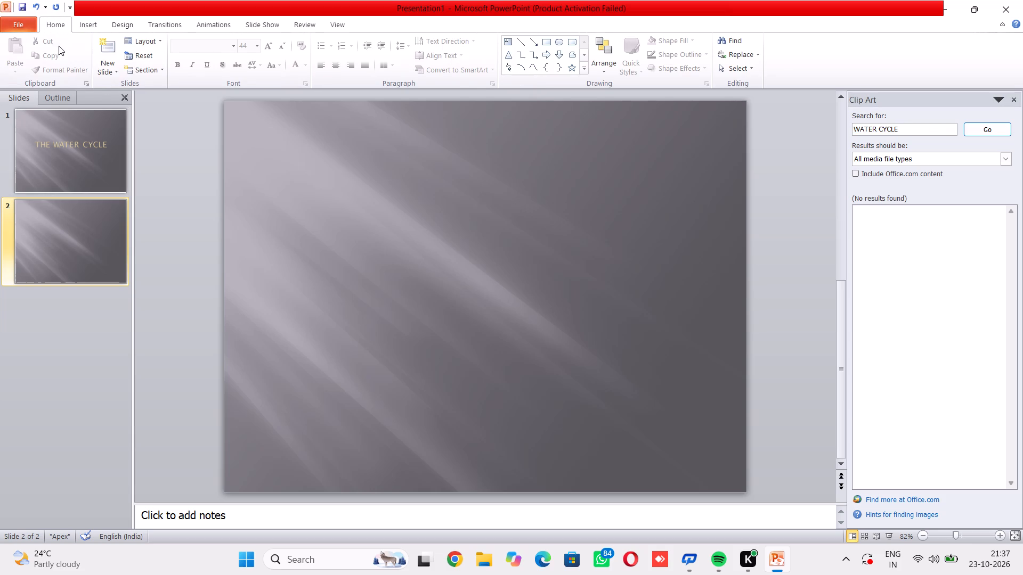
click(113, 46)
click(113, 46)
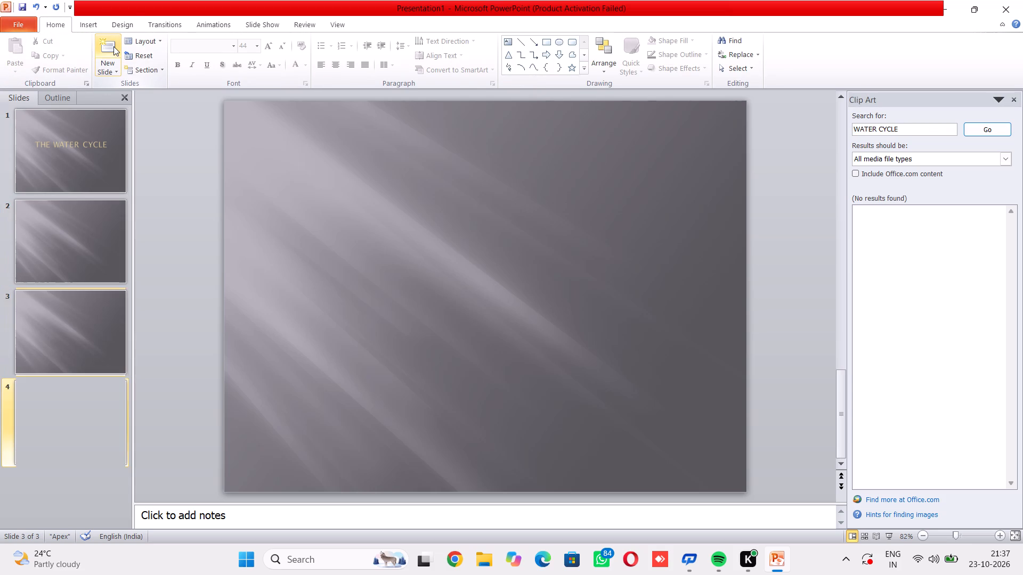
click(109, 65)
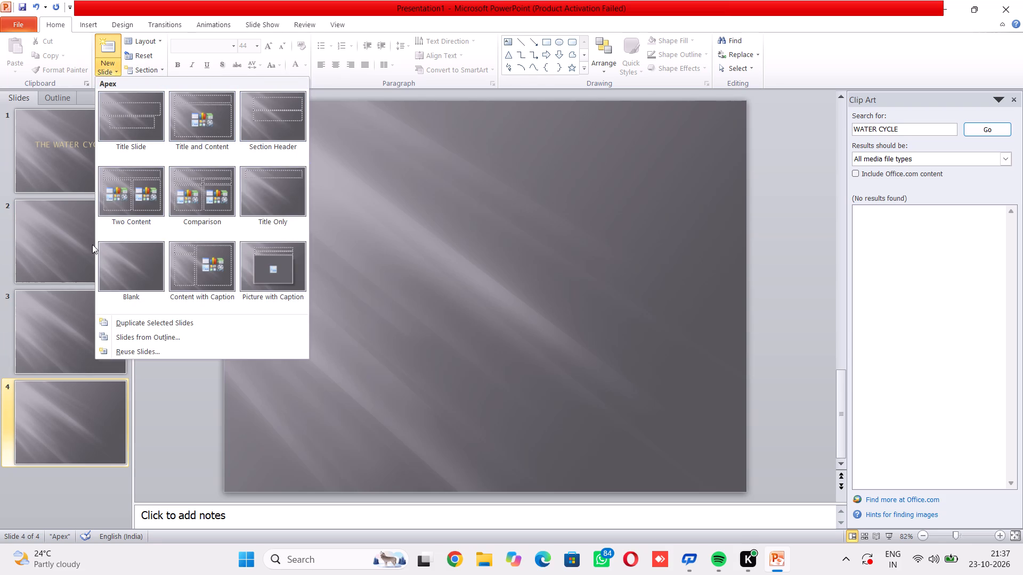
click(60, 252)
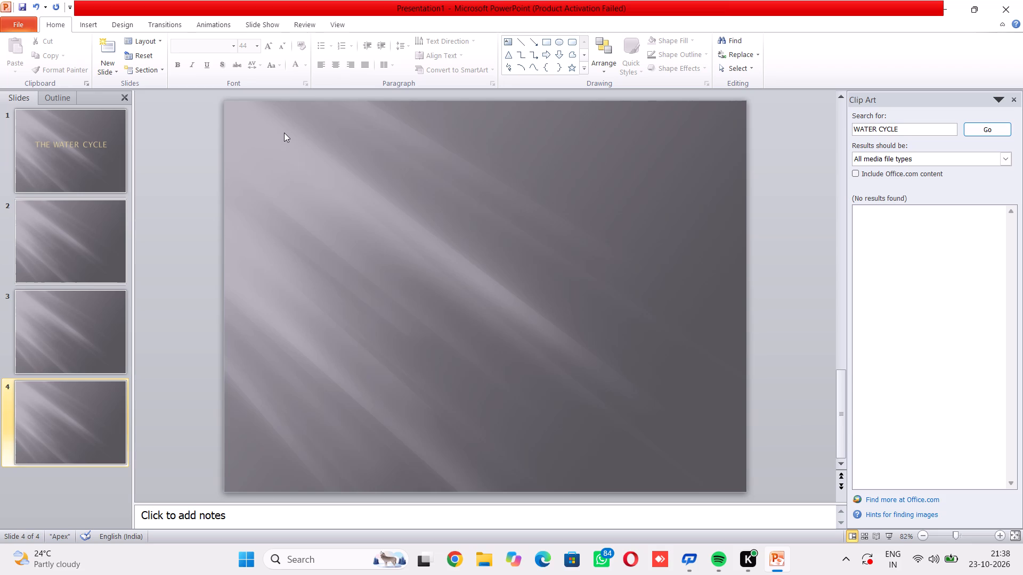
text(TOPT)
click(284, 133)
Insert a WordArt text object on slide 4 using the first style, the grey outlined lettering.
click(99, 25)
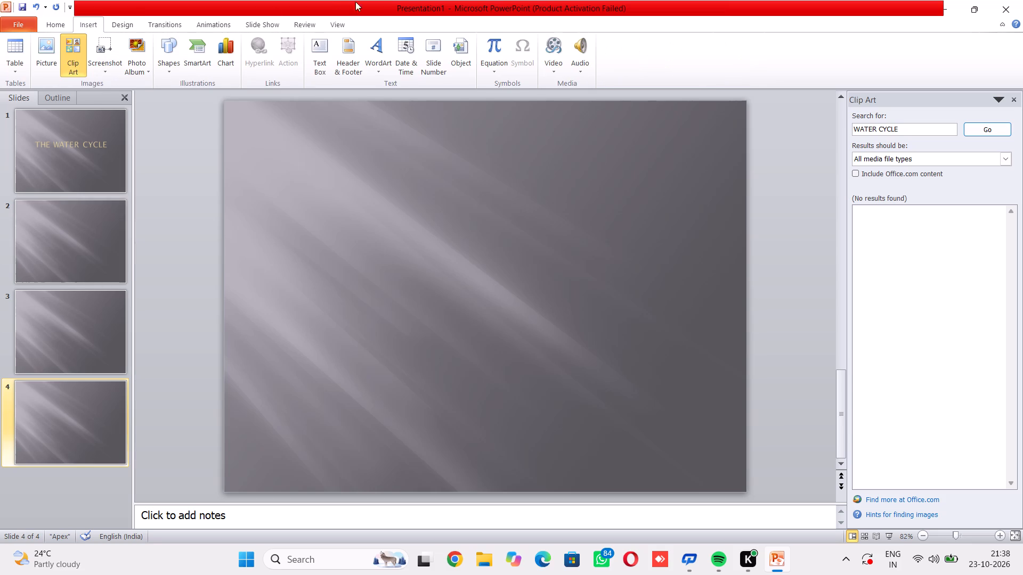
click(376, 43)
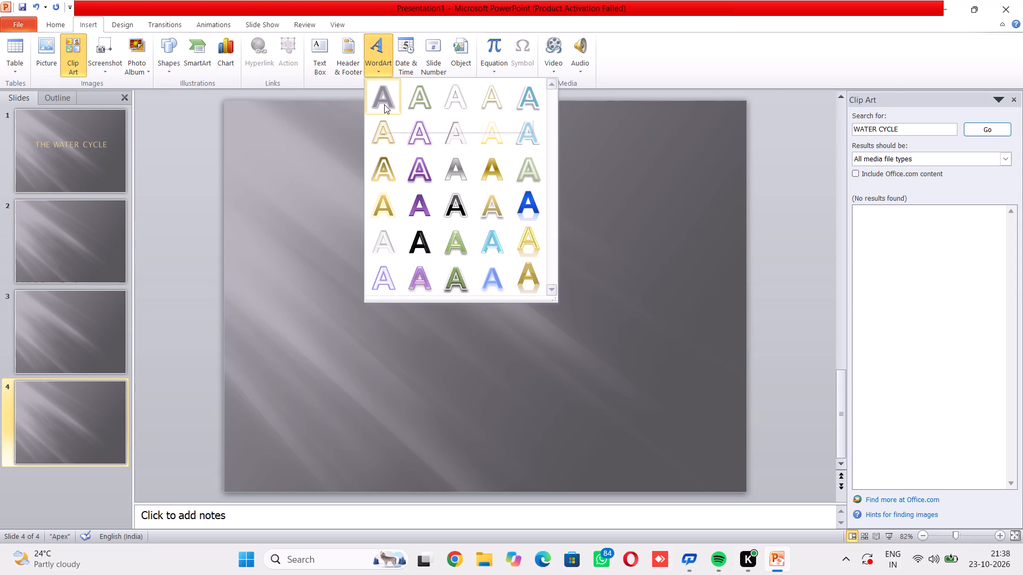
click(384, 104)
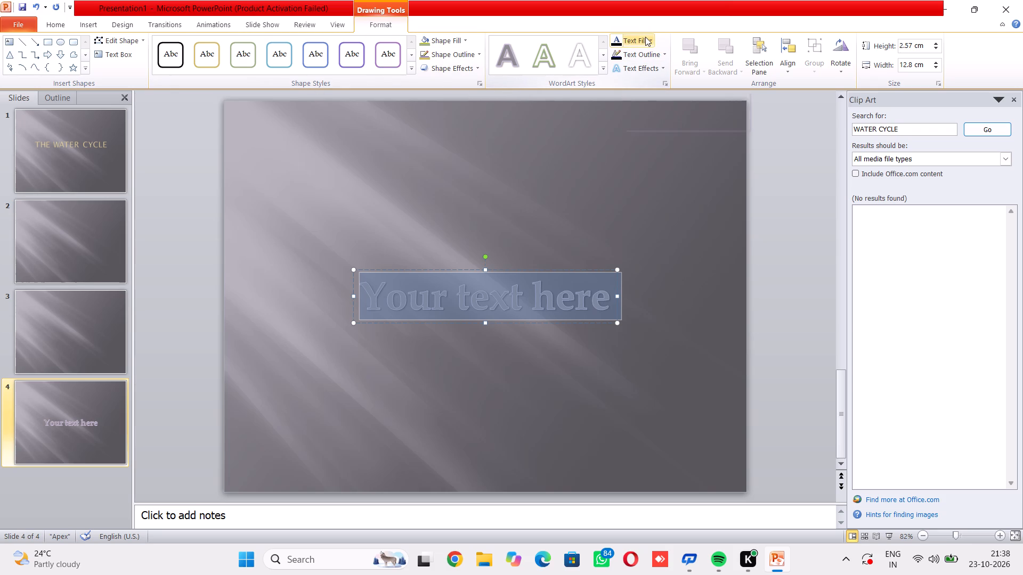
Reduce the font size of the WordArt placeholder text on slide 4 to 14.
click(80, 24)
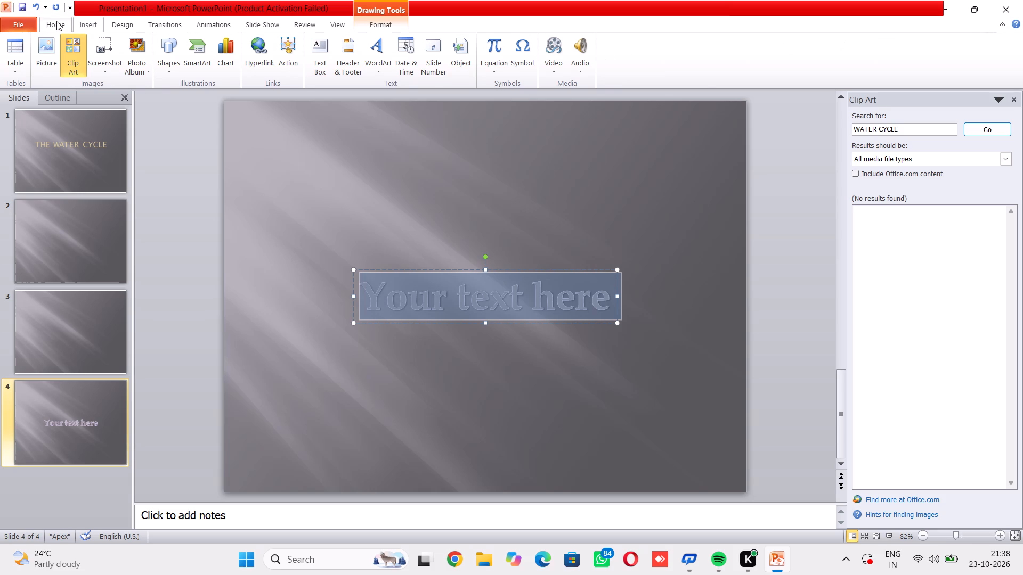
click(56, 21)
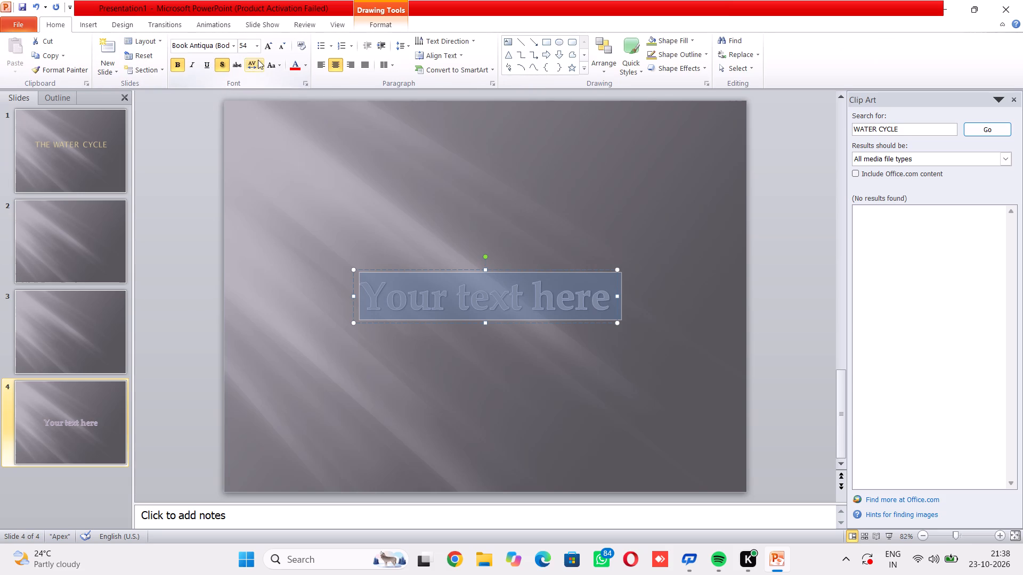
click(264, 47)
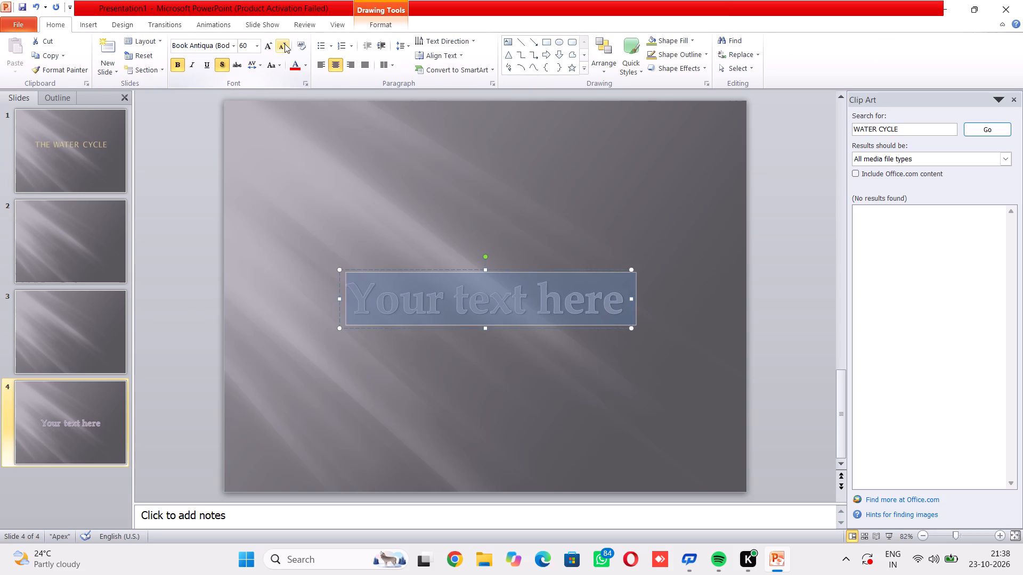
click(285, 44)
triple_click(285, 44)
triple_click(285, 44)
triple_click(285, 44)
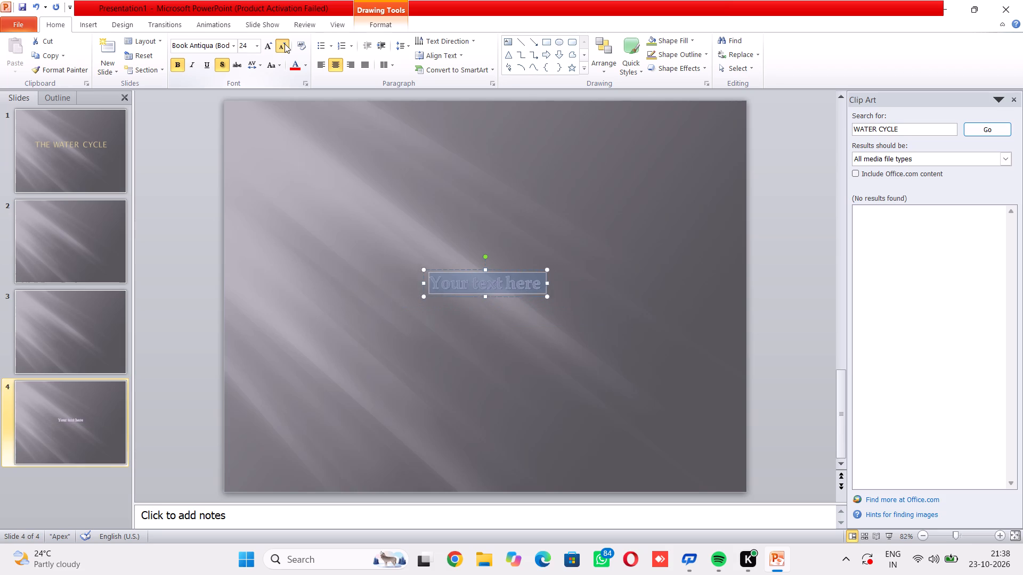
double_click(285, 44)
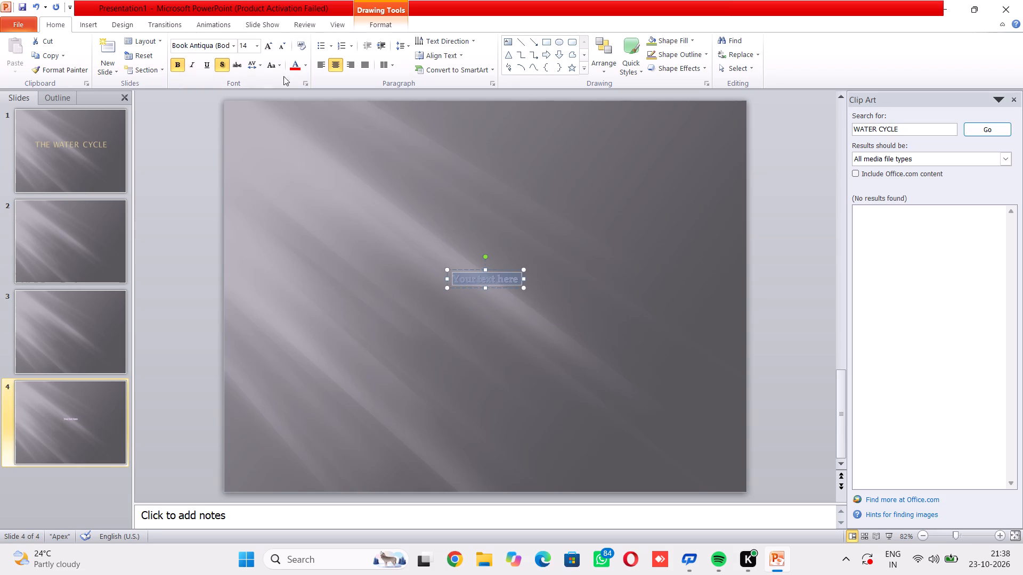
Increase the font size of the WordArt placeholder text on slide 4 to 24.
triple_click(267, 48)
click(267, 48)
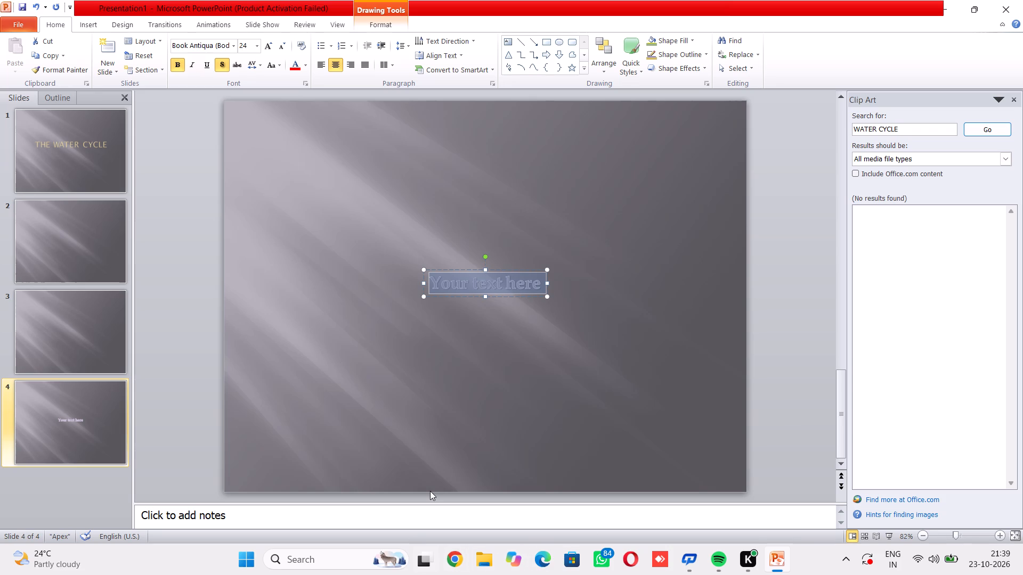
Replace the WordArt placeholder text on slide 4 with TITLE.
text(TIT)
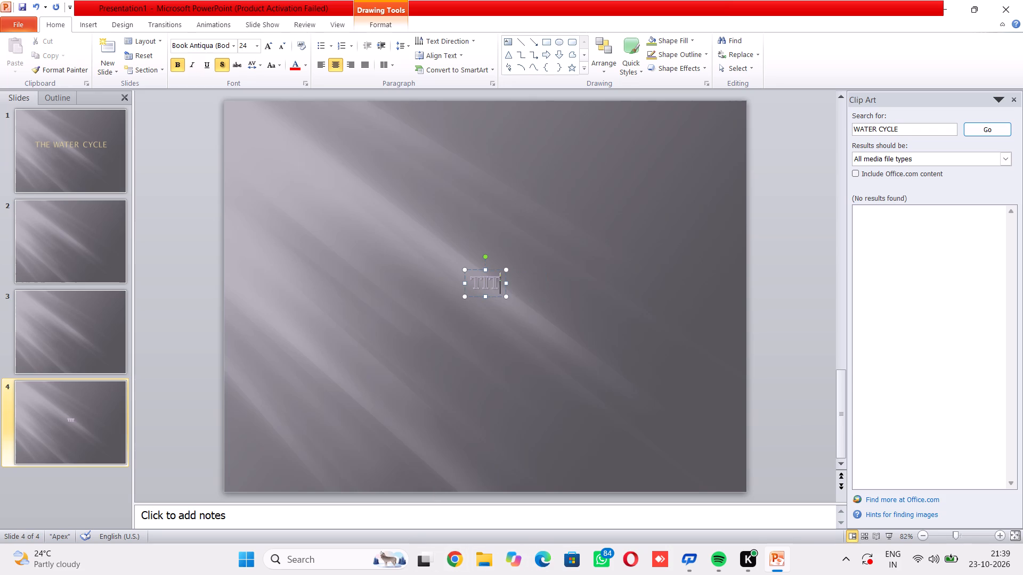
text(LS)
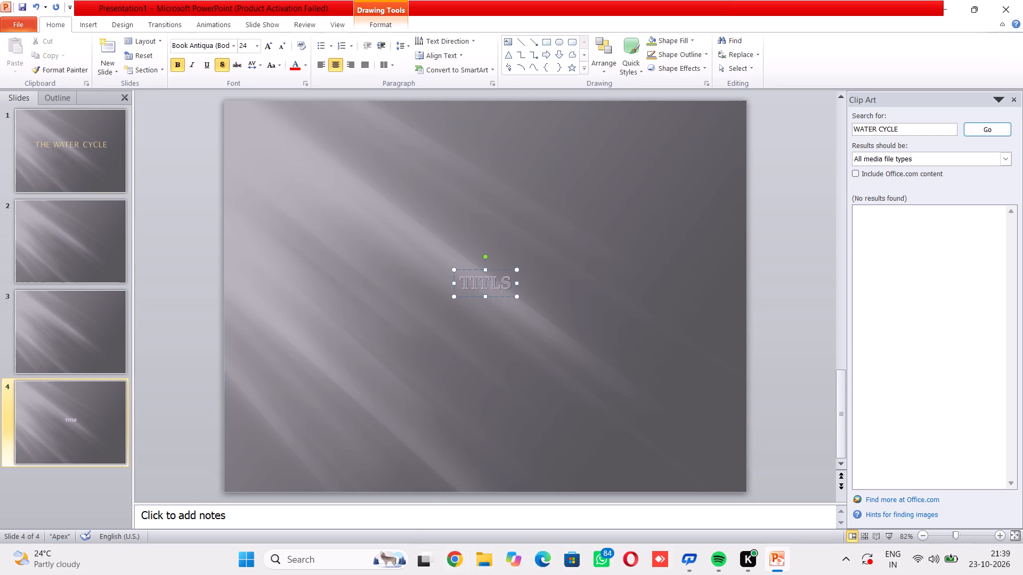
key(BackSpace)
key(e)
Choose the standard light green font colour in the TITLE WordArt.
click(304, 62)
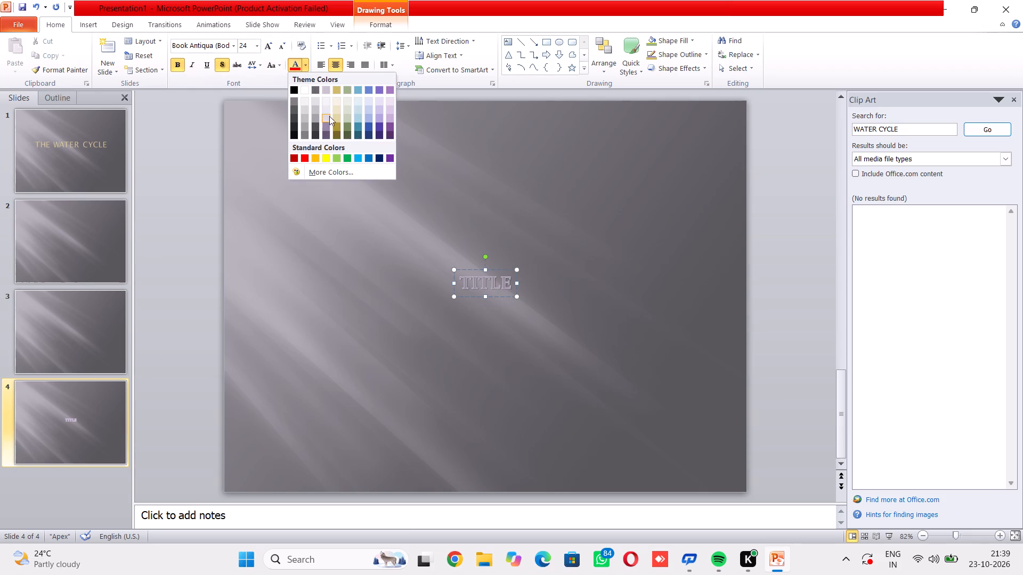
click(335, 155)
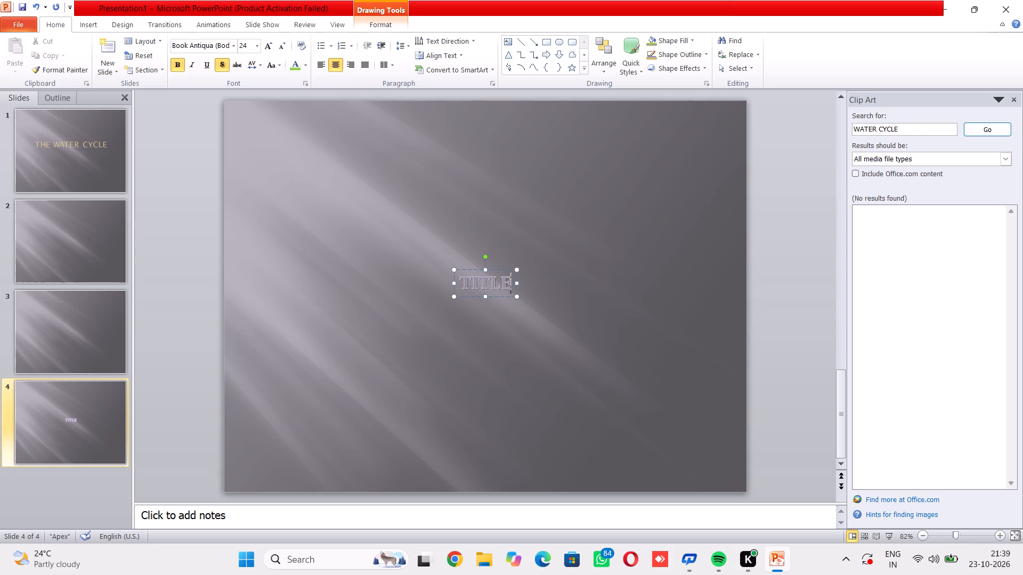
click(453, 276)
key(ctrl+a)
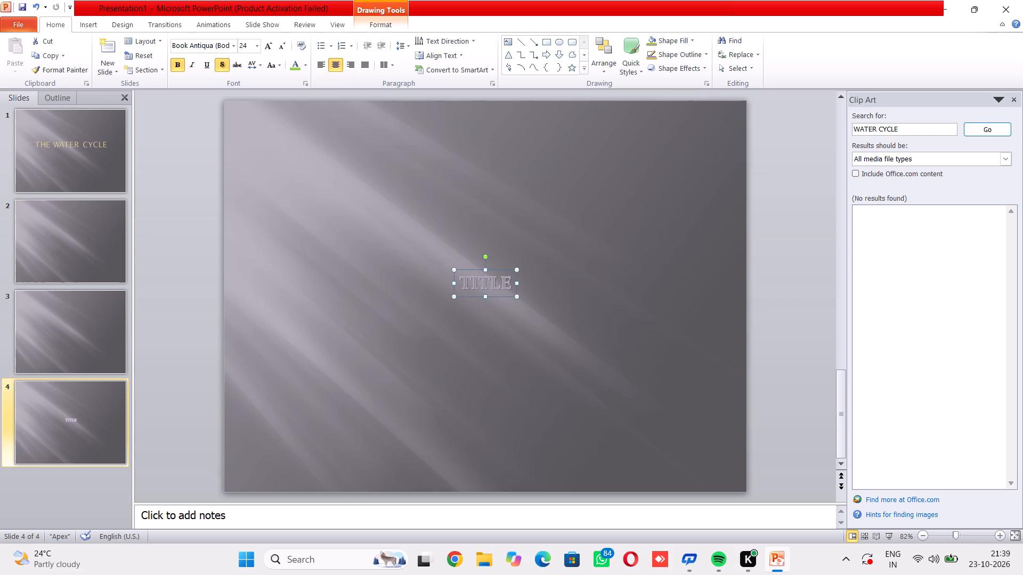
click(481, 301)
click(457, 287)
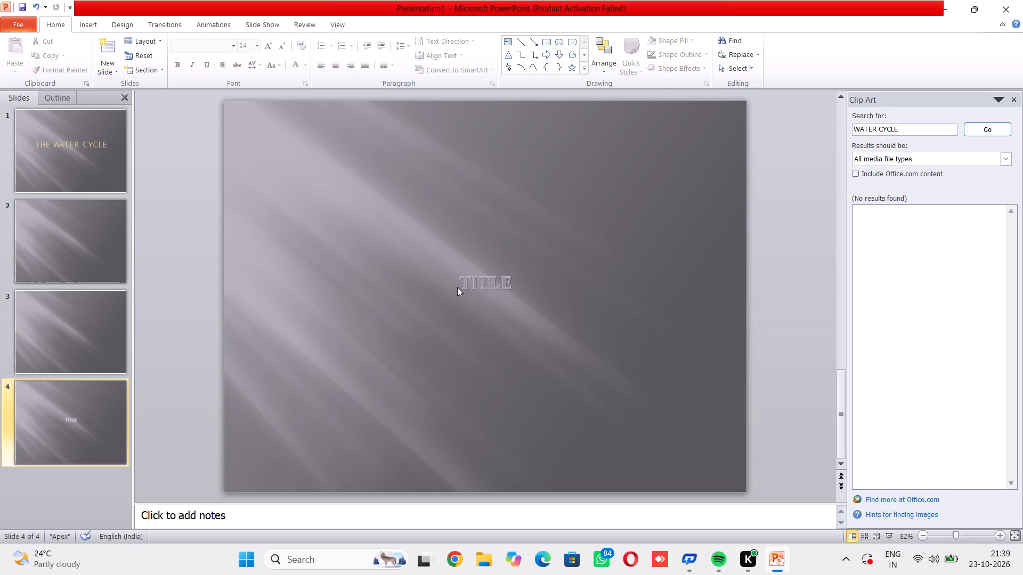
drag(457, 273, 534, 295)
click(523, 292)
Move the TITLE WordArt up to the top of slide 4, slightly left of the slide's centre.
click(474, 280)
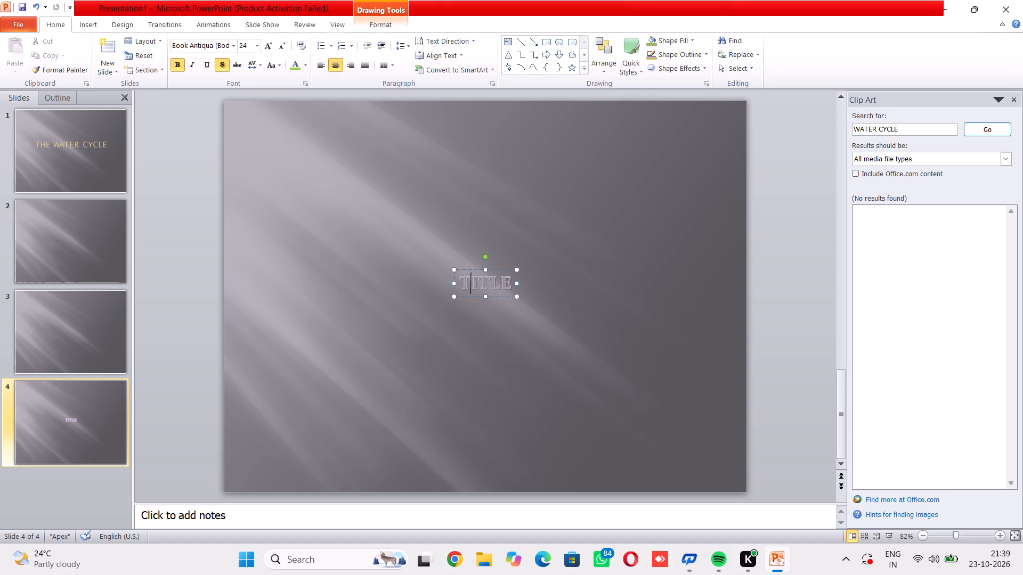
click(483, 270)
drag(483, 270, 444, 222)
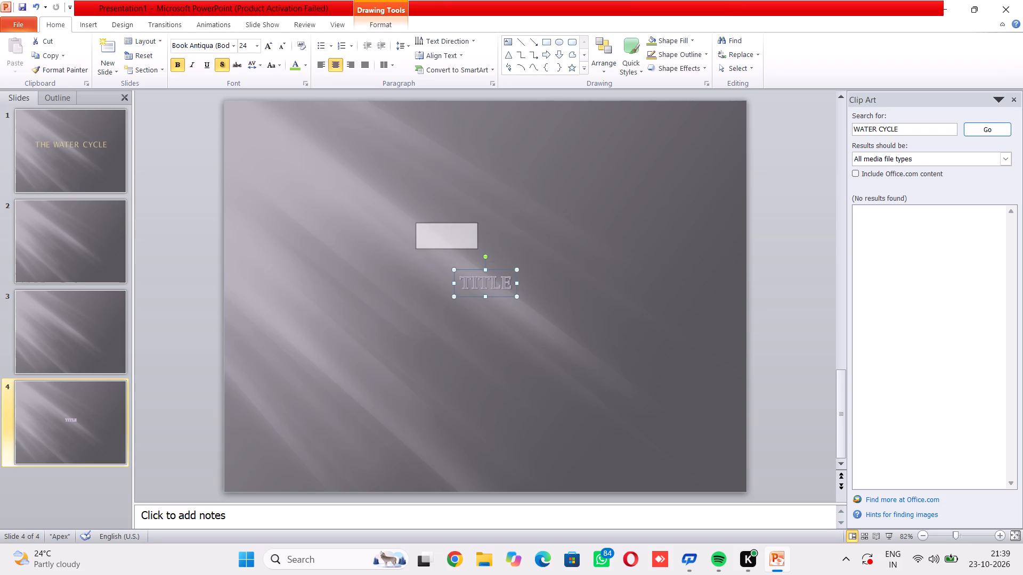
drag(444, 222, 489, 134)
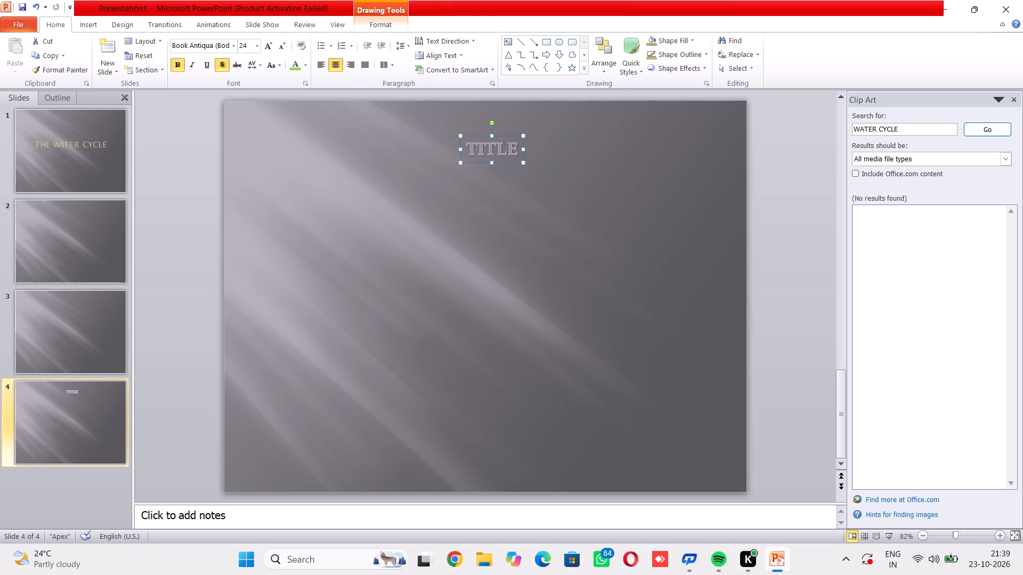
drag(489, 134, 418, 137)
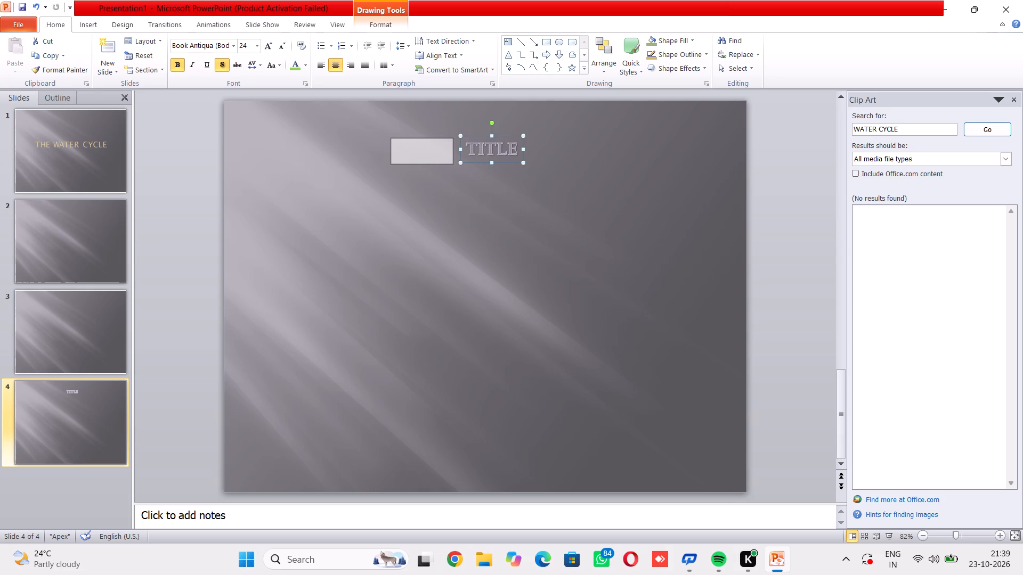
drag(418, 137, 452, 126)
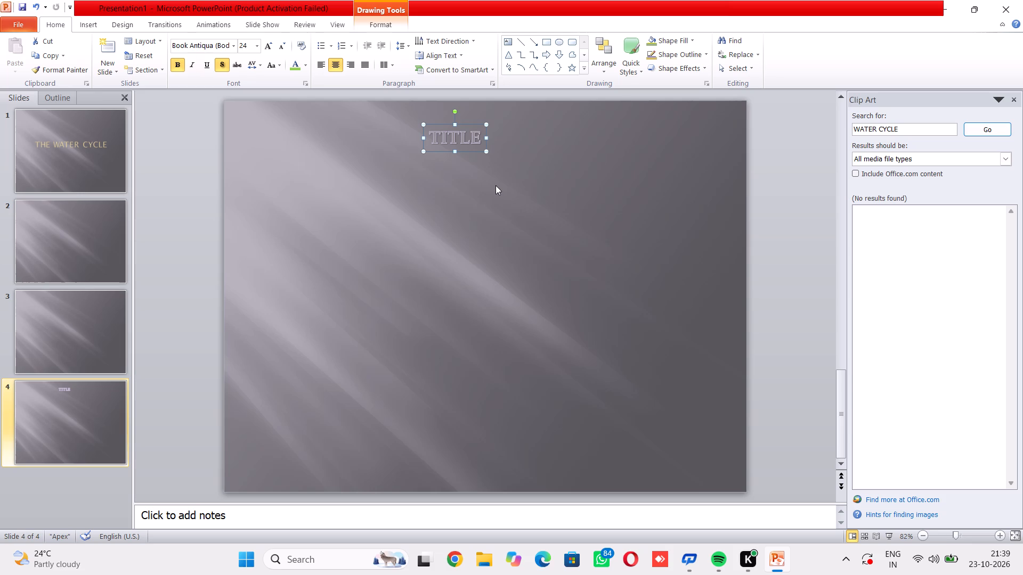
click(392, 180)
click(392, 180)
triple_click(392, 180)
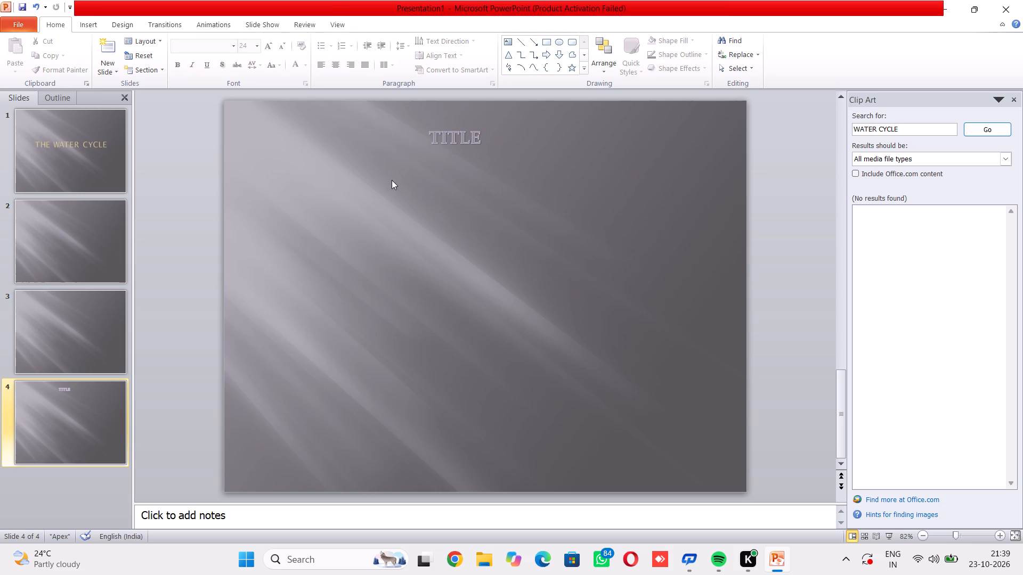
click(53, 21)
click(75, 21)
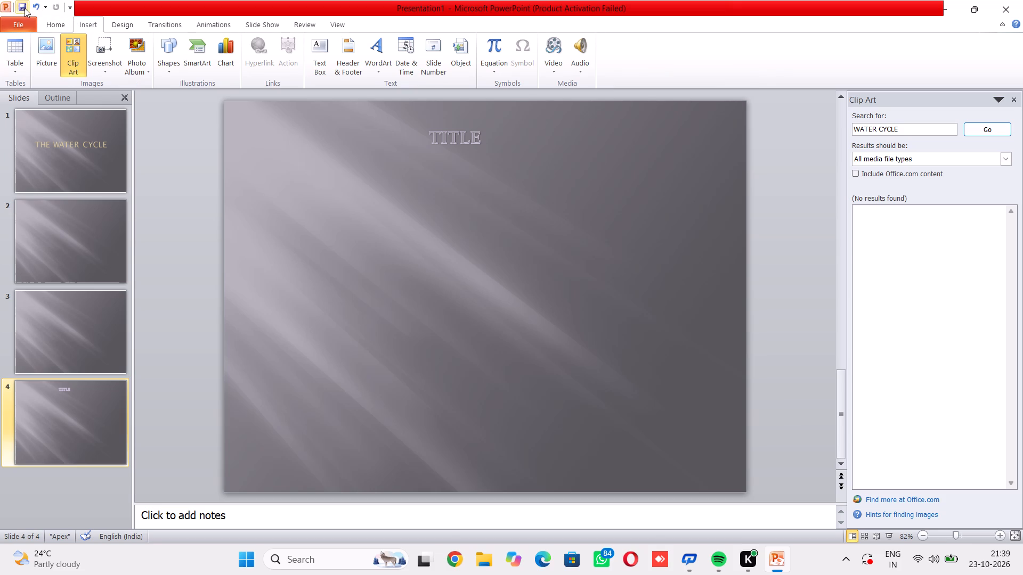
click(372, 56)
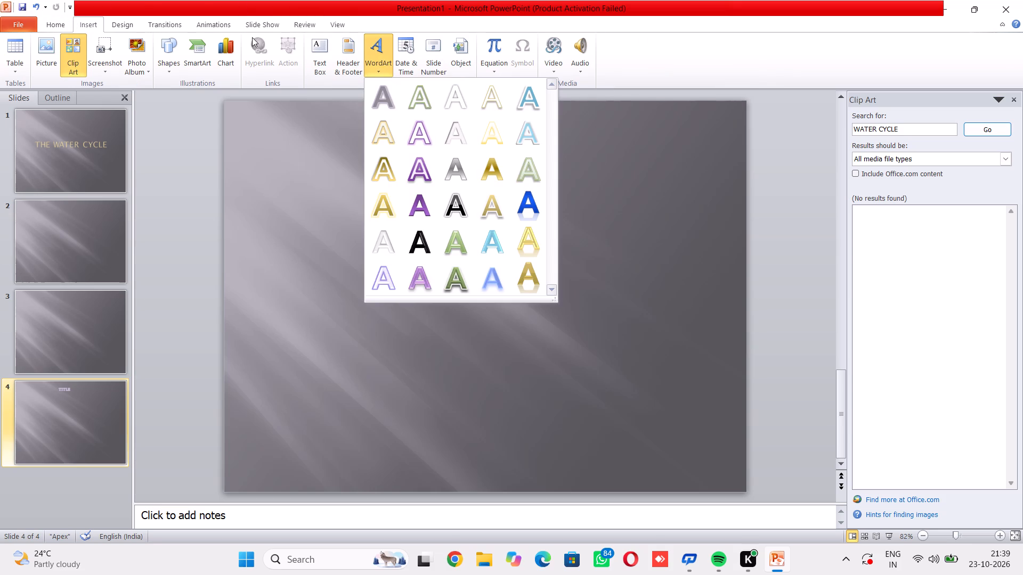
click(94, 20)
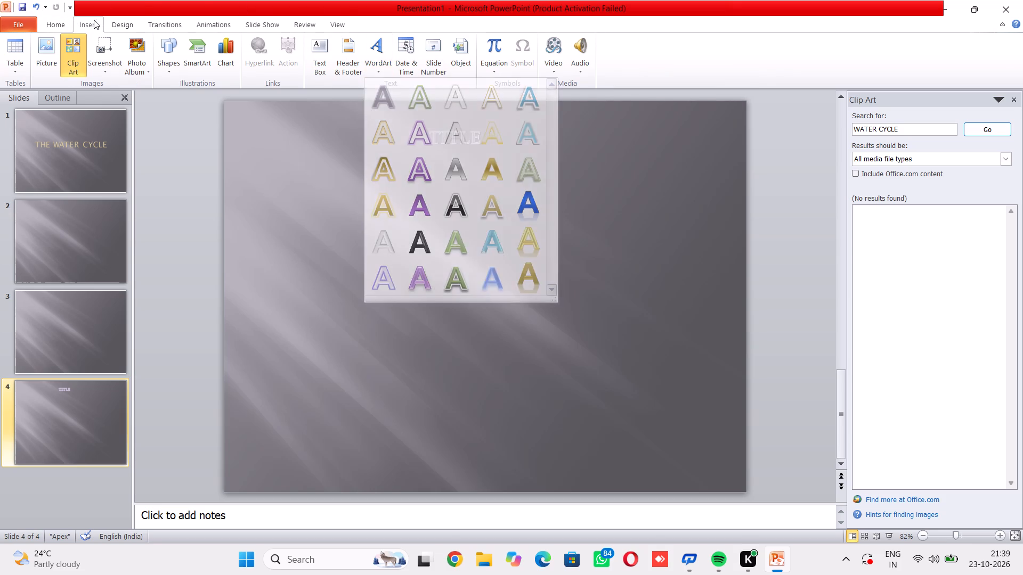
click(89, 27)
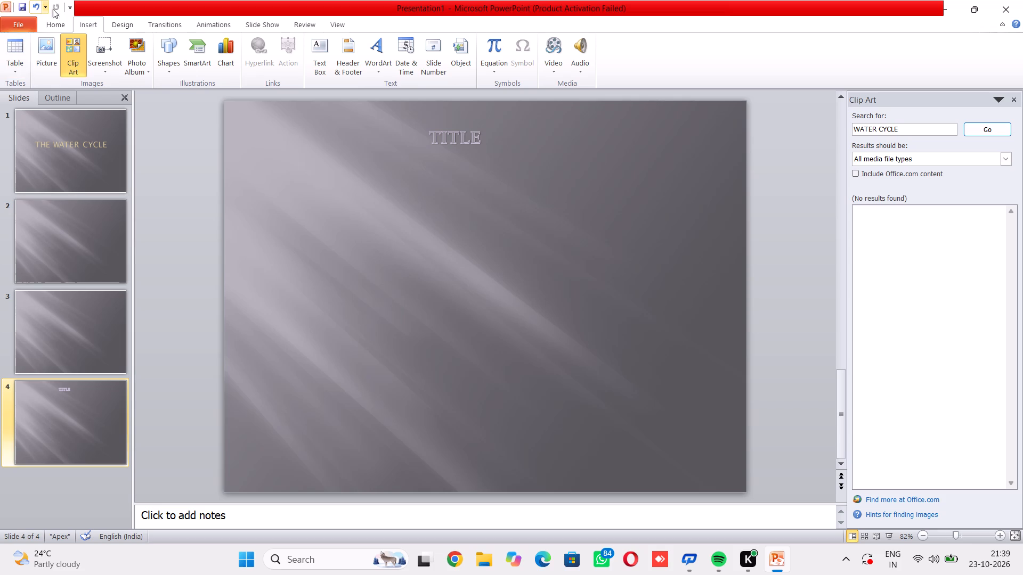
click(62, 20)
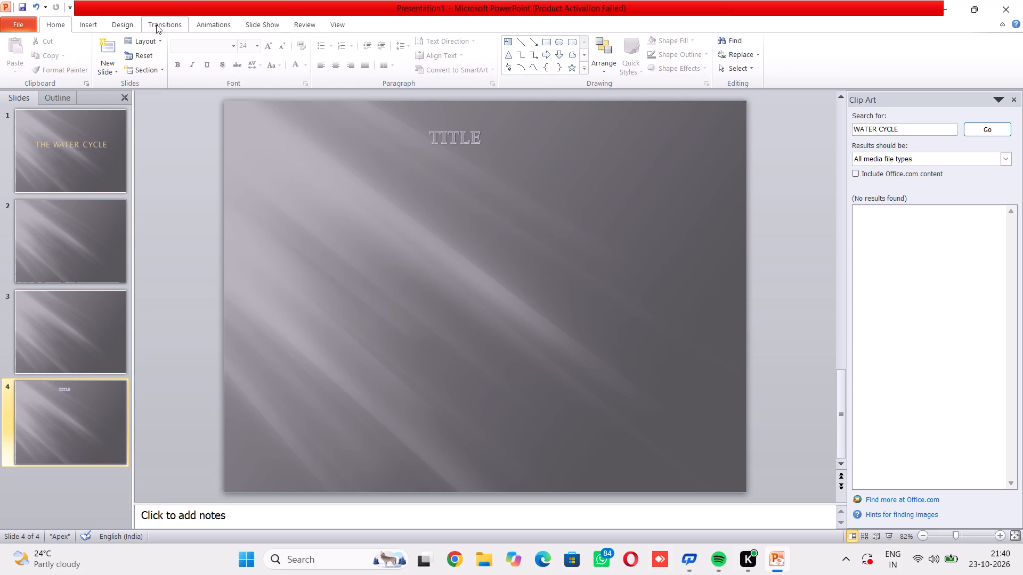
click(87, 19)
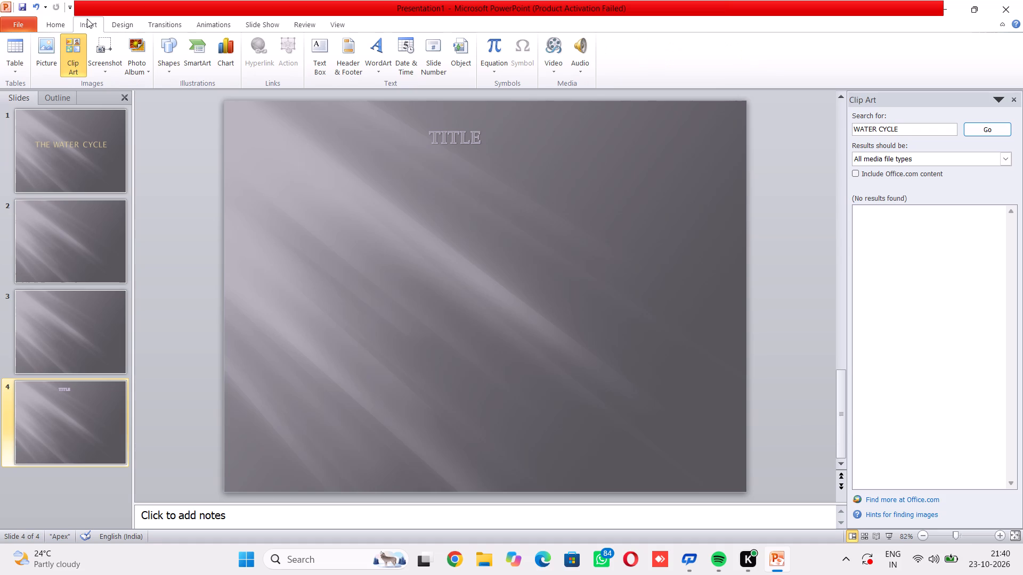
Insert a second WordArt on slide 4 in the green outlined style, reading TOPIC- WATER CYCLE.
click(375, 57)
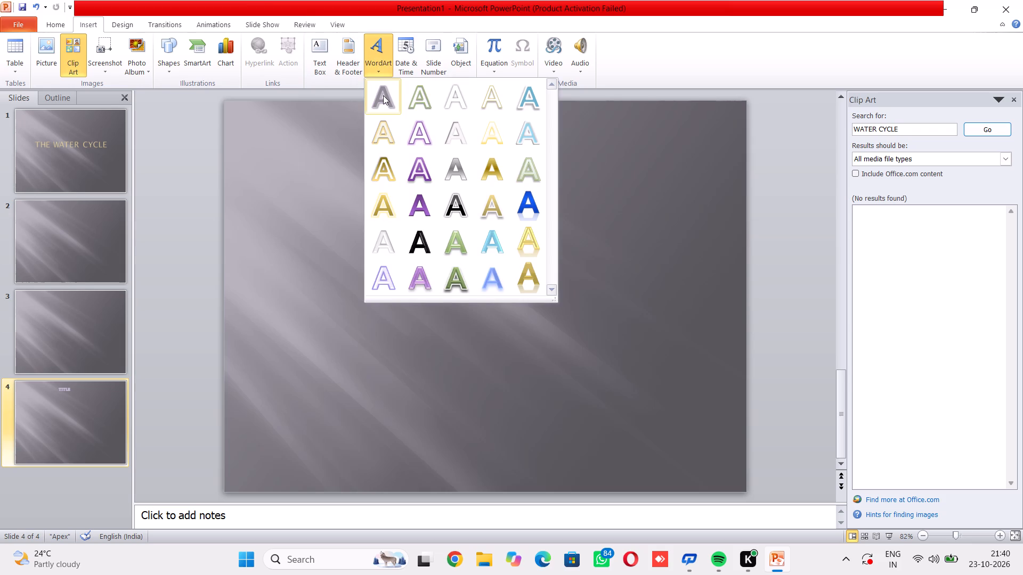
click(408, 108)
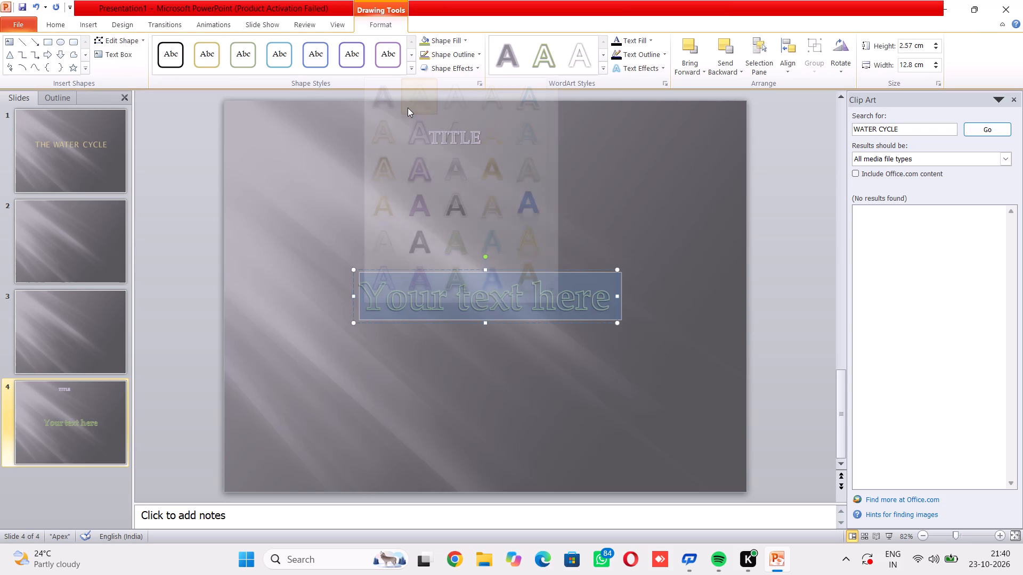
text(TOPI)
key(c)
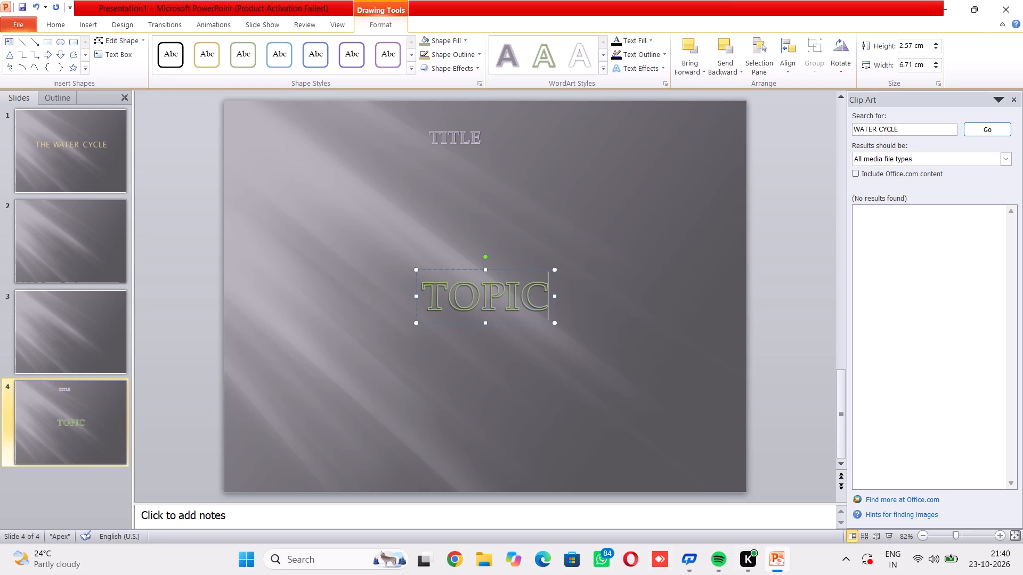
key(minus)
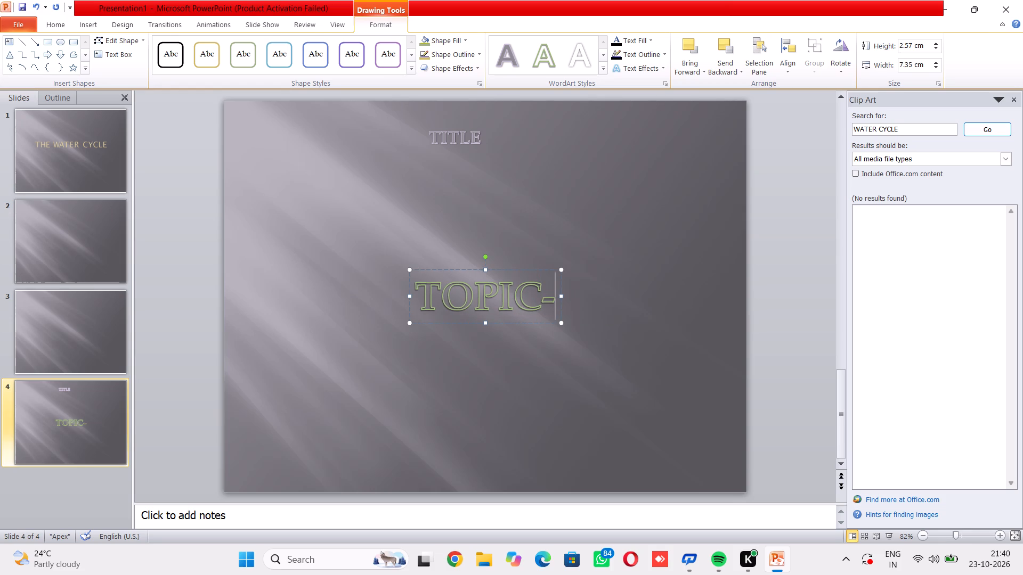
key(space)
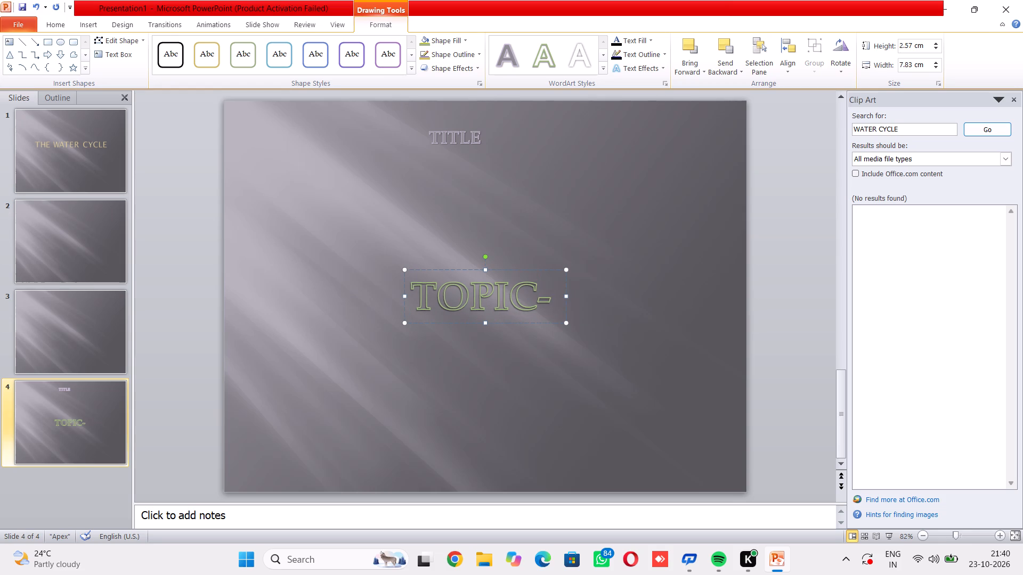
text(WATER CYCLE)
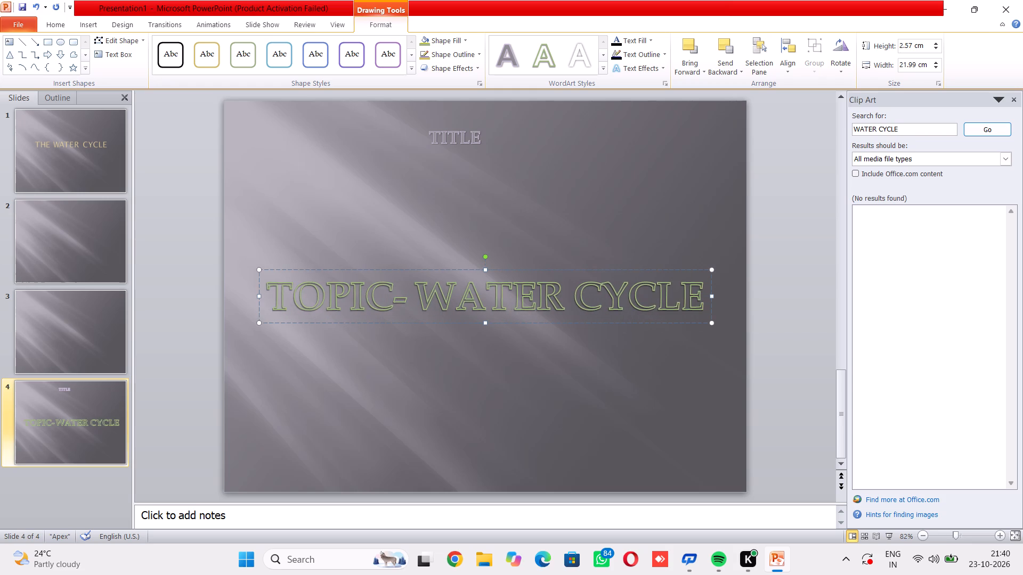
Add a second line to the green WordArt reading SUBTITLE- HOW EARTH RECYCLE WATER.
key(Return)
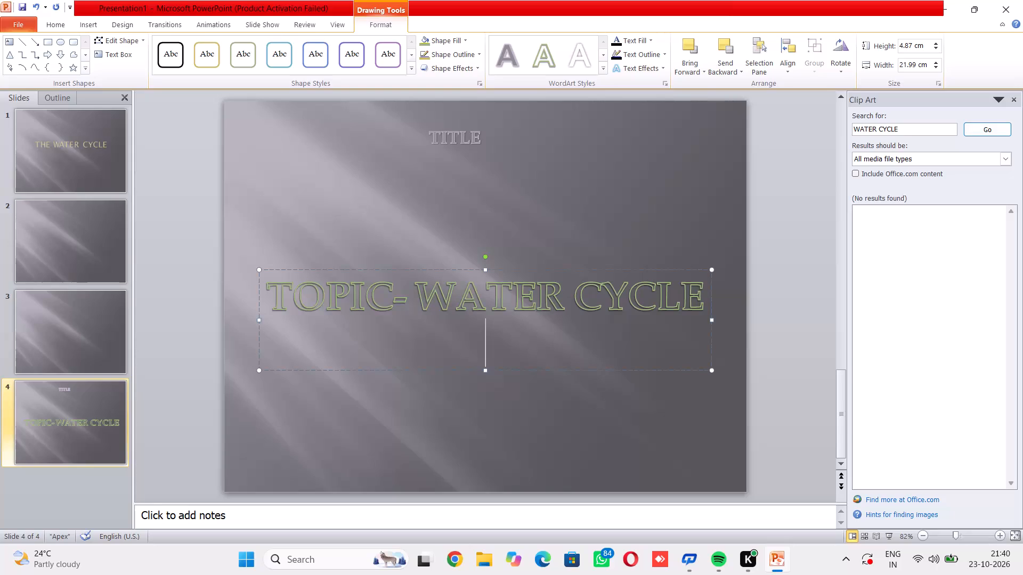
text(SUBTITLE)
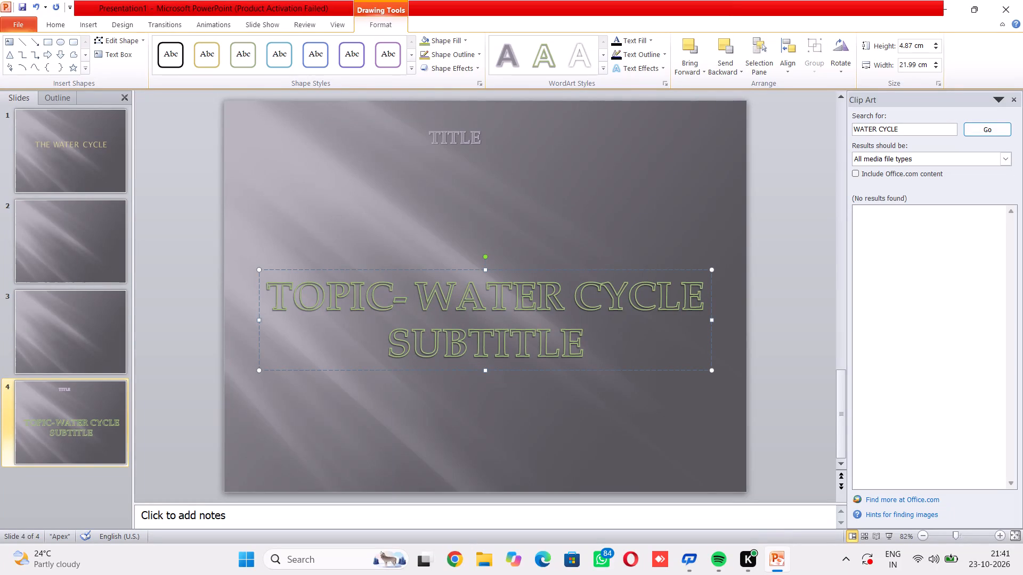
key(minus)
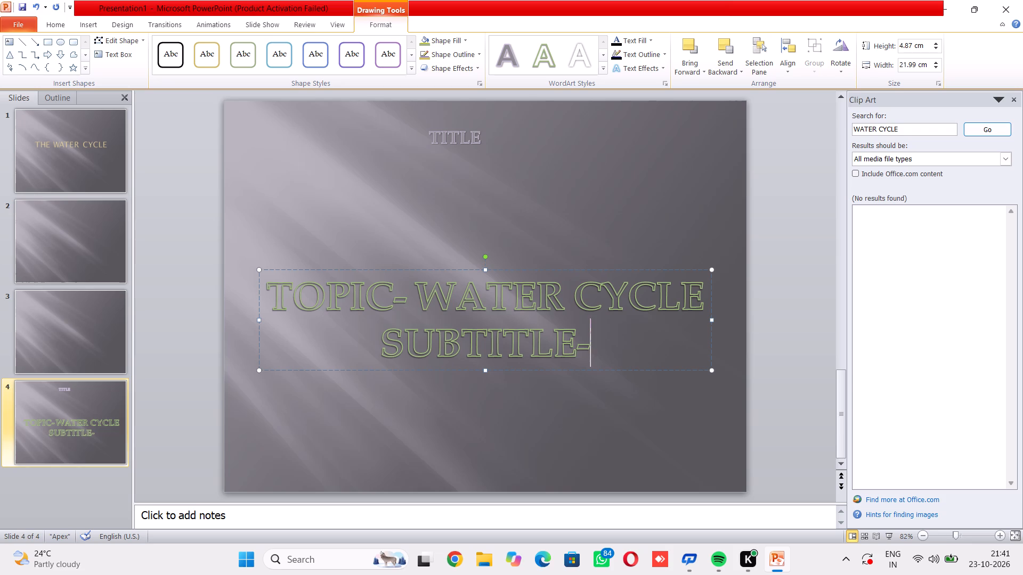
key(space)
text(-)
key(BackSpace)
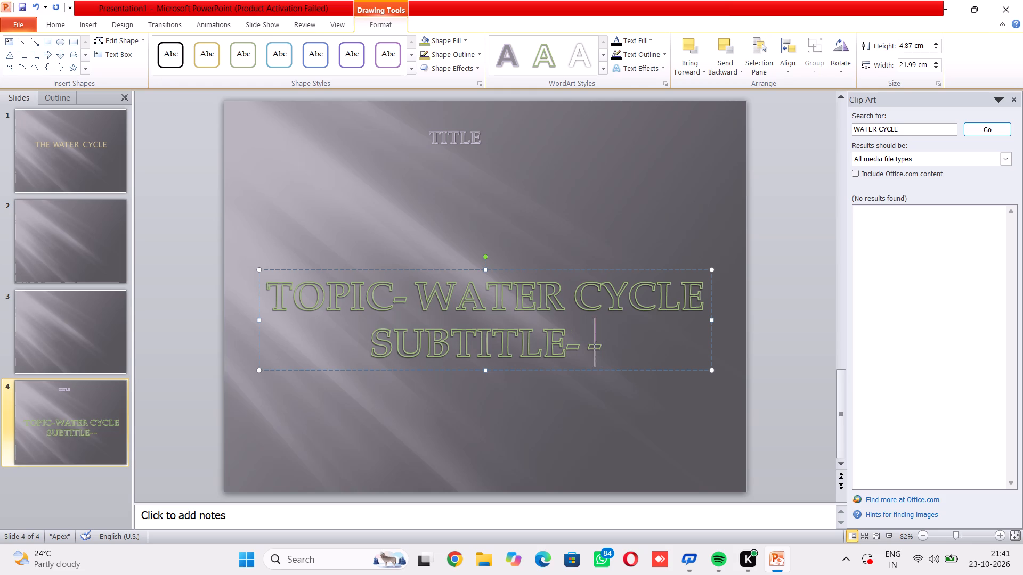
key(BackSpace)
key(space)
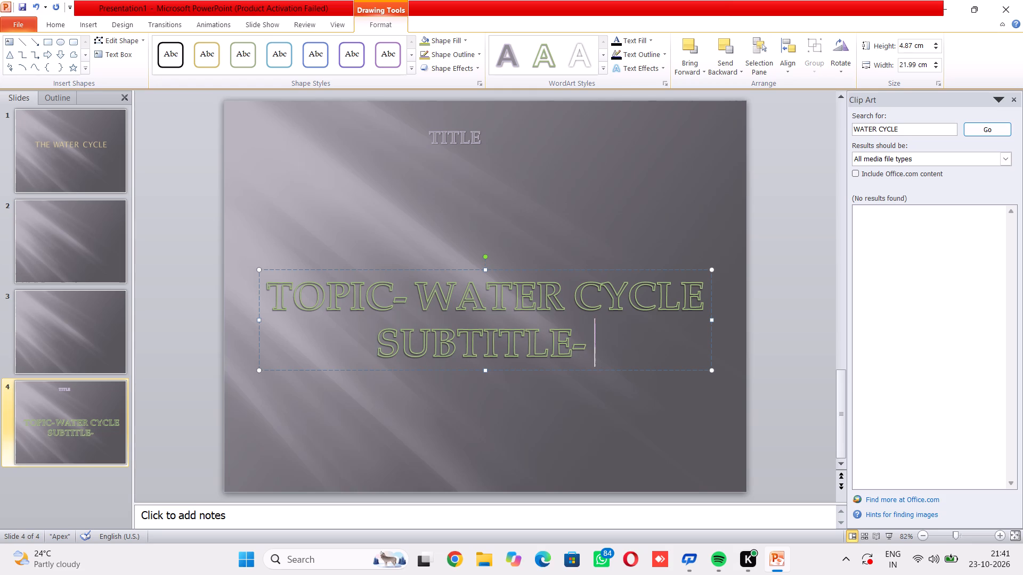
text(HOW EARTH RECYCLE WATER)
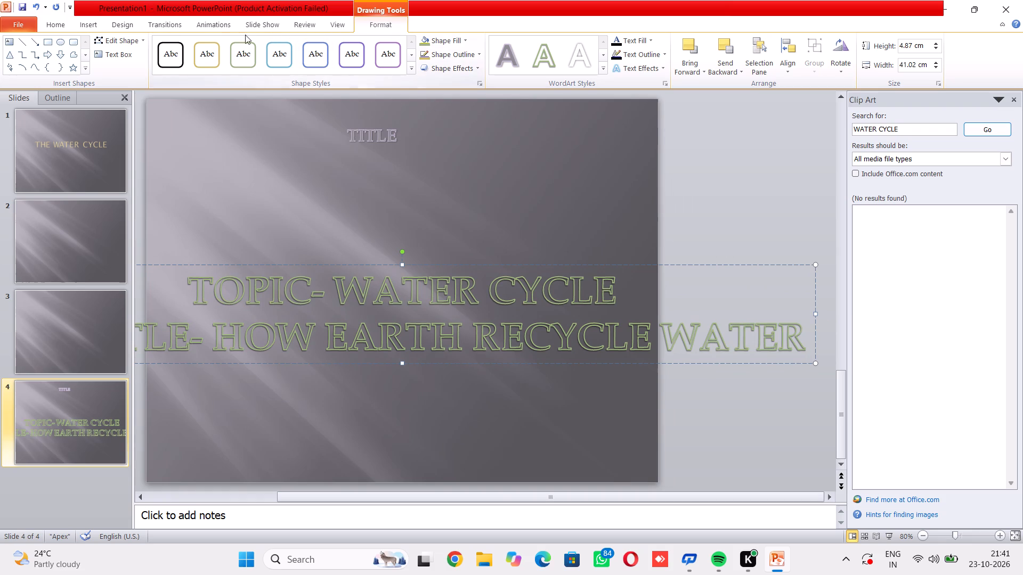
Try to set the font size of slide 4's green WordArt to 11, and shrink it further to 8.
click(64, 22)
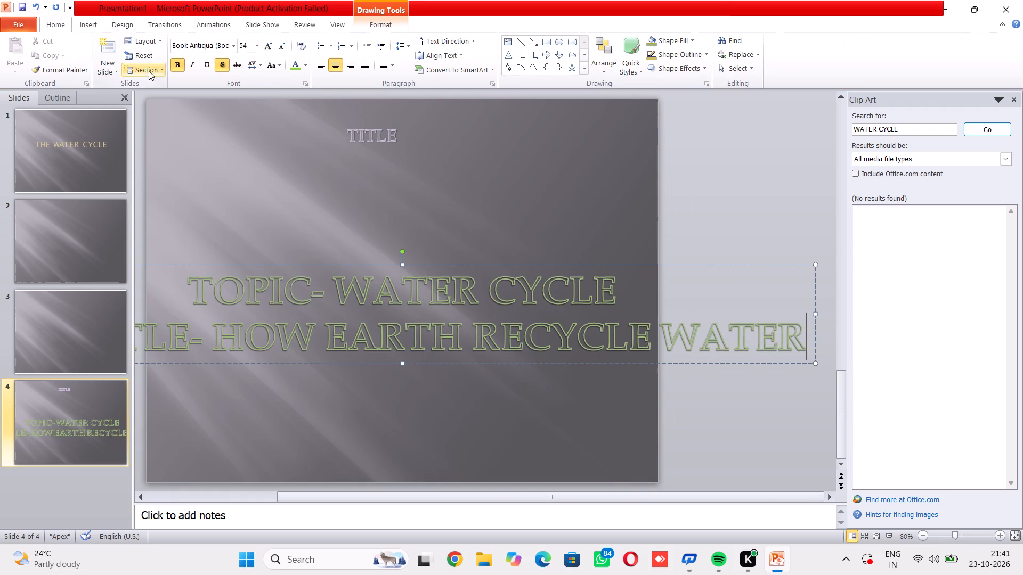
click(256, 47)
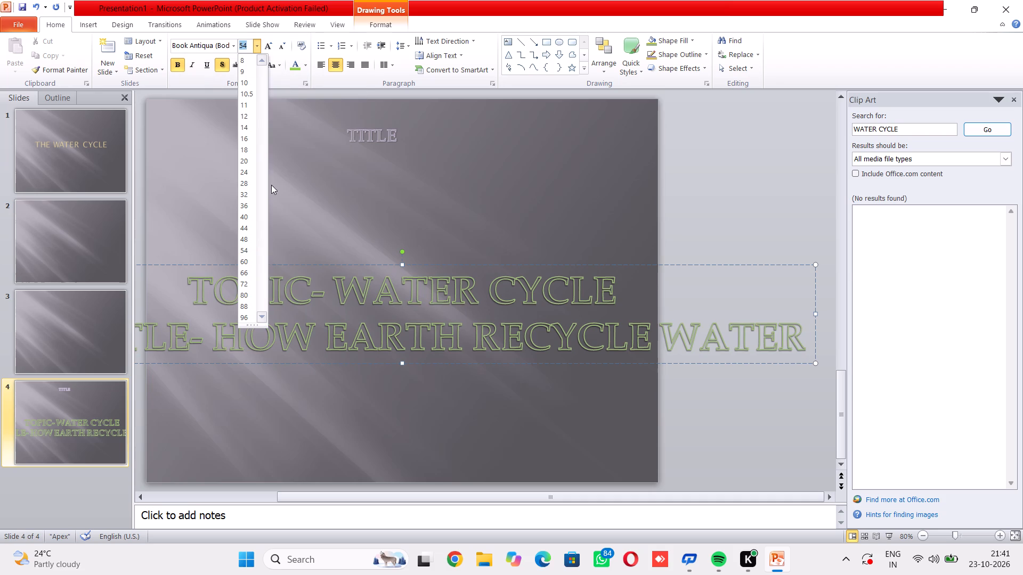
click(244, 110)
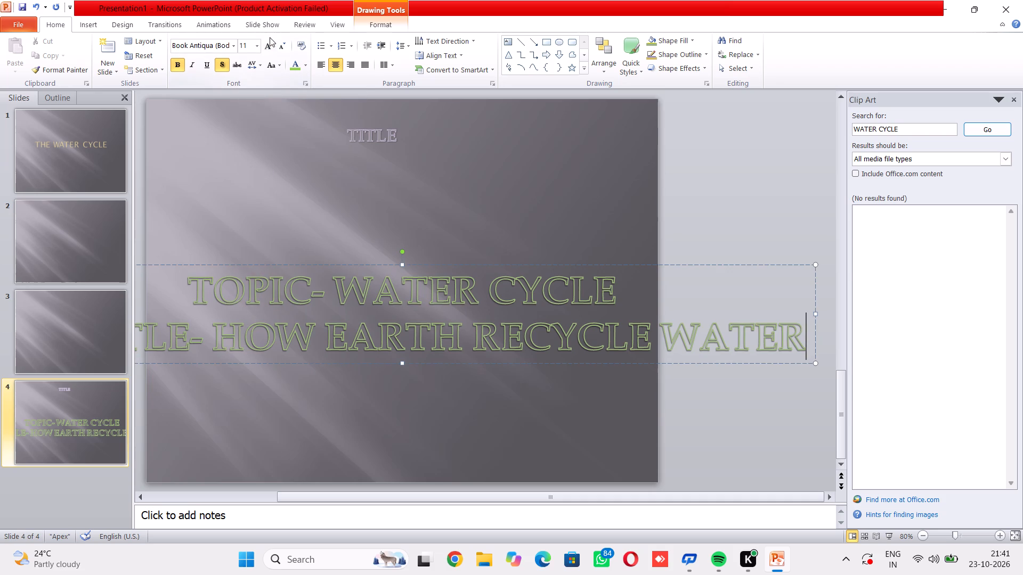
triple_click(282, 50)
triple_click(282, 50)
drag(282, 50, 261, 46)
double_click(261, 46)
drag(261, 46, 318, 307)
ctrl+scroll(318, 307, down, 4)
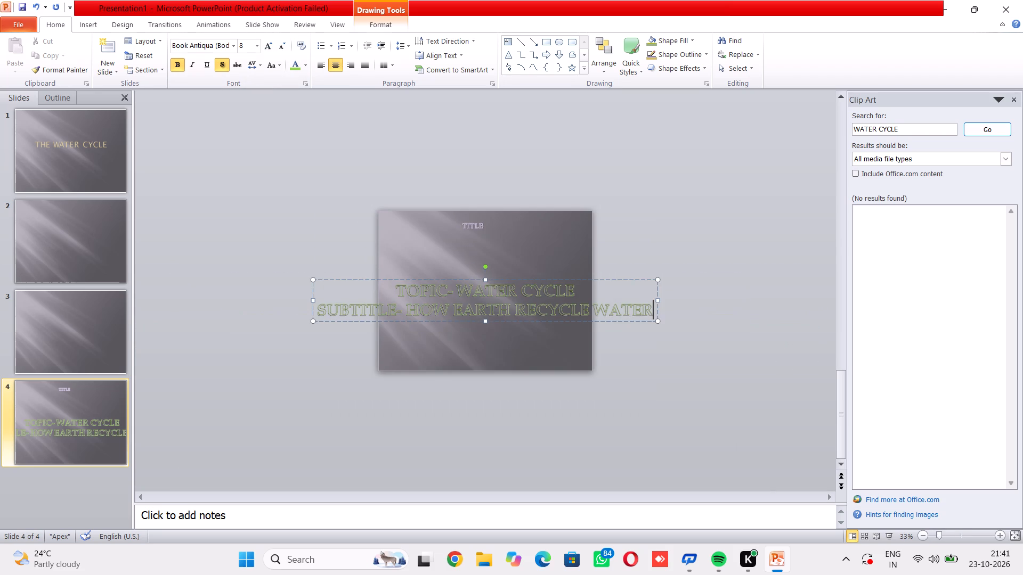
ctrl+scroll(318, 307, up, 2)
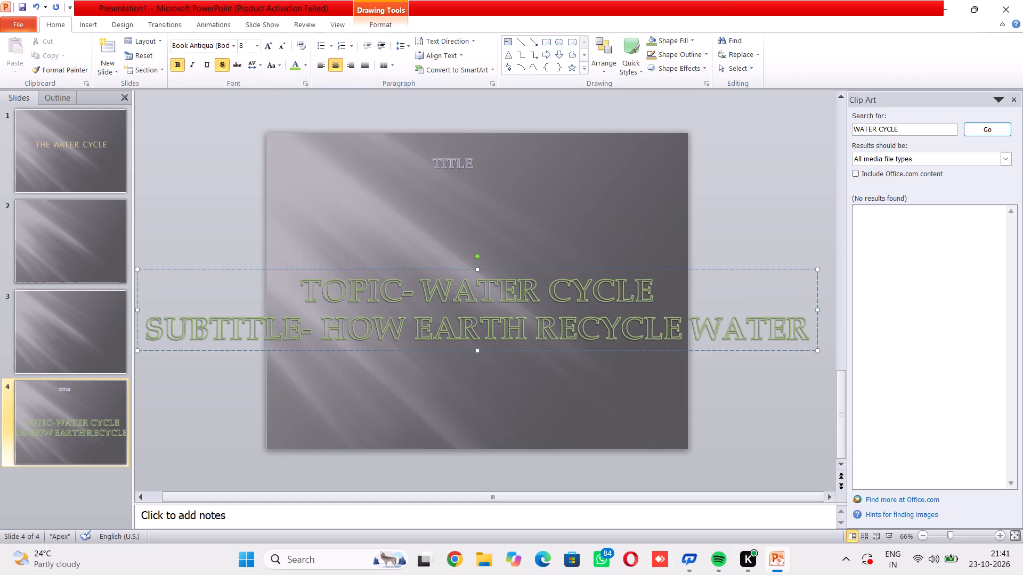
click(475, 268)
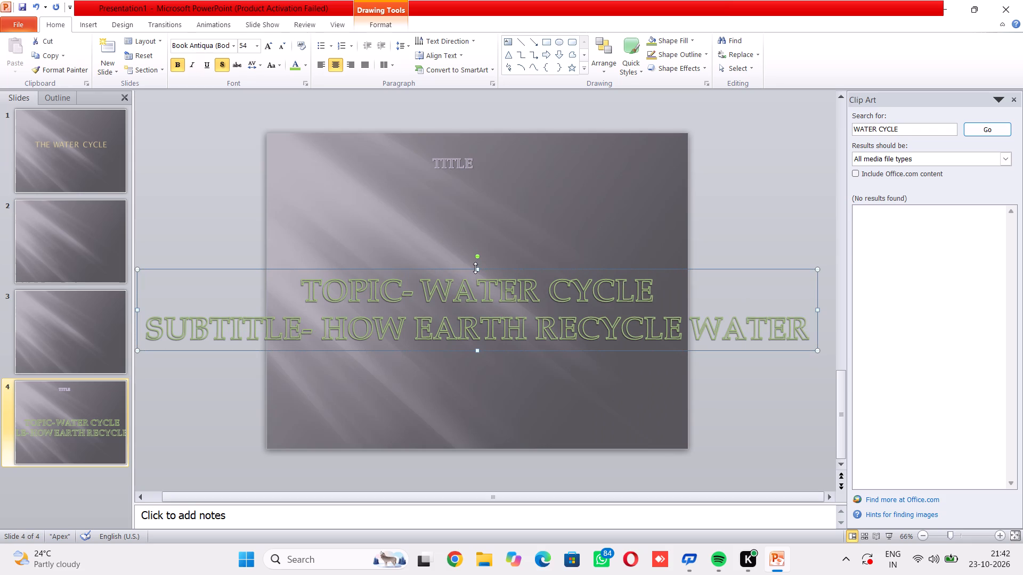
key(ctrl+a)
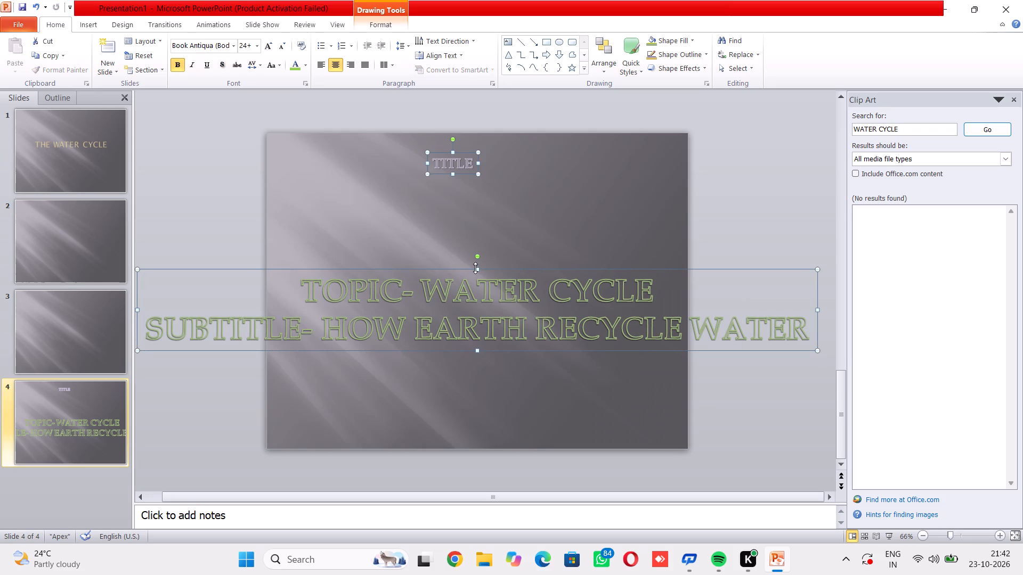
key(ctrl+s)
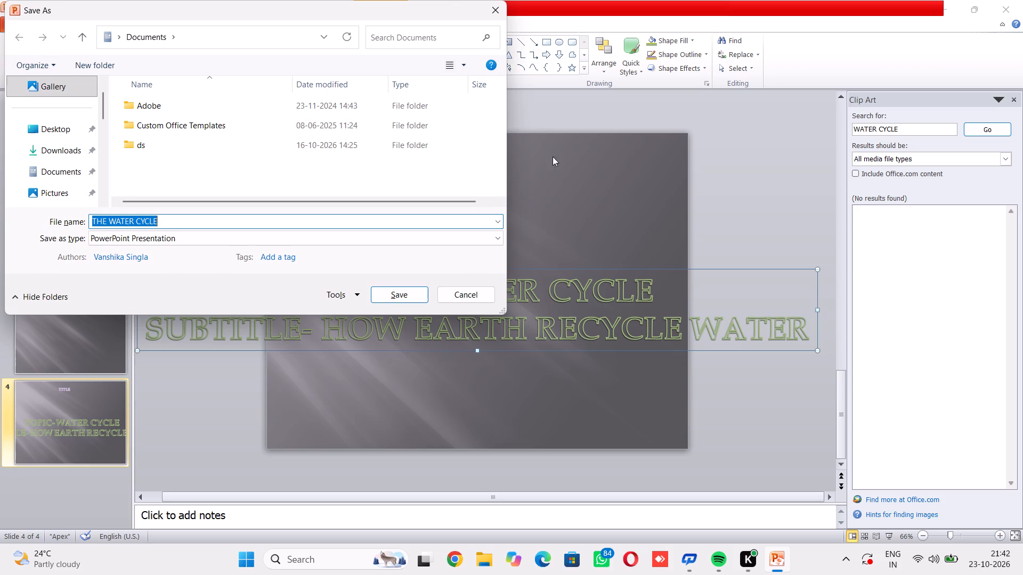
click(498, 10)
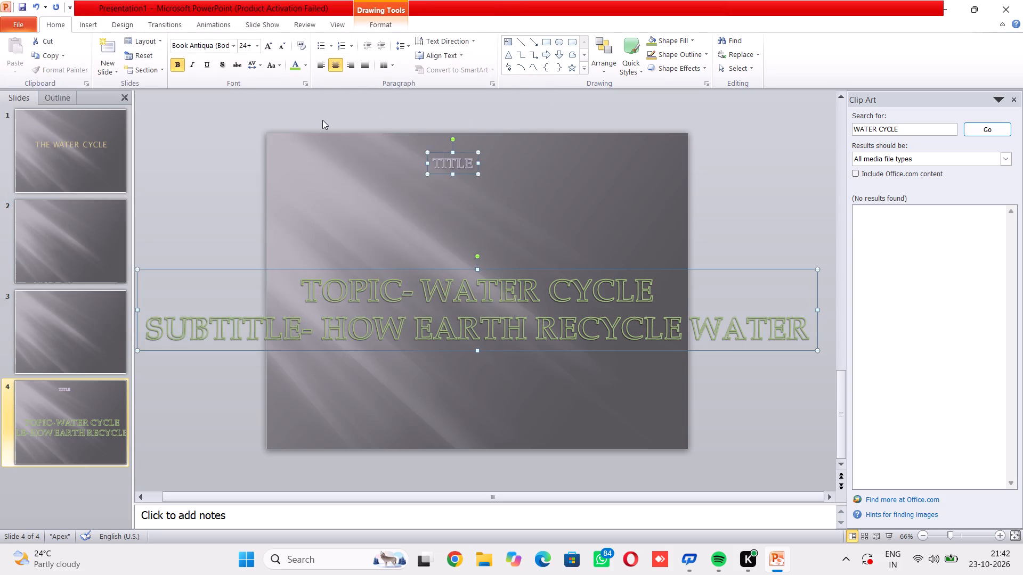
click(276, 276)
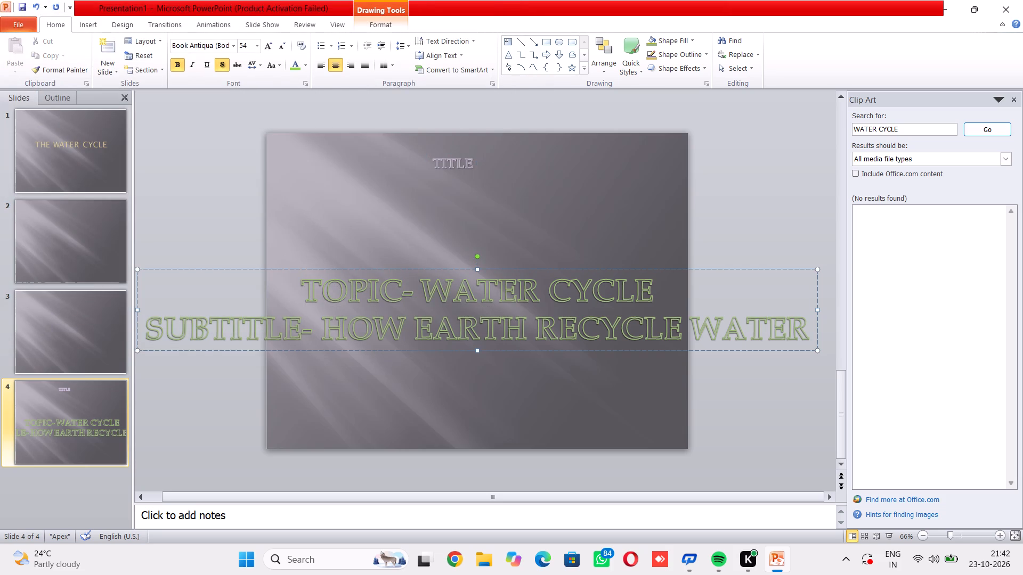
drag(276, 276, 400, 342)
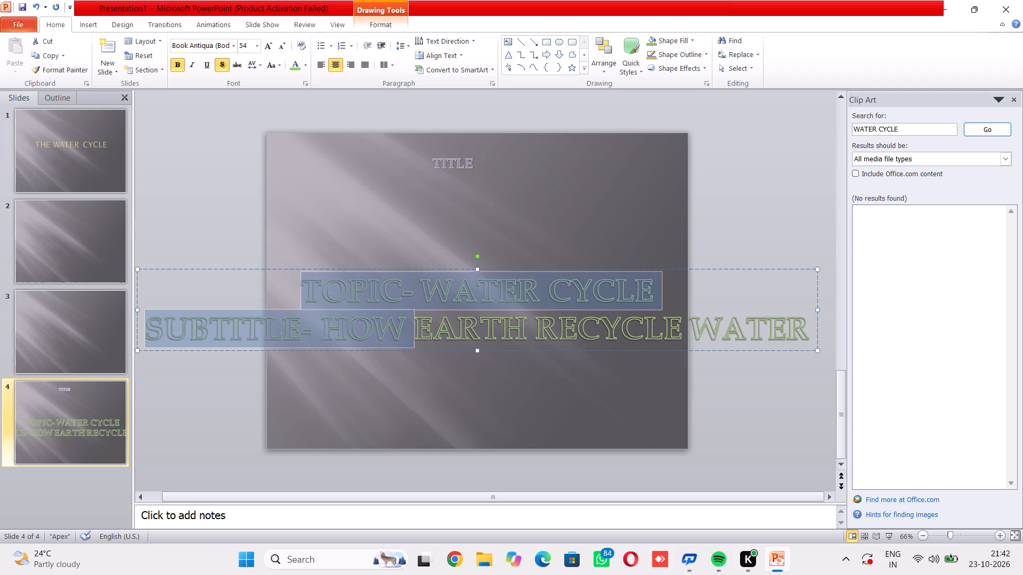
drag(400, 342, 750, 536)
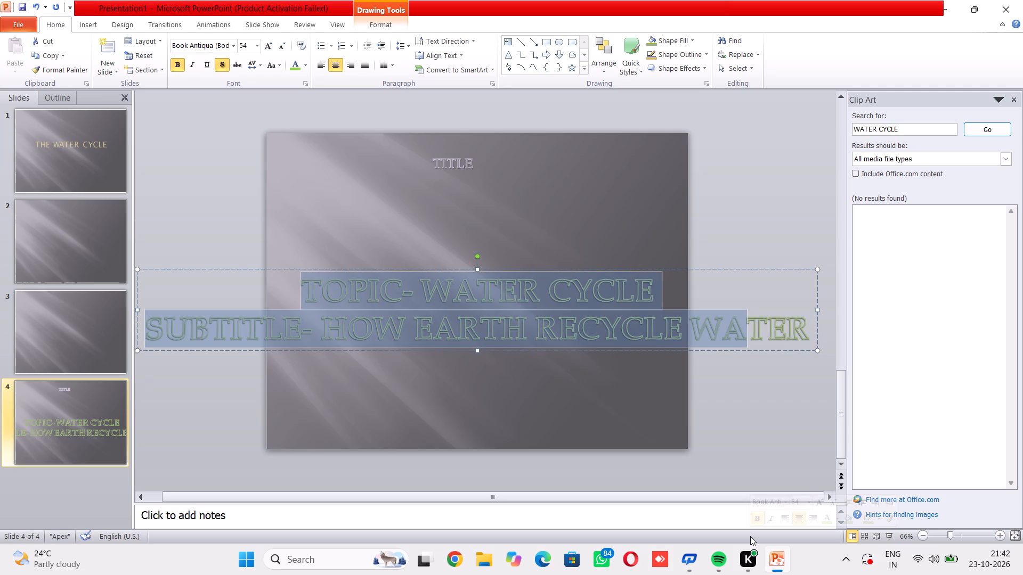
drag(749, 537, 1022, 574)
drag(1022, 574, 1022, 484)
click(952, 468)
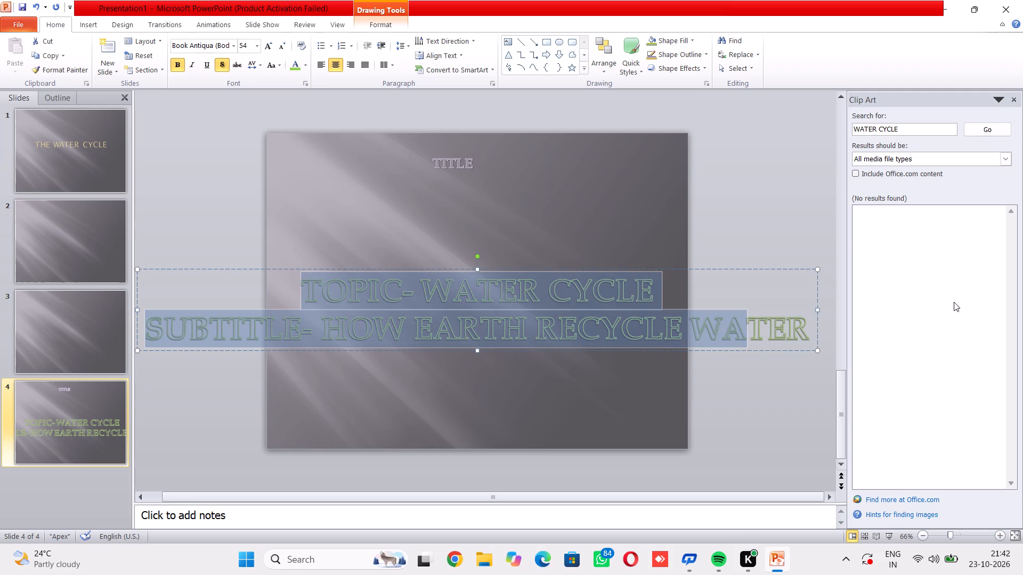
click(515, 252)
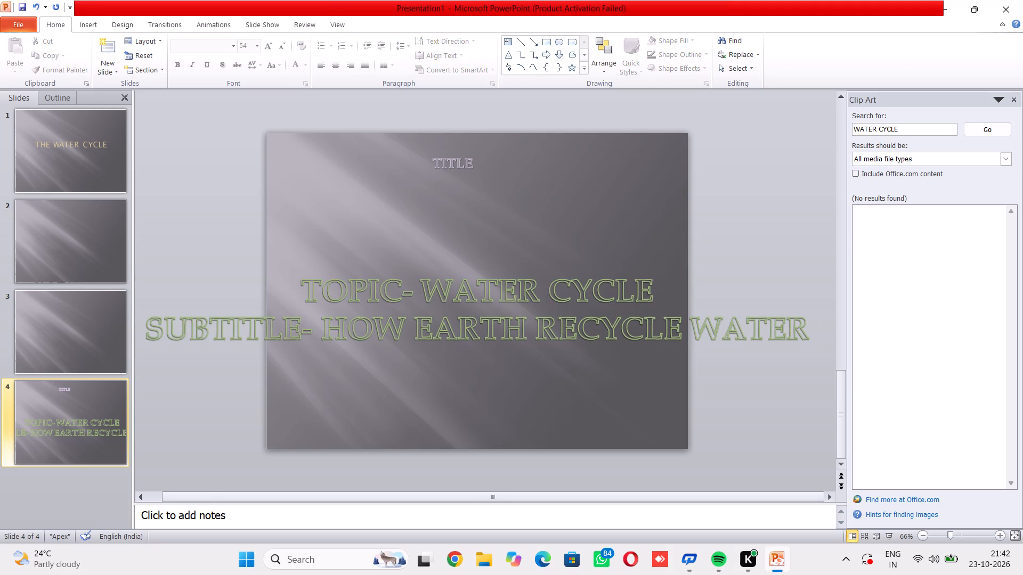
Select both lines of the green TOPIC and SUBTITLE WordArt and reduce their font size to 20.
ctrl+scroll(299, 281, up, 3)
ctrl+scroll(299, 281, down, 2)
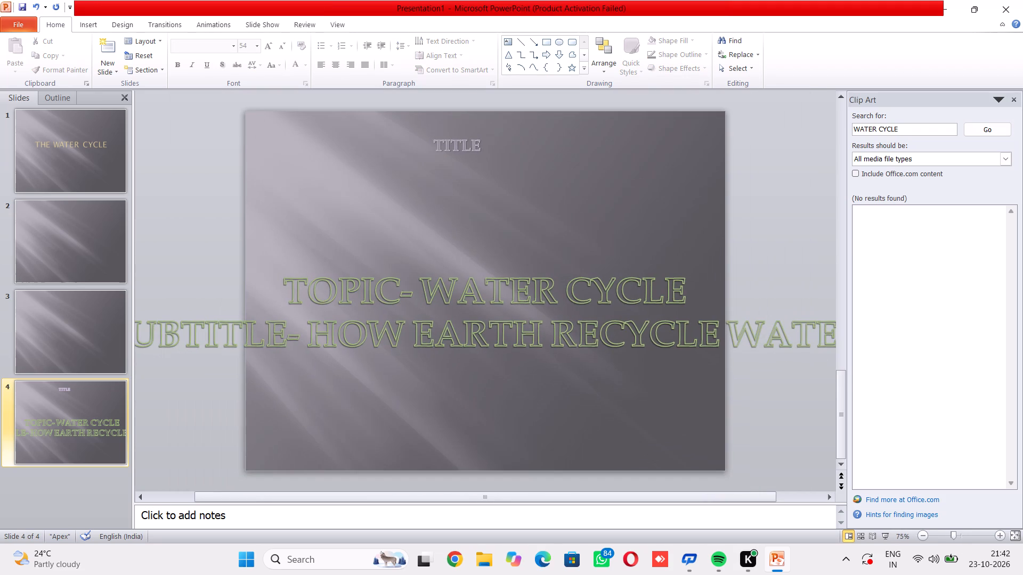
click(264, 282)
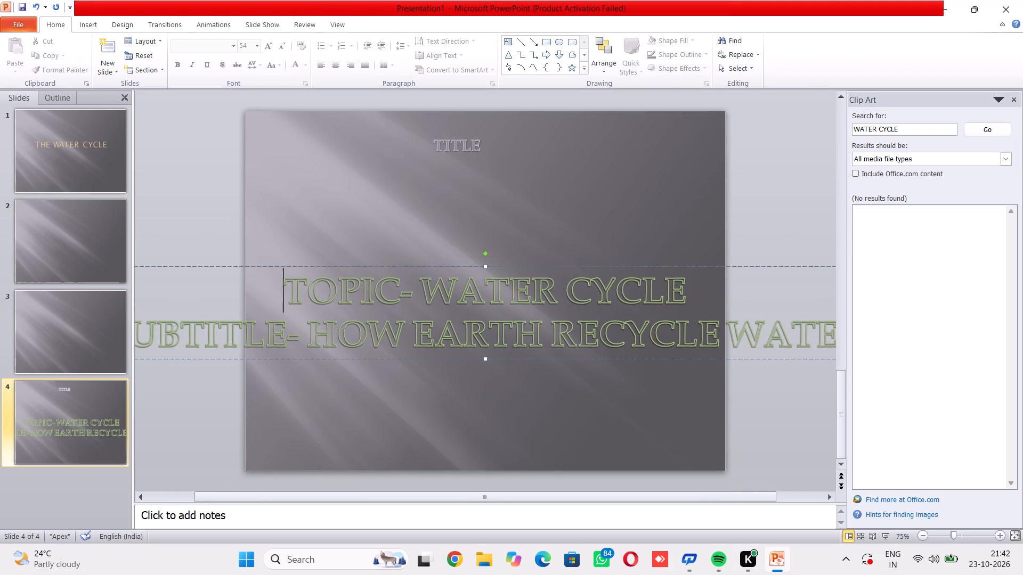
drag(264, 282, 329, 303)
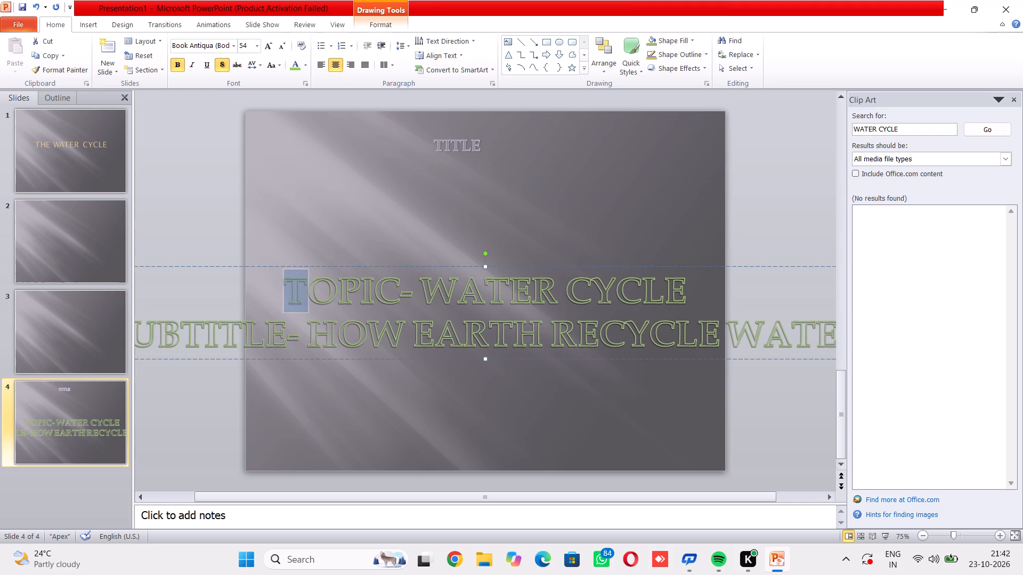
drag(329, 303, 540, 301)
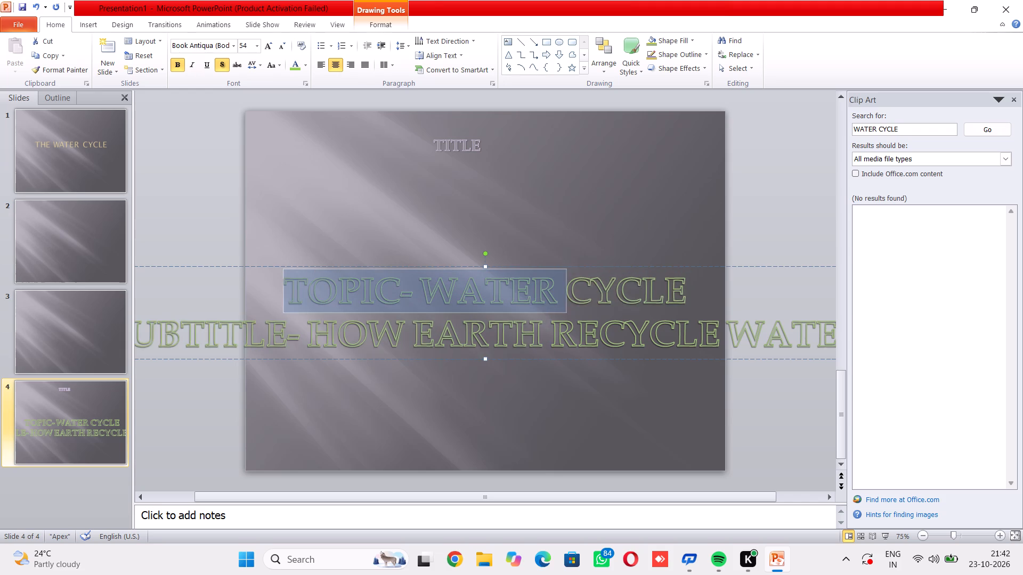
drag(540, 301, 754, 392)
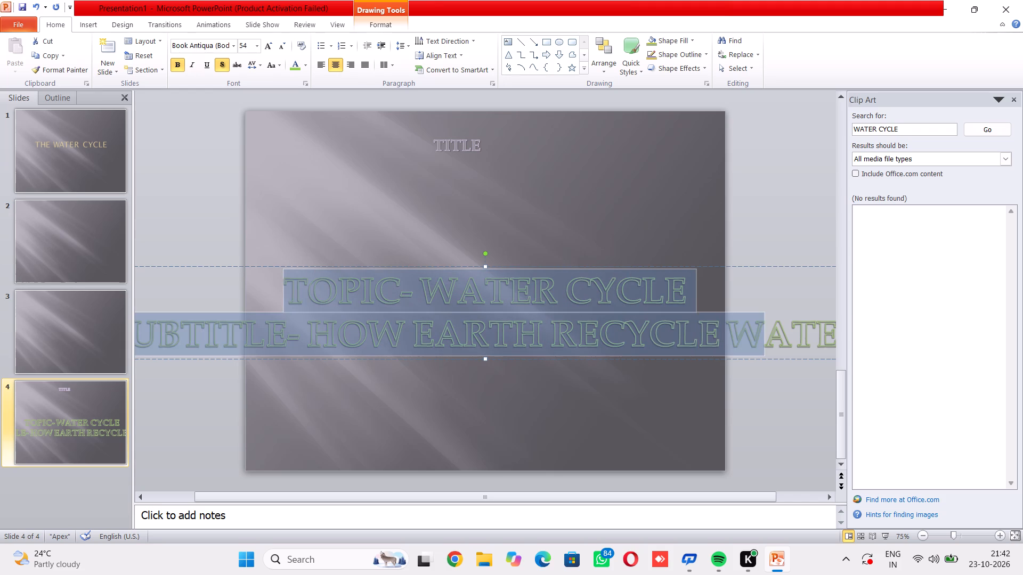
drag(754, 392, 839, 433)
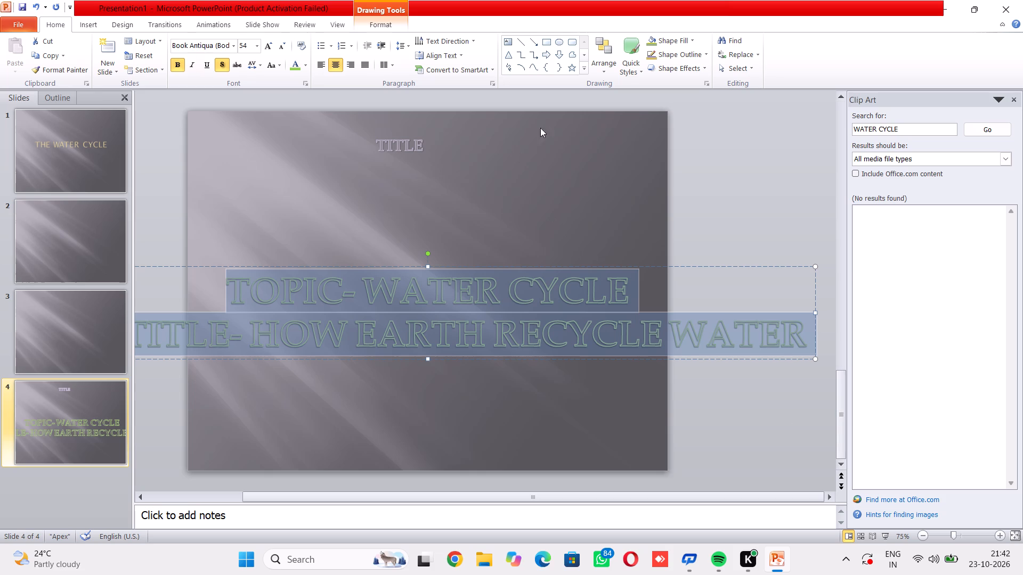
click(283, 48)
double_click(283, 48)
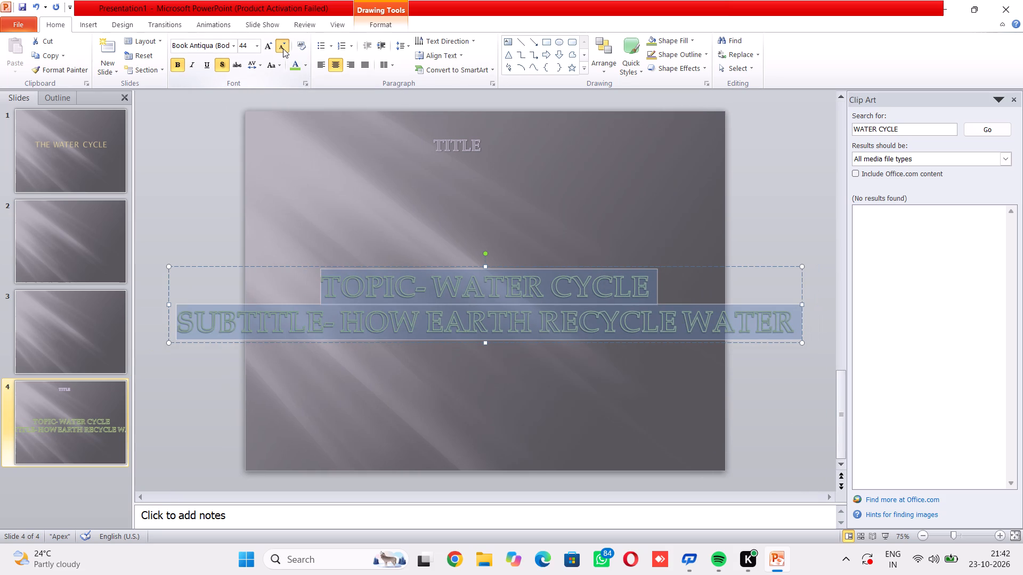
double_click(283, 48)
click(283, 48)
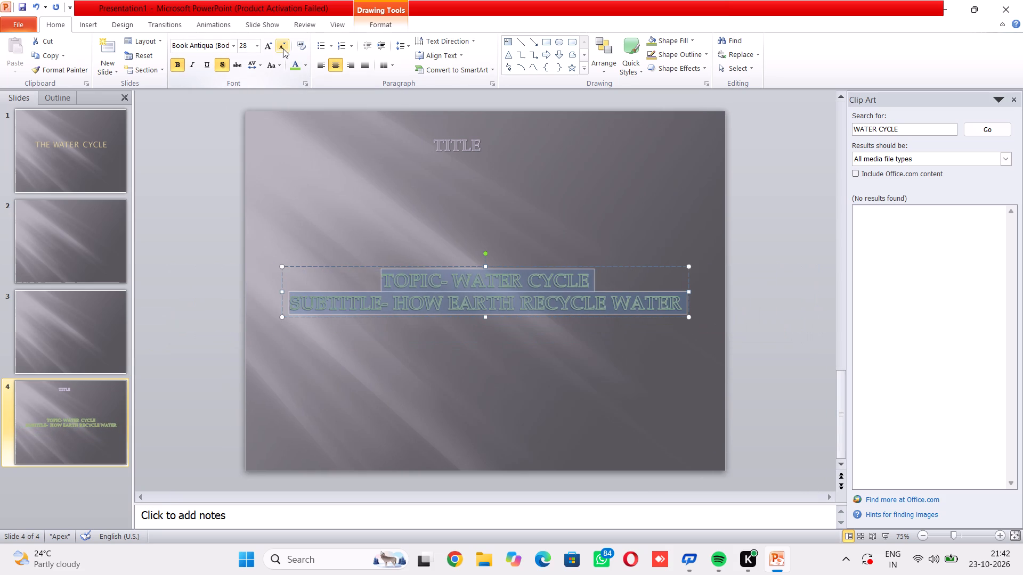
double_click(283, 48)
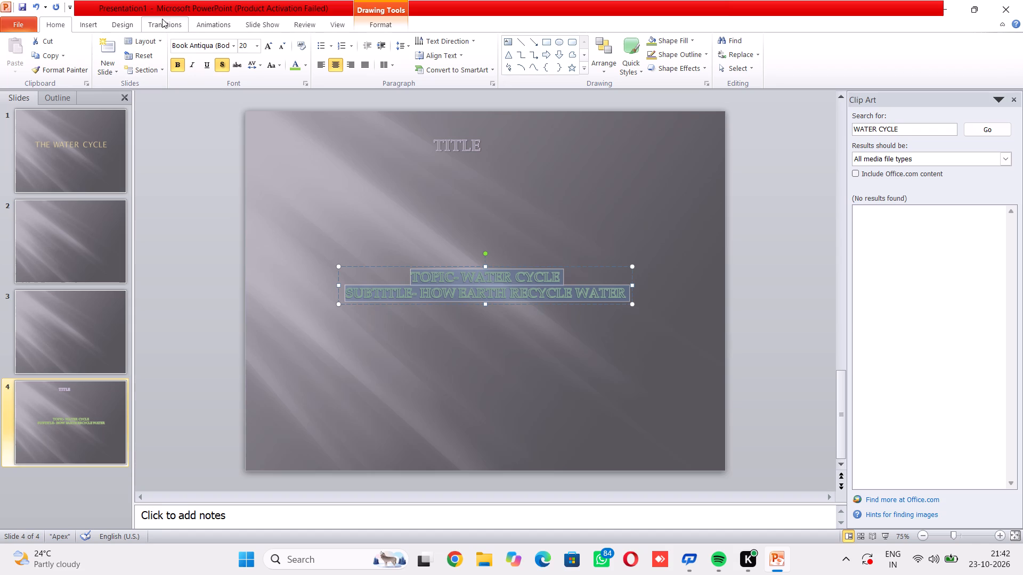
Apply the white design theme with the black patterned strip along the slide's right edge to the presentation.
click(134, 20)
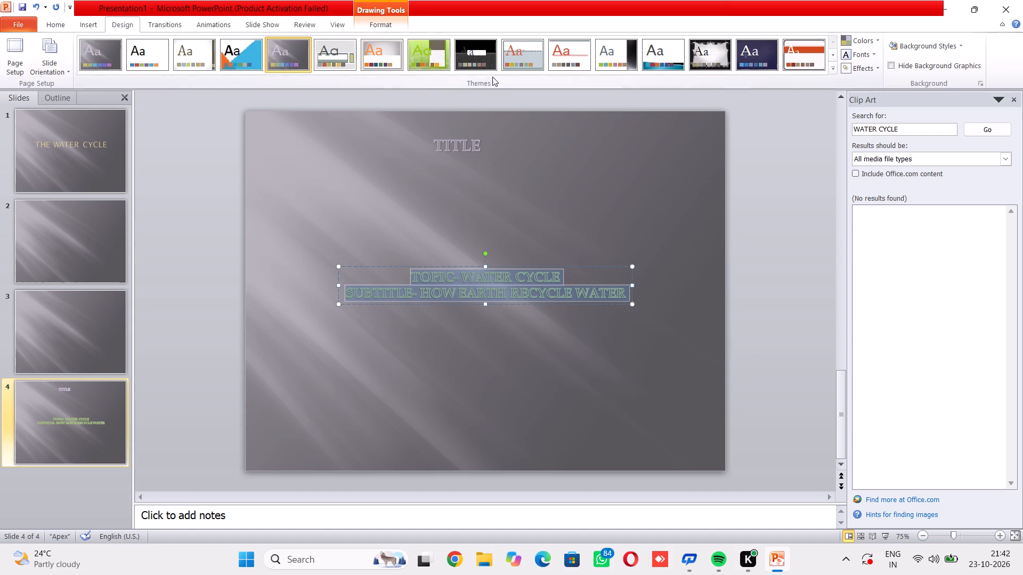
click(610, 43)
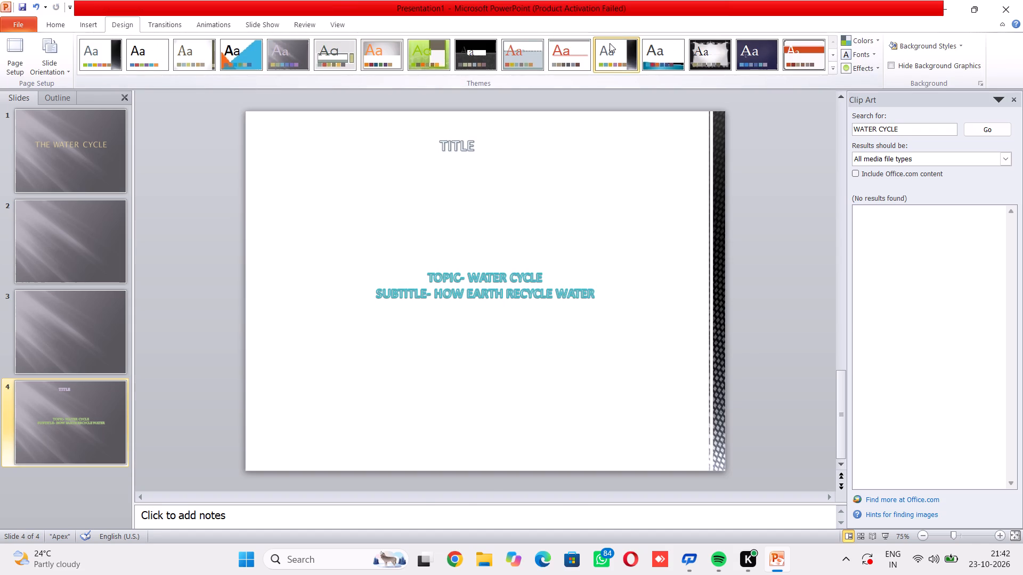
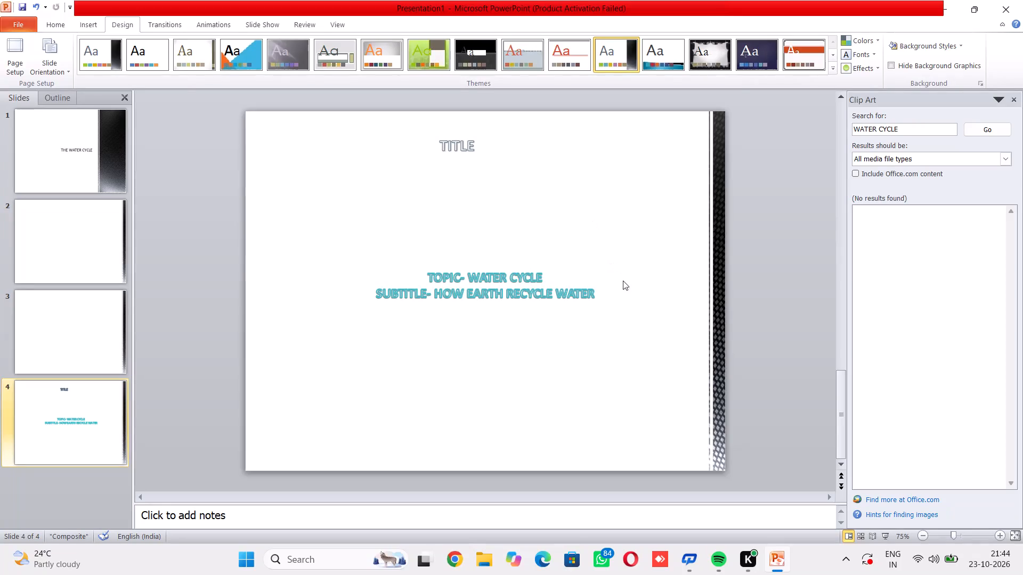
Add a third line to slide 4's green WordArt, starting with CORE CONCEPT- ALL WATER ON EARTH.
click(620, 290)
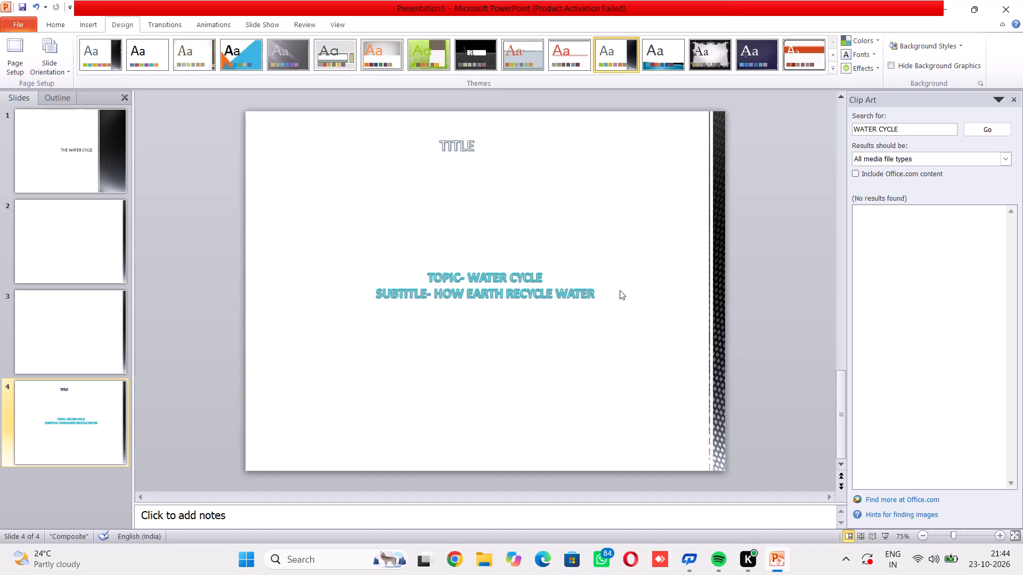
click(620, 290)
click(595, 289)
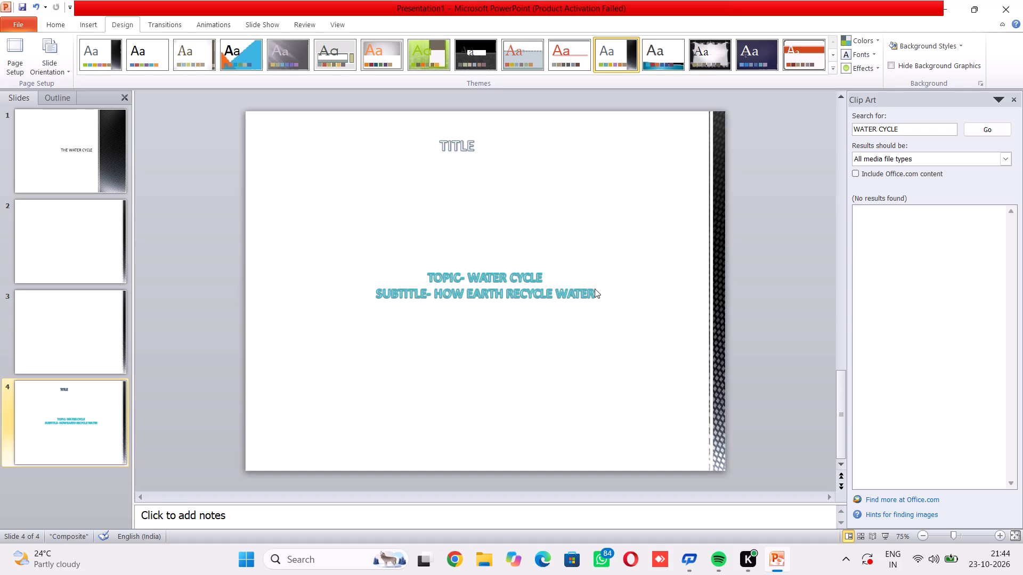
click(595, 289)
click(595, 289)
ctrl+scroll(595, 289, up, 3)
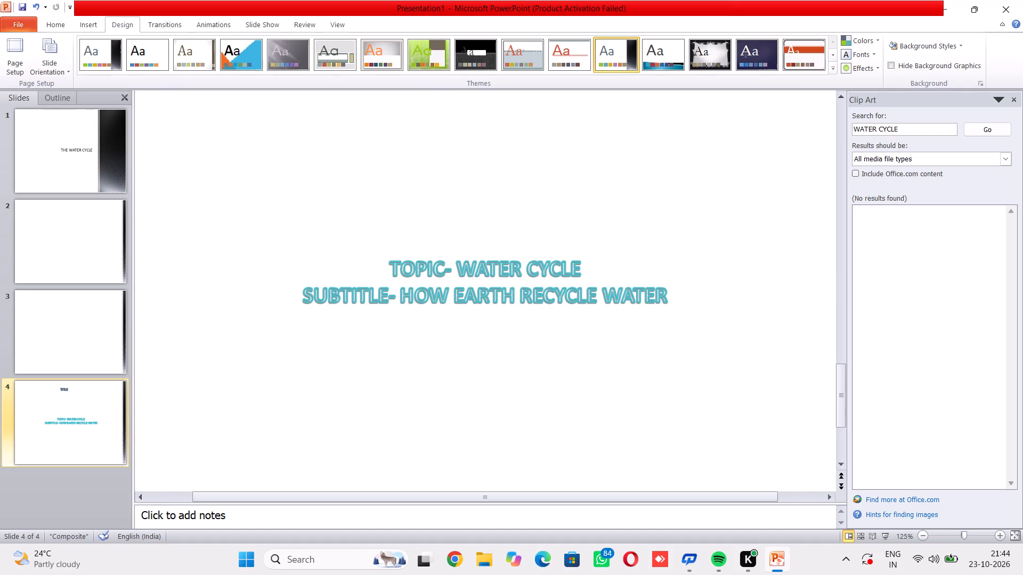
click(618, 279)
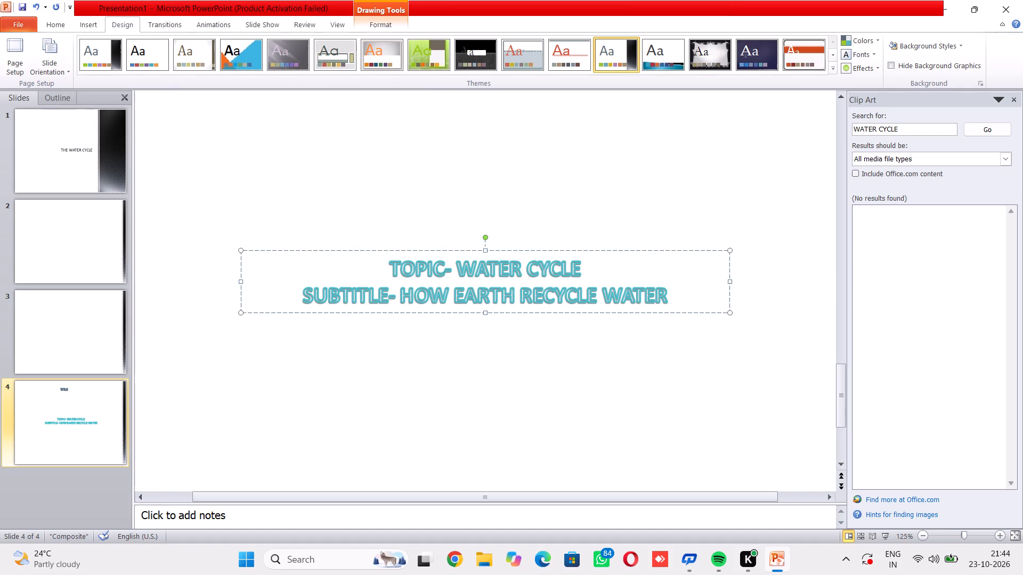
click(692, 301)
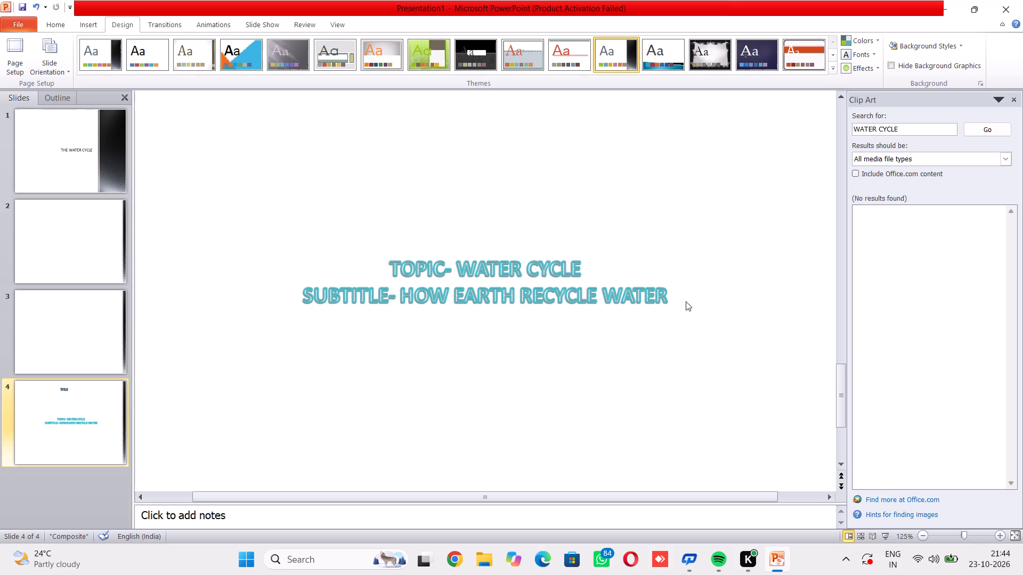
click(686, 301)
click(651, 275)
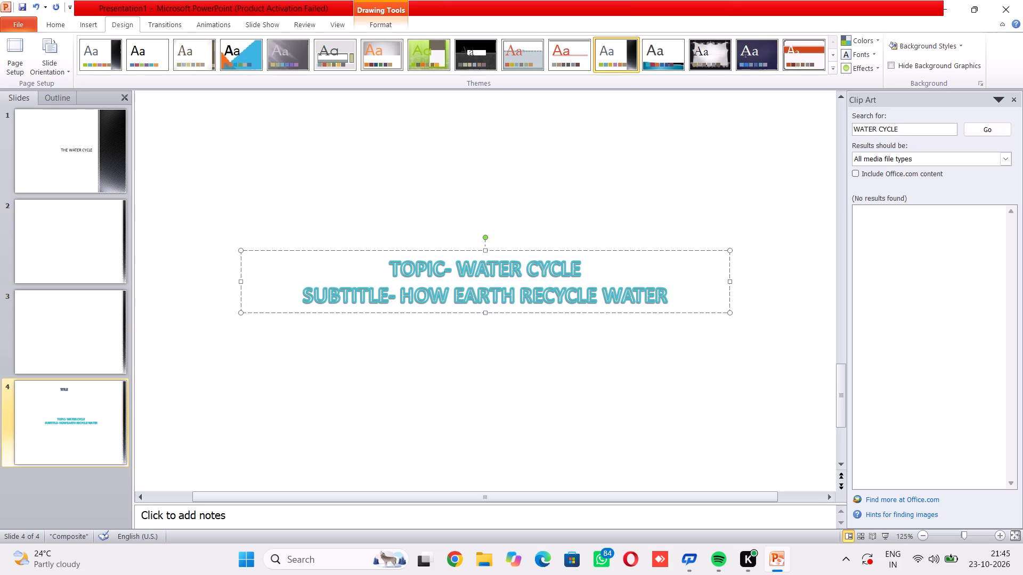
click(677, 291)
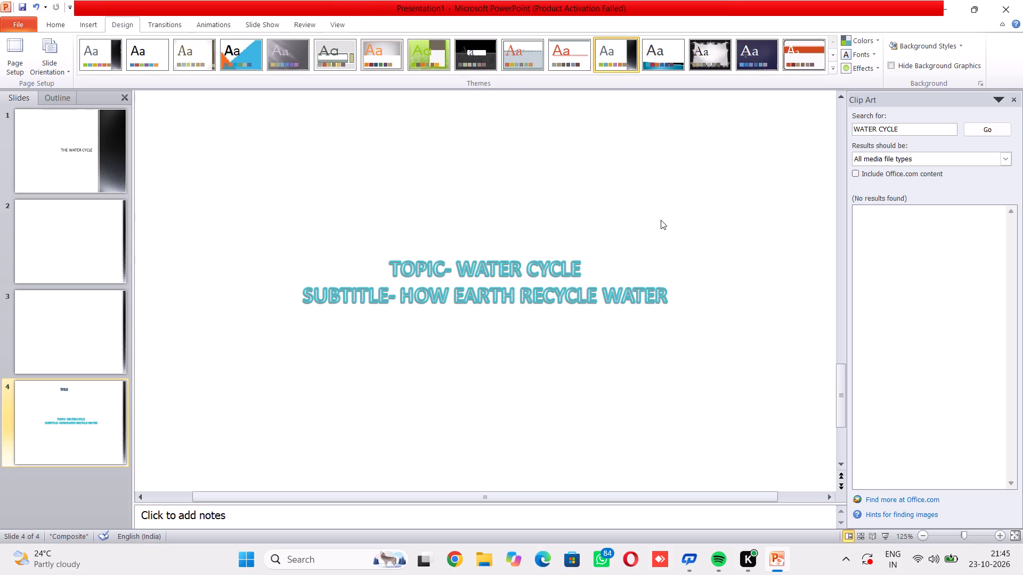
click(637, 298)
key(Right)
key(Right)
key(Right)
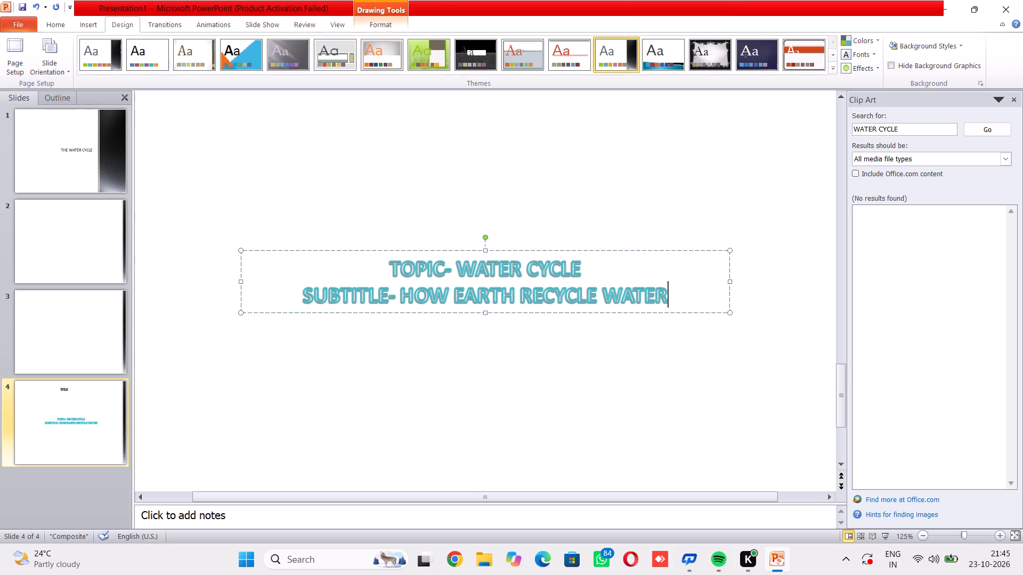
key(Return)
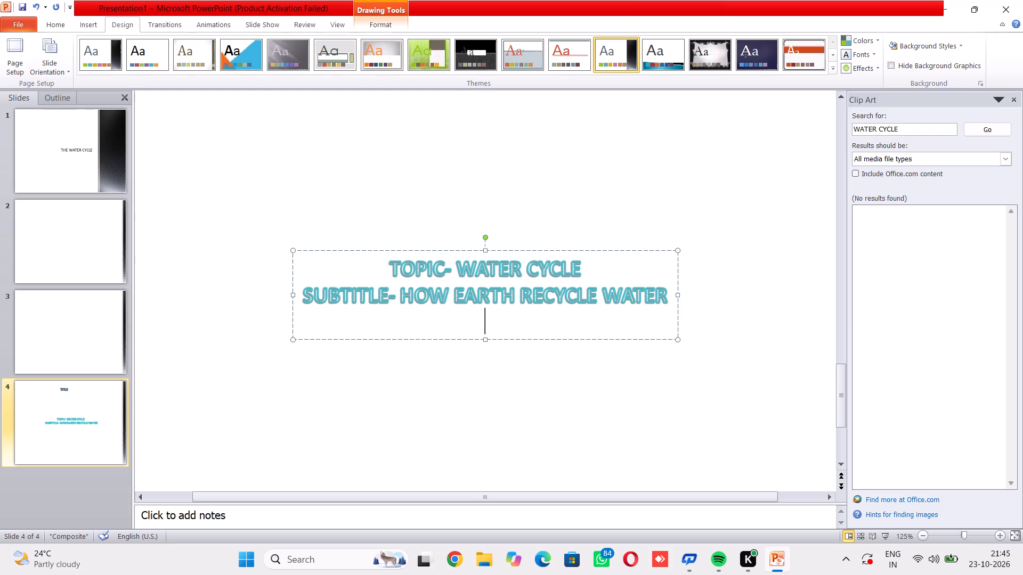
text(CORE C)
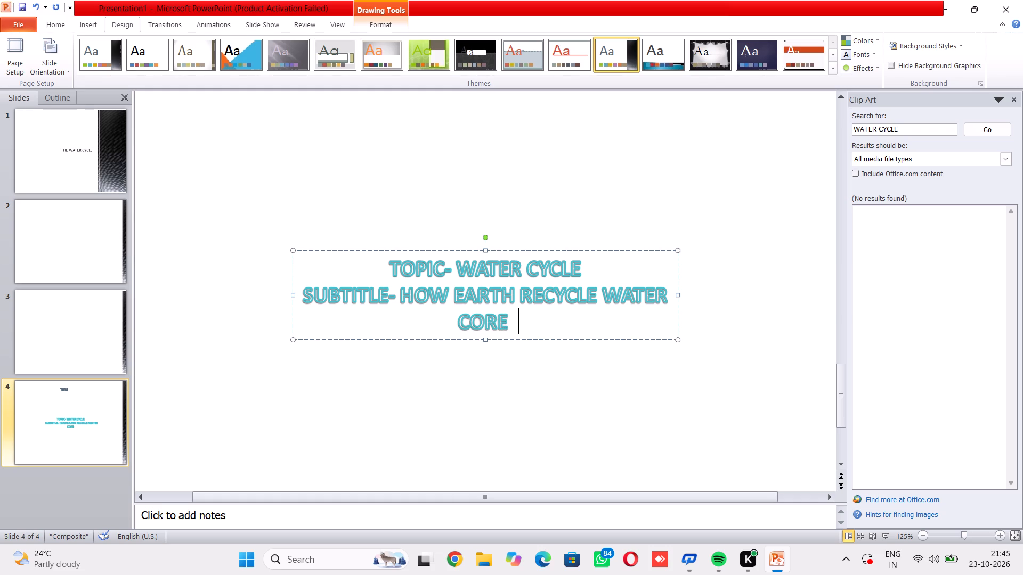
text(ONCEO)
key(BackSpace)
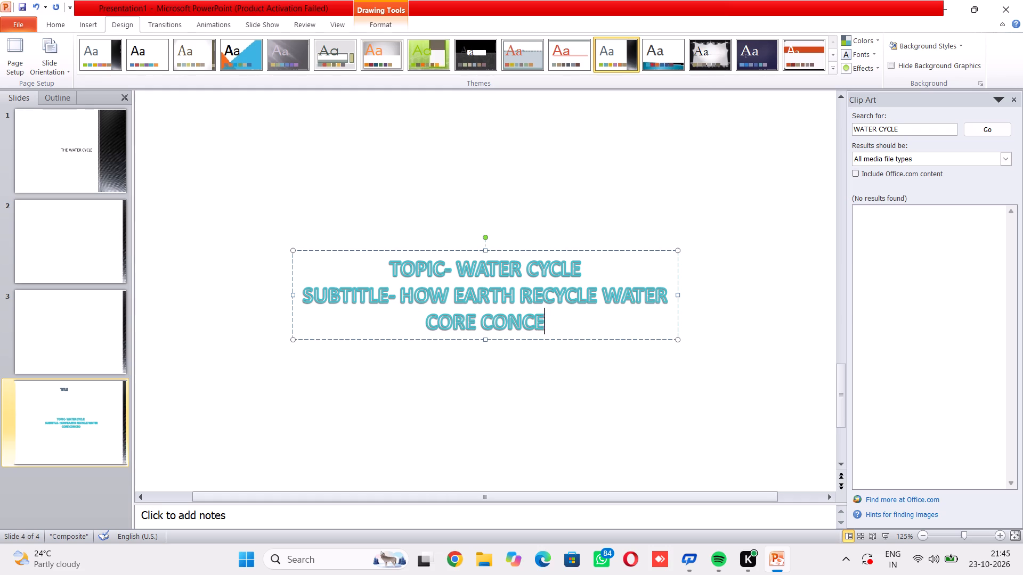
text(PT)
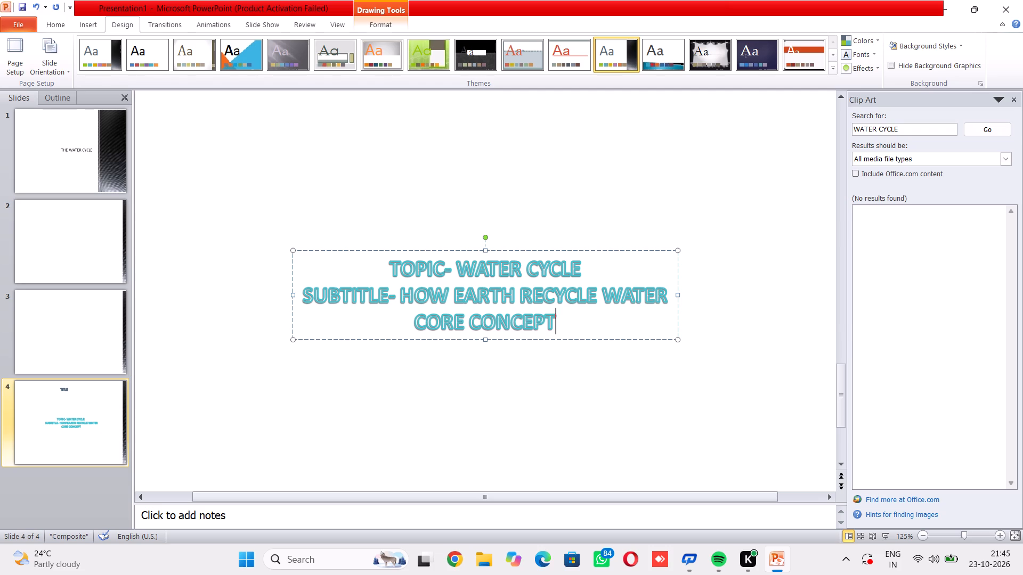
text(- ALL WATER)
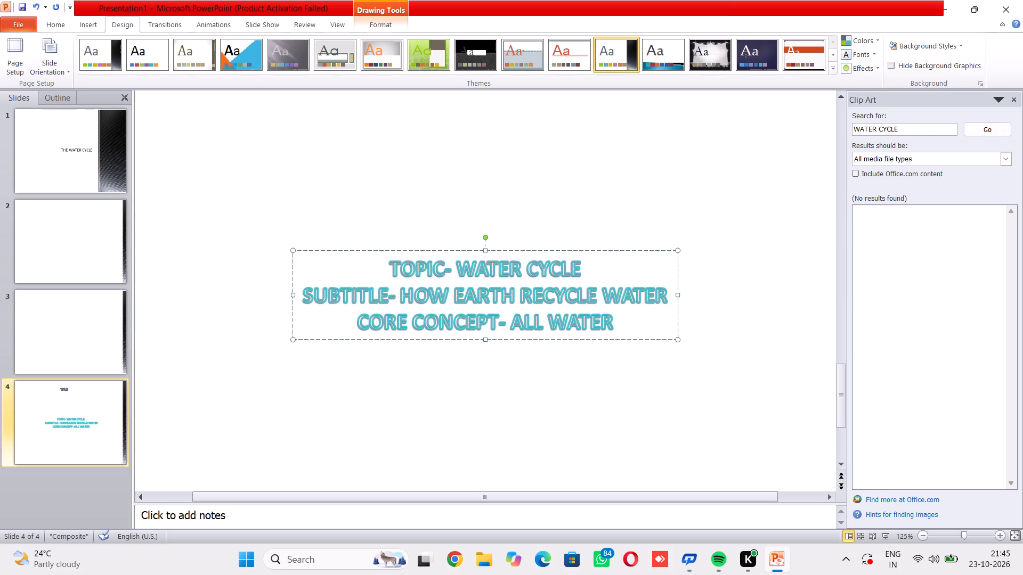
key(space)
text(ON EARTH)
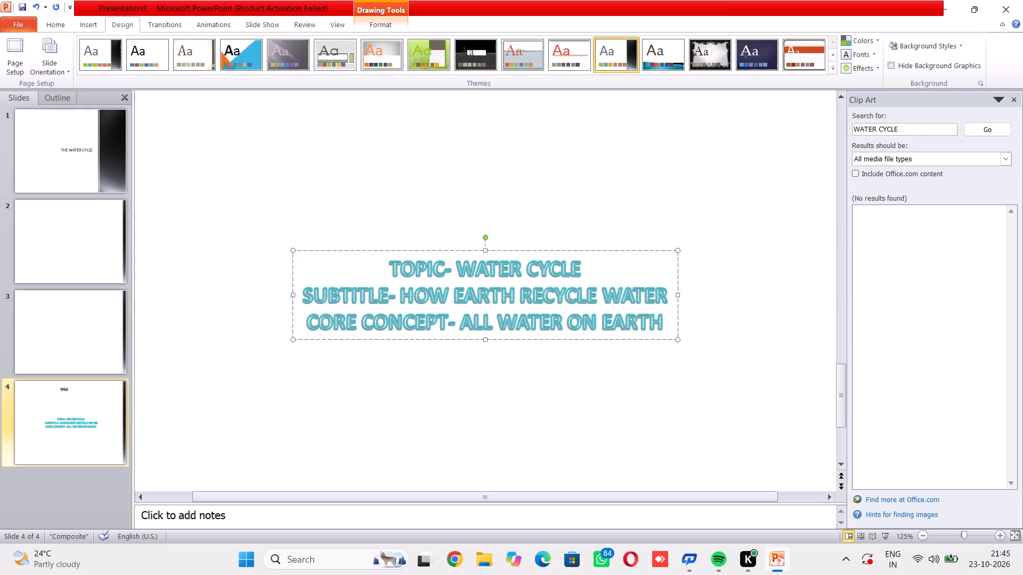
Continue the CORE CONCEPT line with IS CONTINOUSLY MOVING AND CHANGING STATES.
key(space)
text(IC)
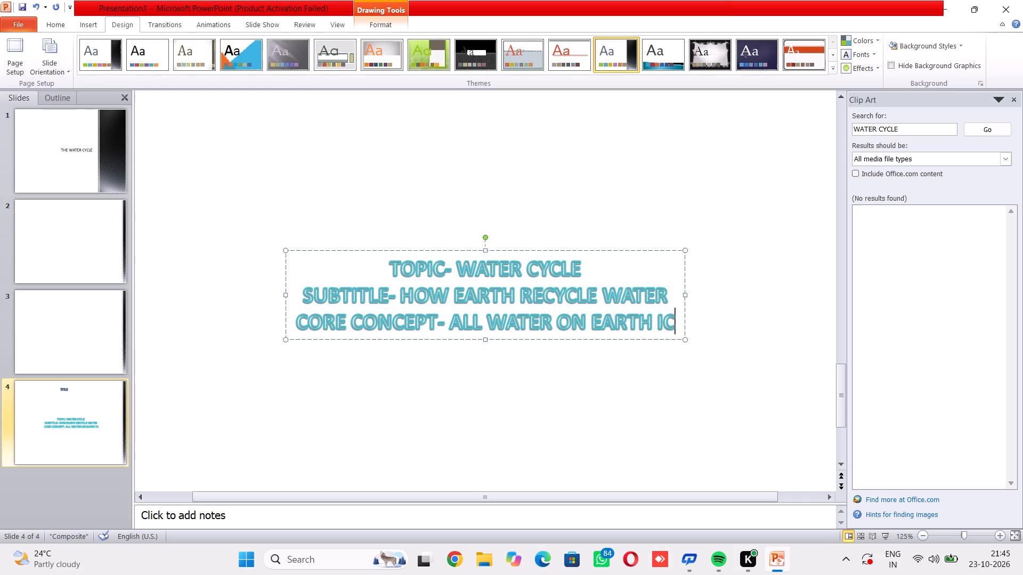
key(BackSpace)
text(S CONTINO)
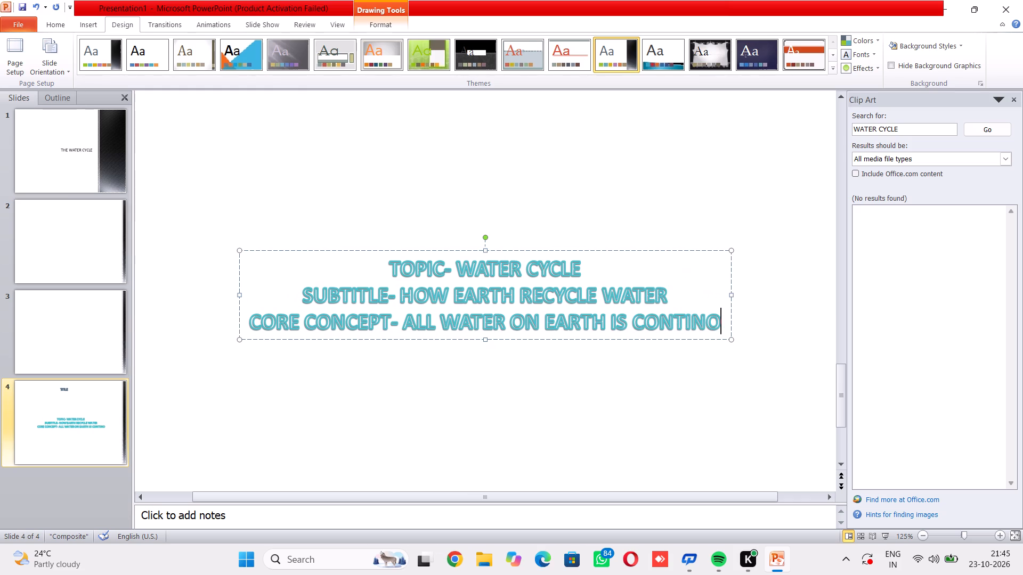
key(BackSpace)
text(OUSLY MOVING)
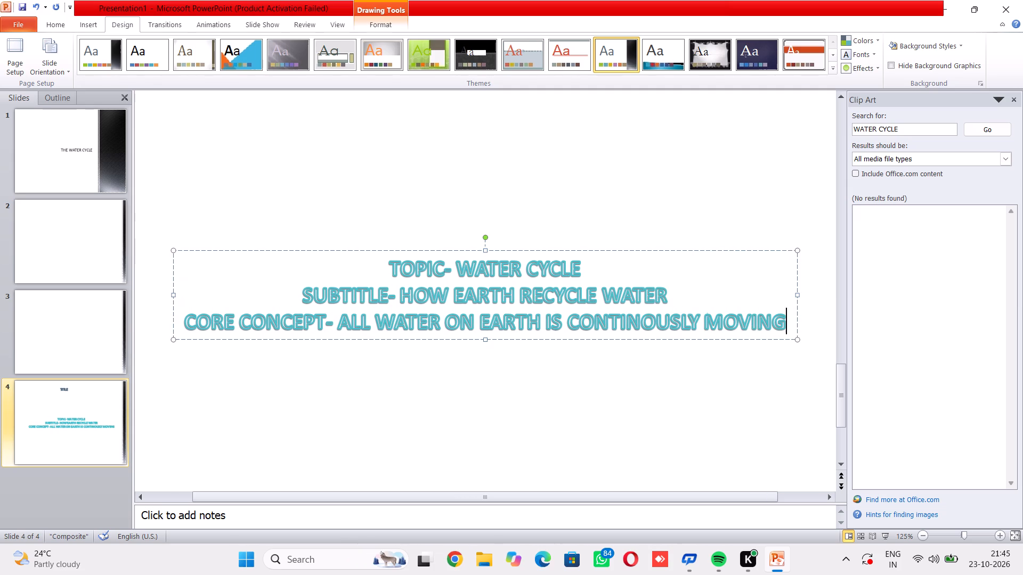
key(space)
text(AN)
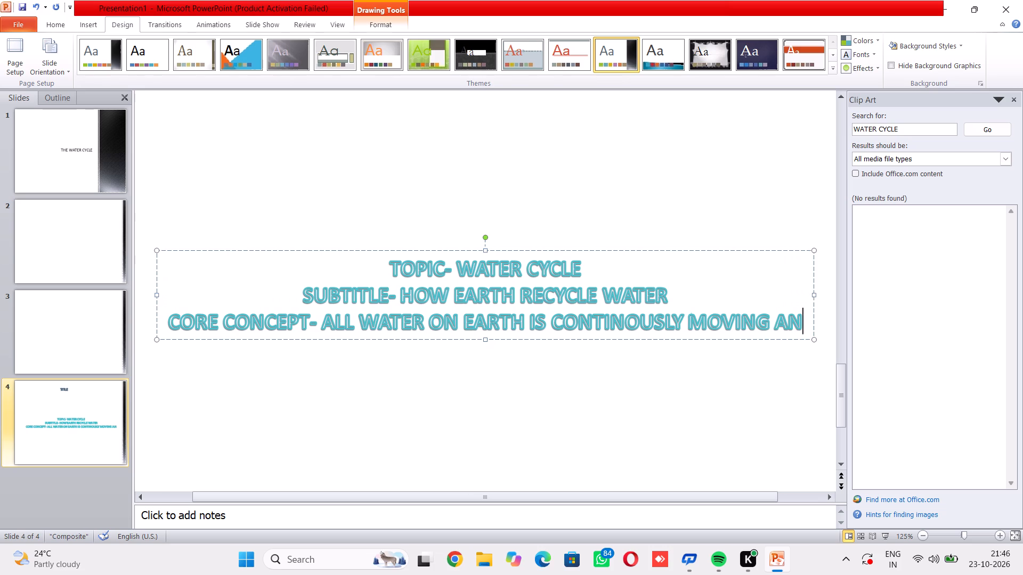
text(D)
key(space)
text(CHANGING)
key(space)
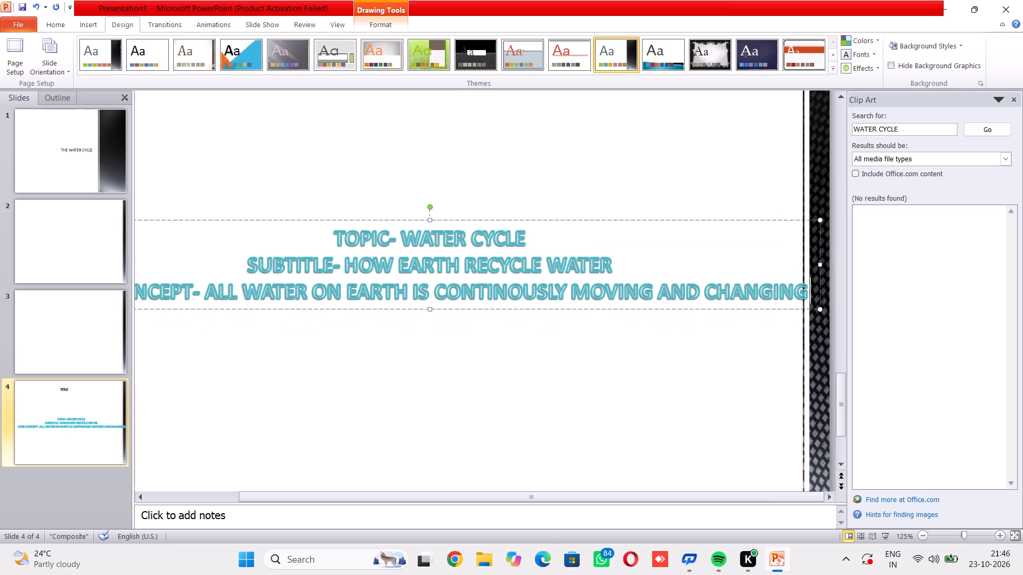
text(STATES)
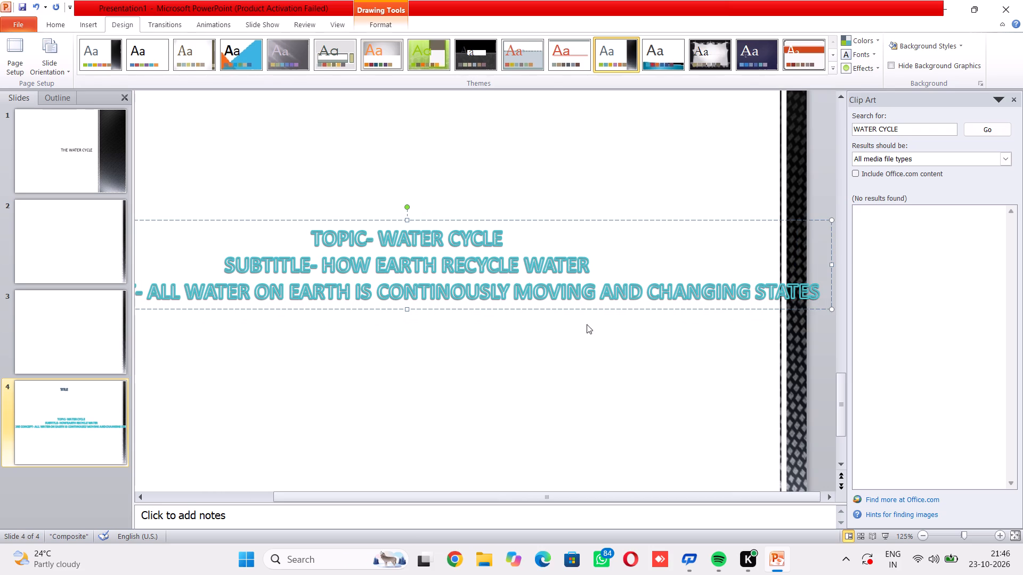
Break the CORE CONCEPT line before CHANGING STATES so those words start a new line.
click(645, 289)
key(Return)
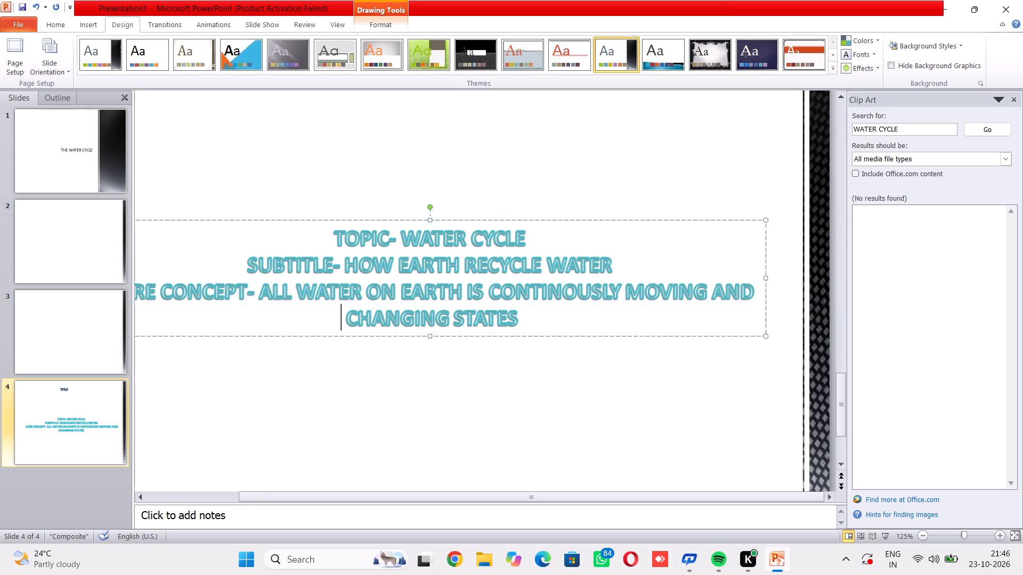
Move the green WordArt block up and slightly left on slide 4, closer to the TITLE heading.
scroll(620, 234, right, 1)
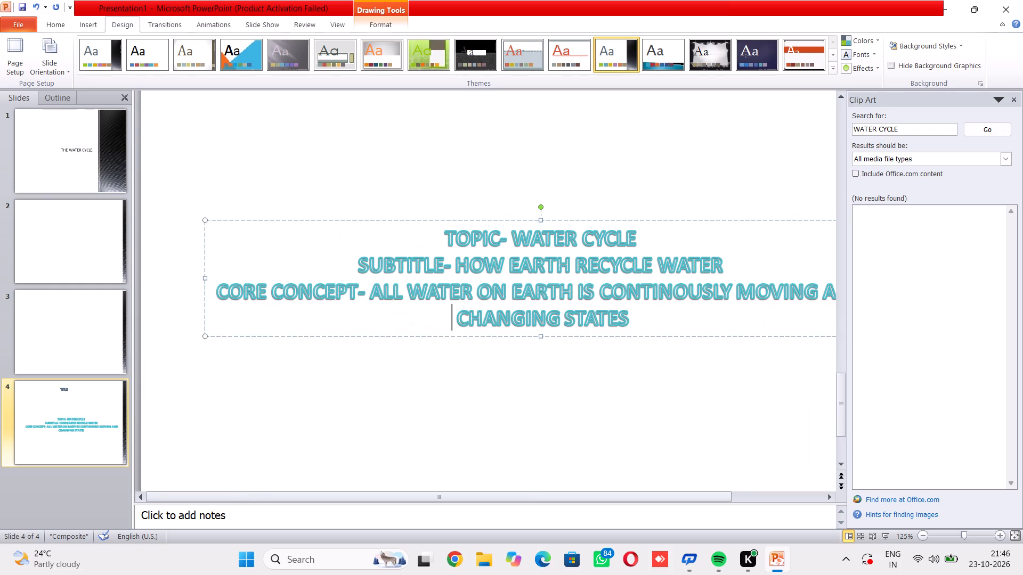
scroll(620, 234, right, 1)
ctrl+scroll(518, 193, down, 2)
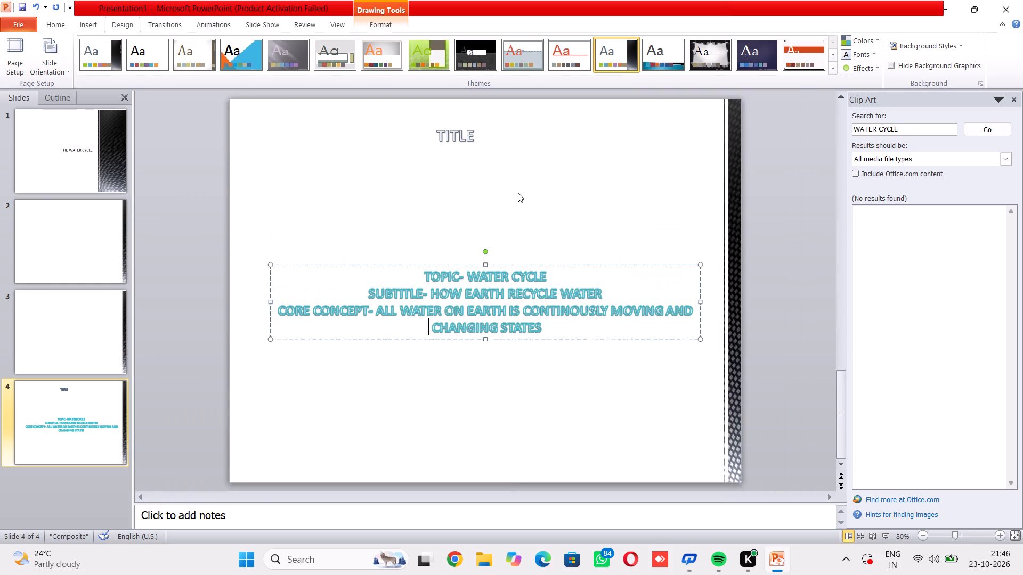
ctrl+scroll(518, 193, down, 1)
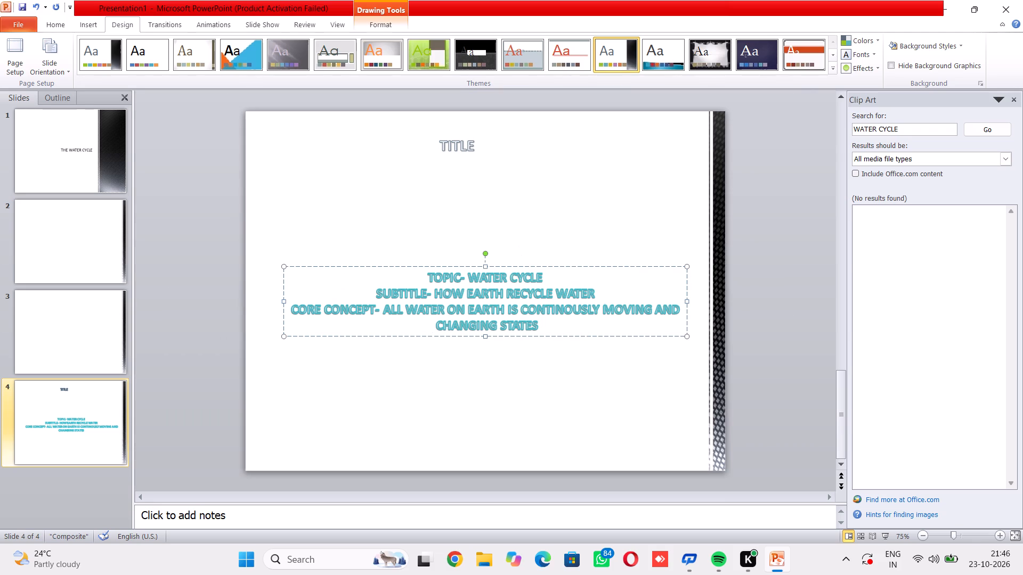
drag(525, 265, 512, 239)
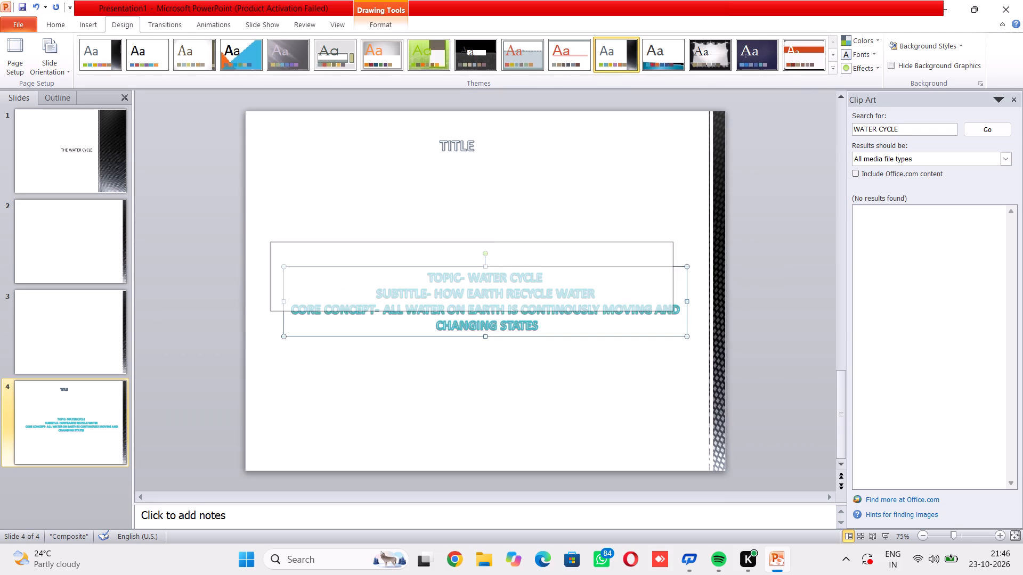
drag(512, 239, 506, 230)
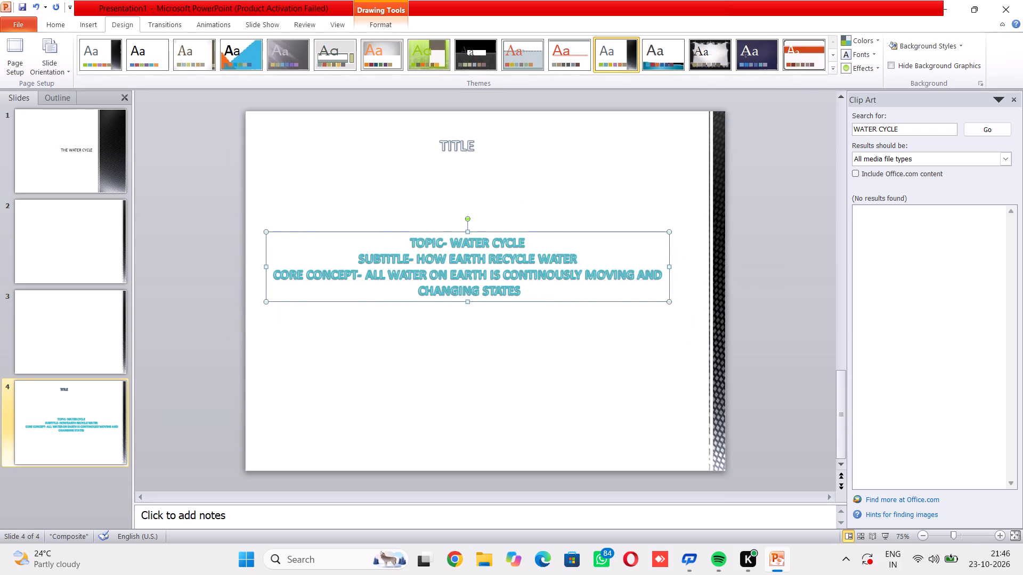
Change the green WordArt text from WATER CYCLE through CHANGING STATES to sentence case, leaving TOPIC- out of the selection.
drag(463, 235, 571, 291)
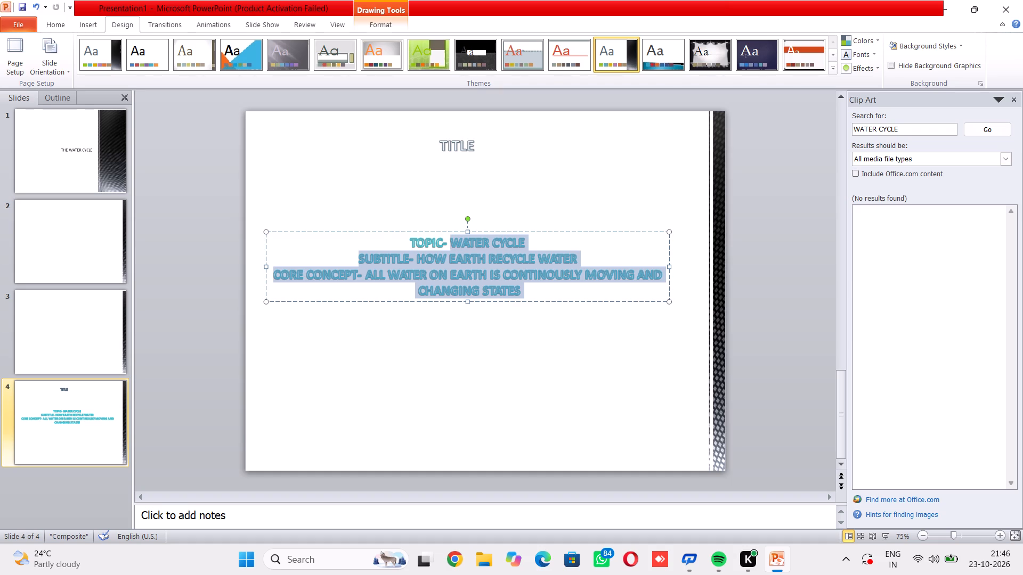
click(56, 17)
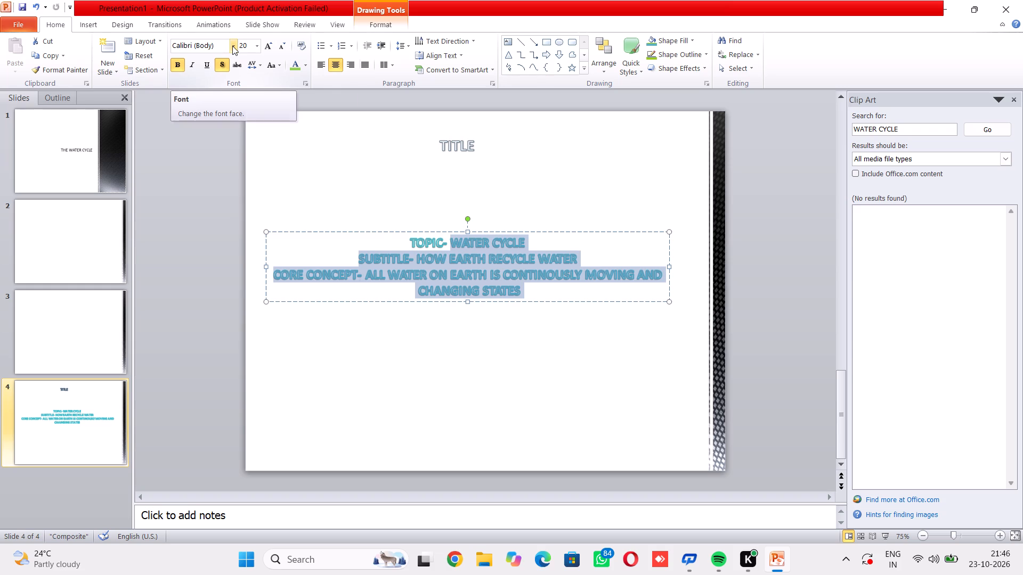
click(232, 46)
click(232, 46)
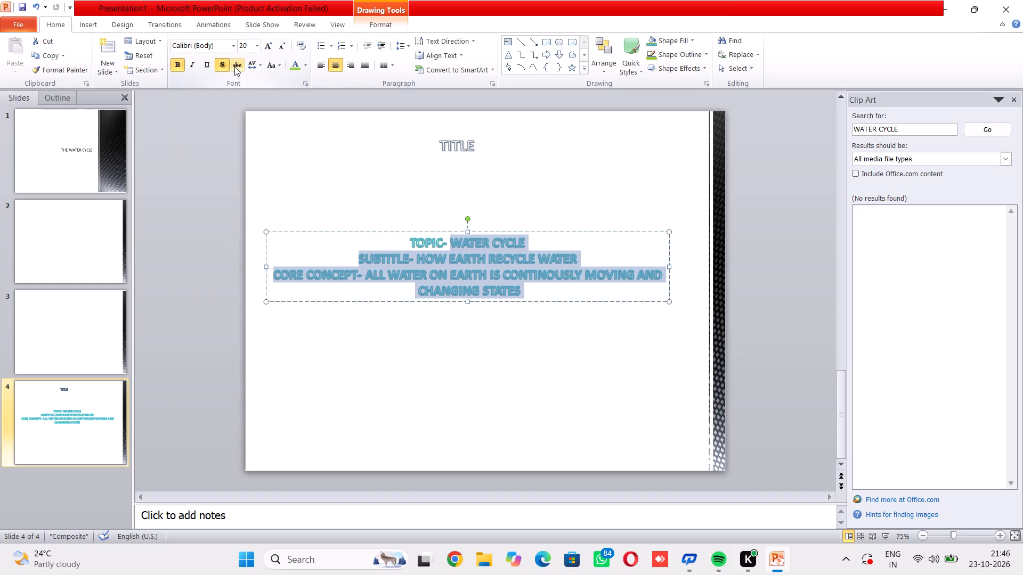
click(277, 70)
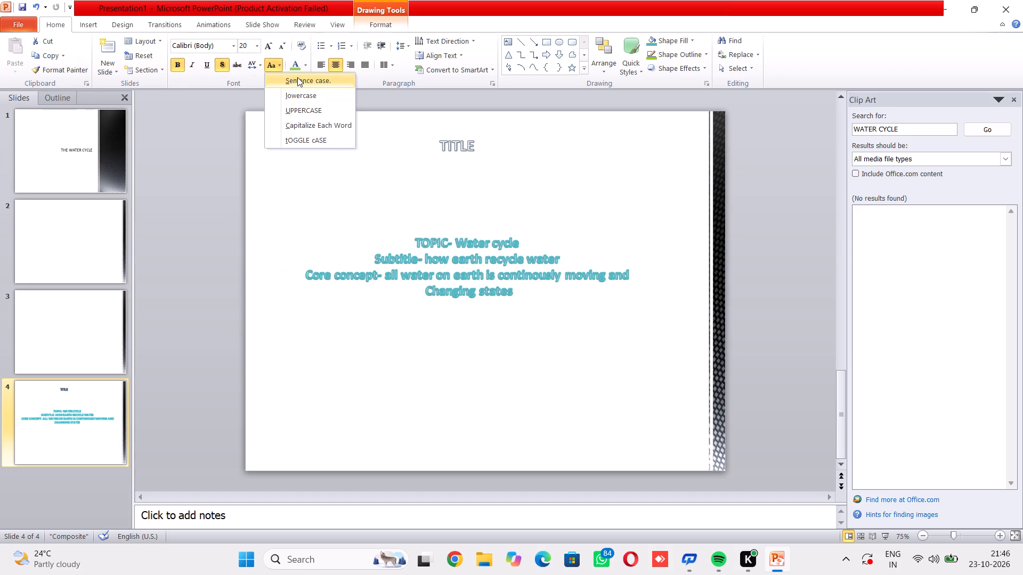
click(297, 77)
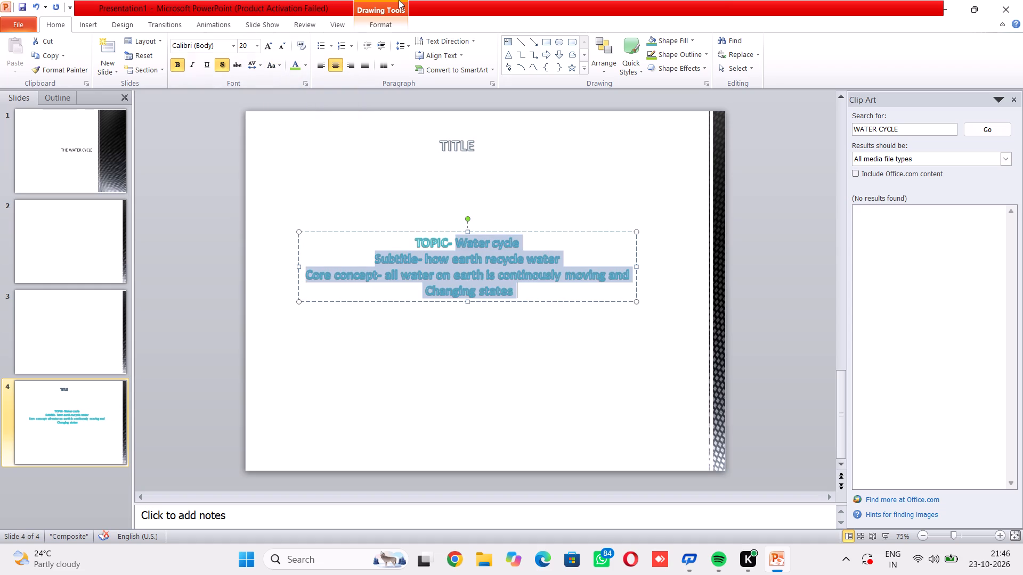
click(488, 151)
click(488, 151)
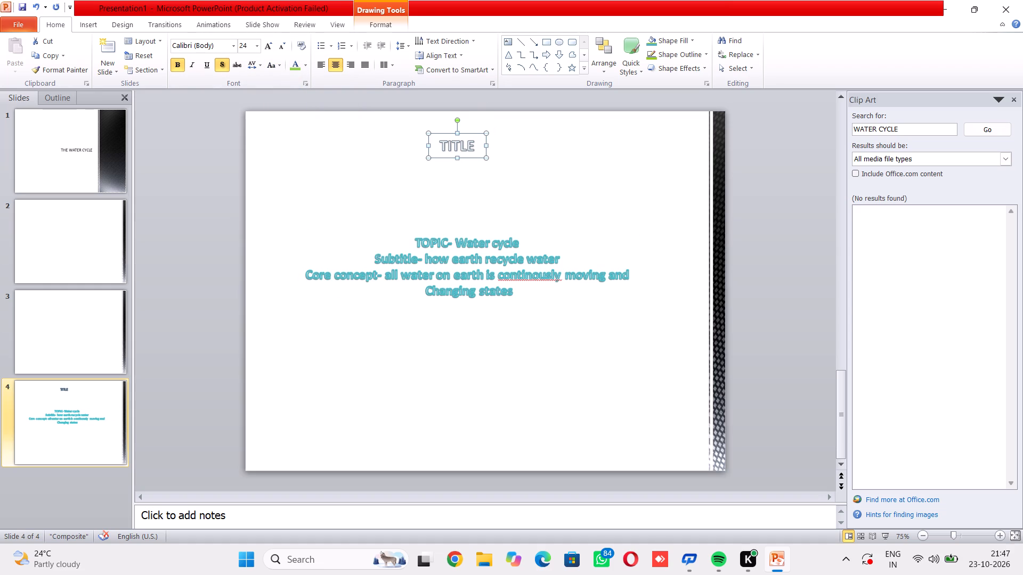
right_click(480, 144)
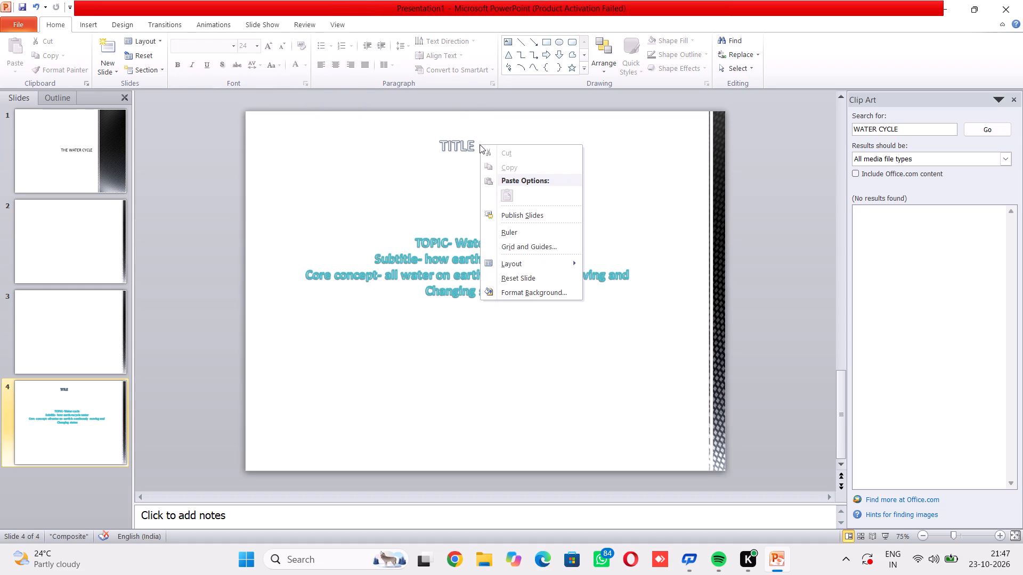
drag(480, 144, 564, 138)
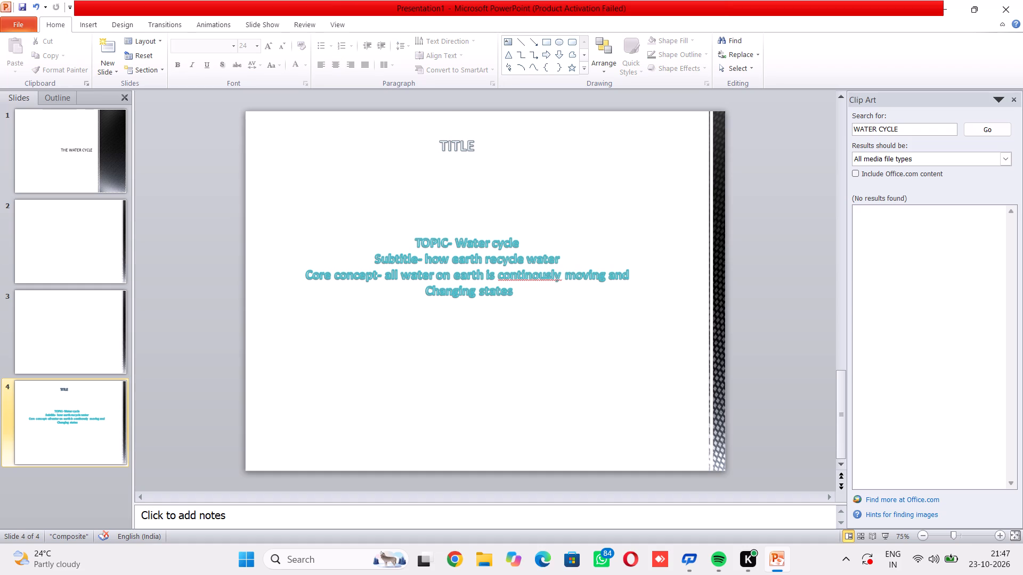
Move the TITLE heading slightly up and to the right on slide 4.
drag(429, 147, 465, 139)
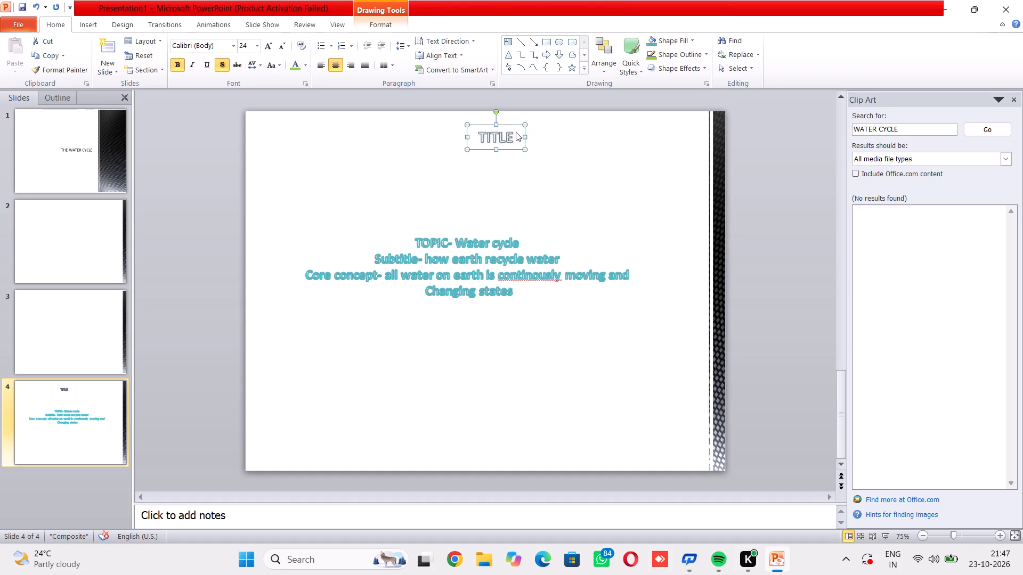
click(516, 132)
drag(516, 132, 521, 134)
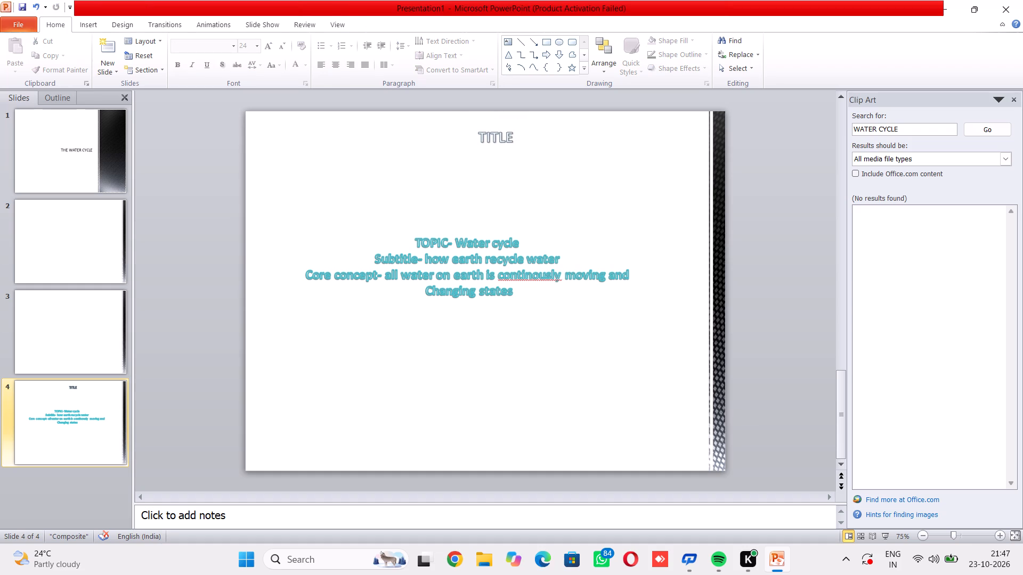
Delete the word TITLE from the WordArt heading on slide 4, leaving only the green text block.
click(499, 138)
click(499, 138)
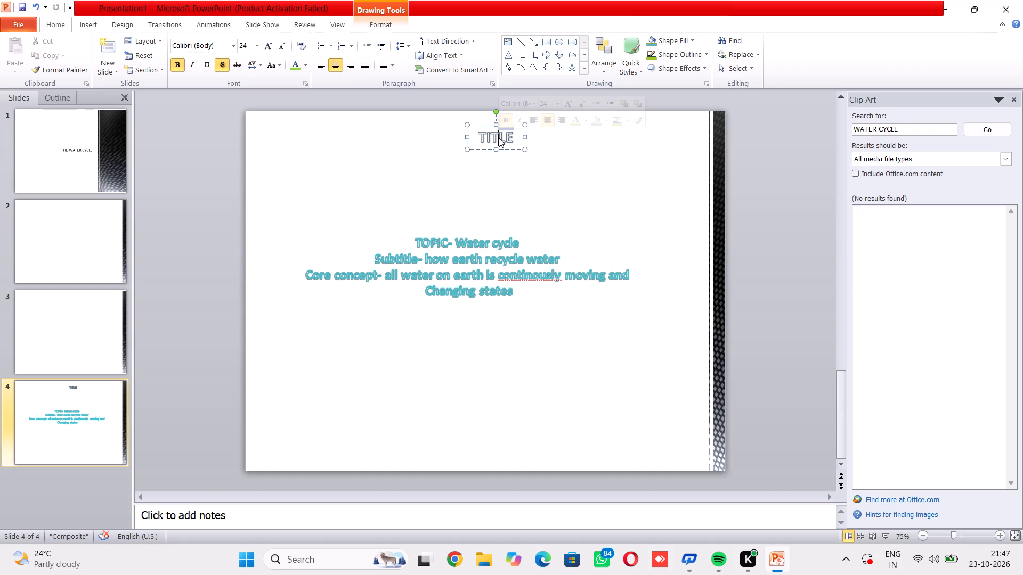
key(BackSpace)
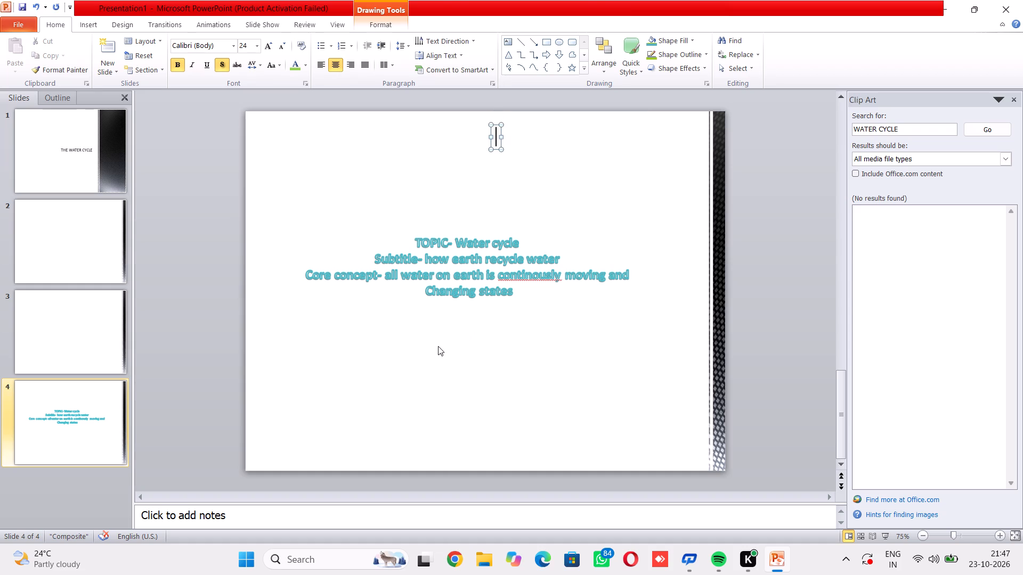
click(437, 342)
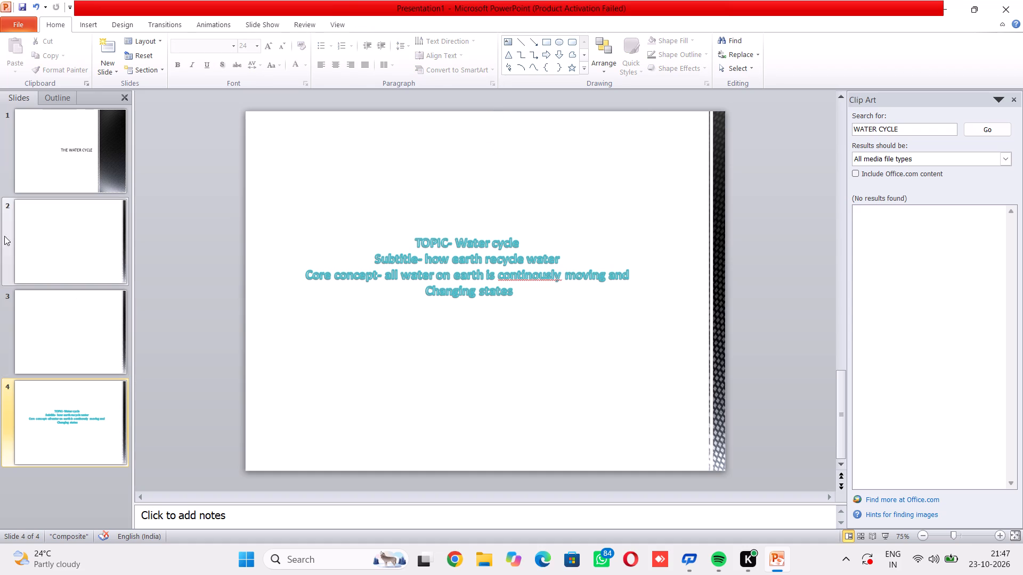
Reorder the slides so the one with the green TOPIC text becomes slide 2, directly after the title slide.
drag(58, 392, 70, 364)
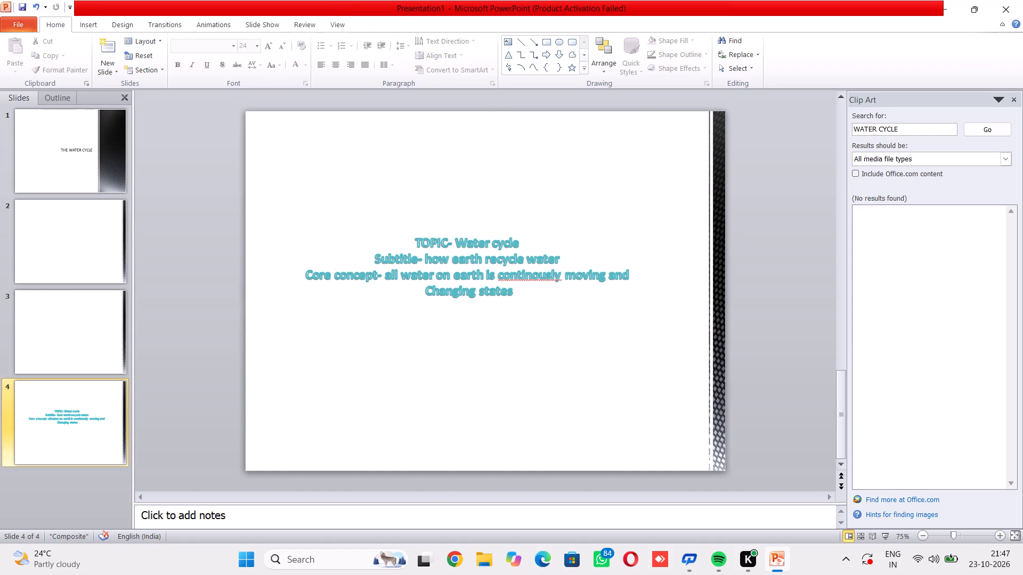
drag(70, 364, 87, 251)
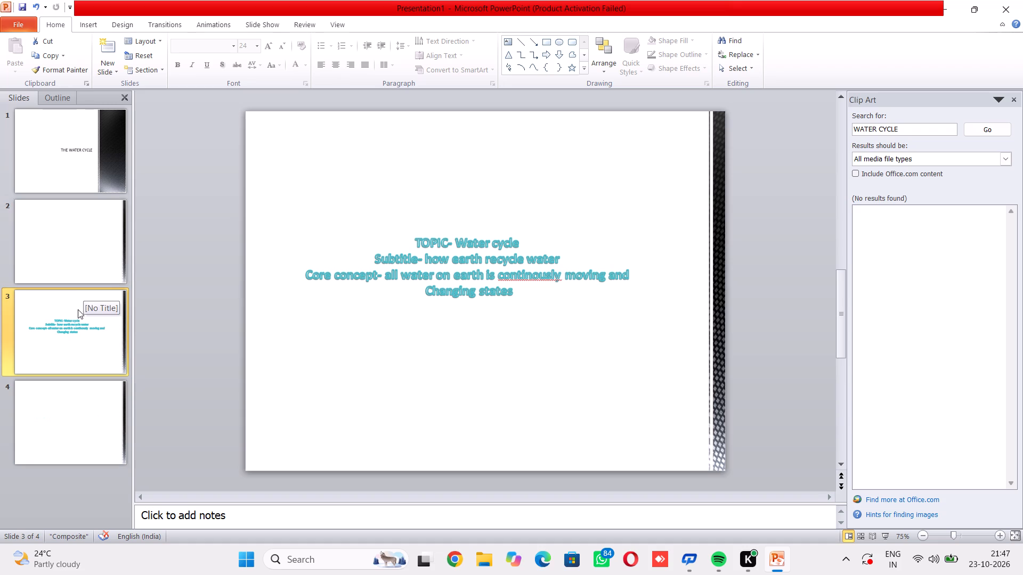
drag(78, 309, 101, 194)
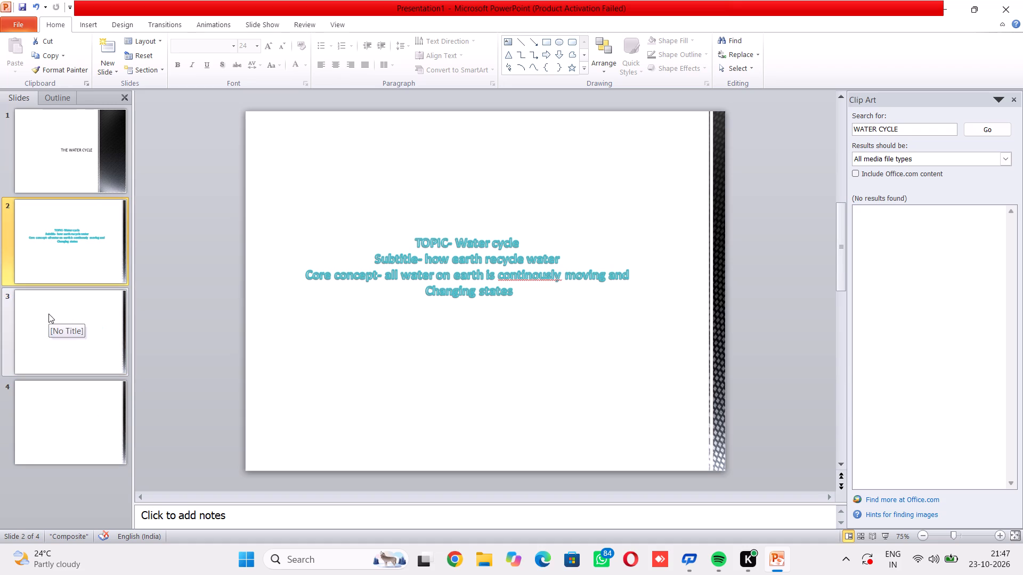
Set the font size of the THE WATER CYCLE title on slide 1 to 40.
click(44, 179)
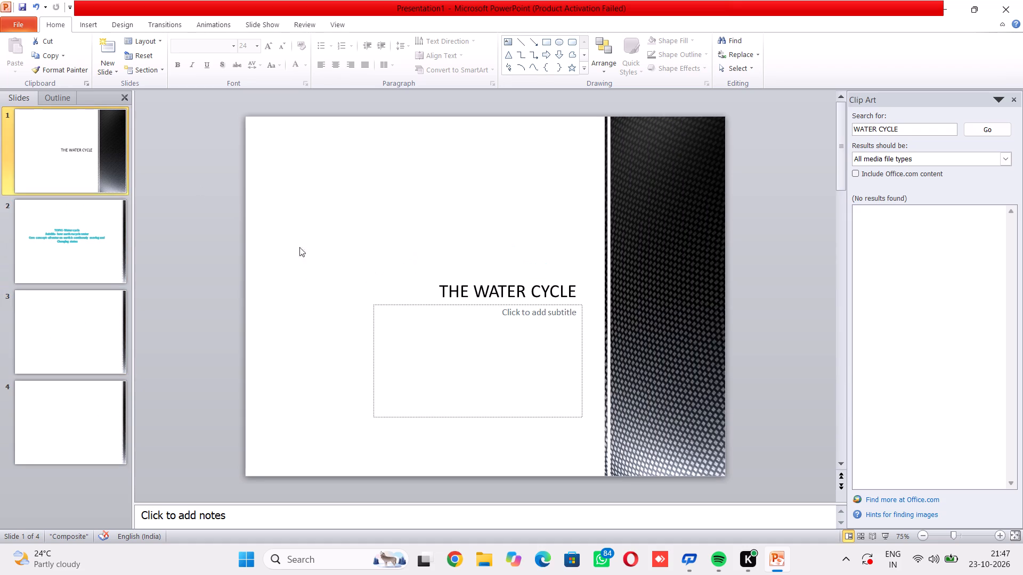
click(468, 285)
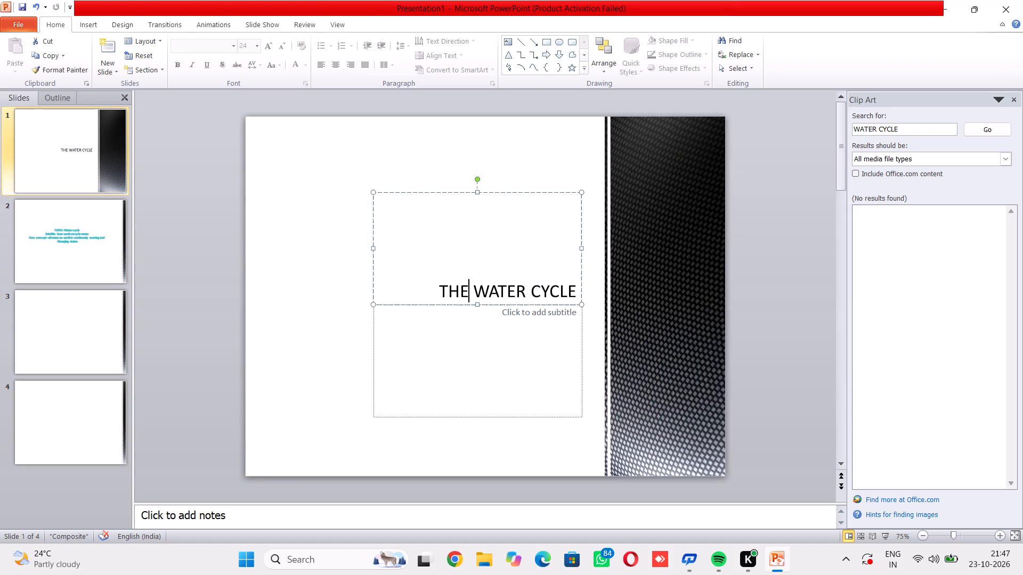
drag(468, 285, 474, 255)
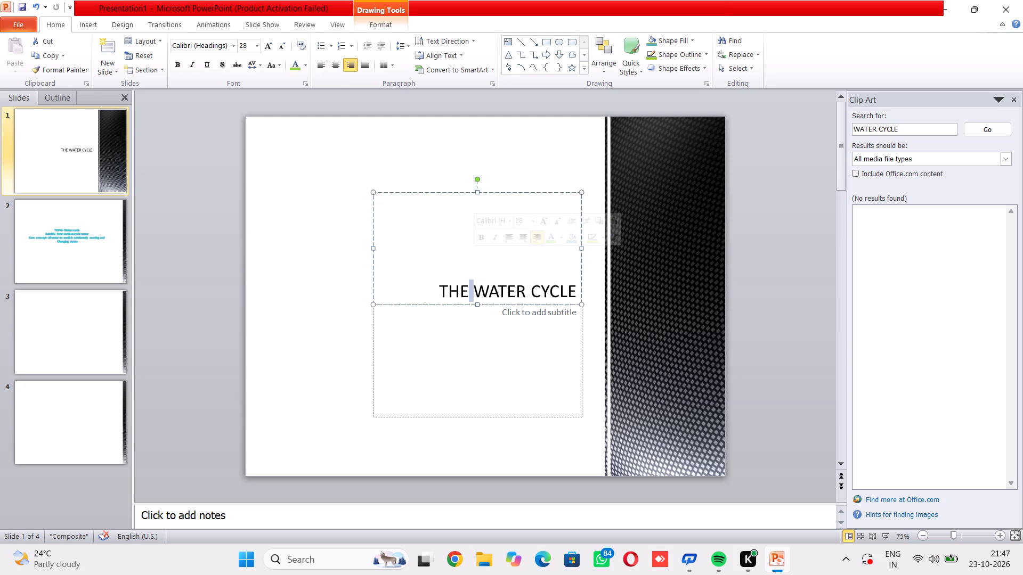
drag(428, 291, 534, 285)
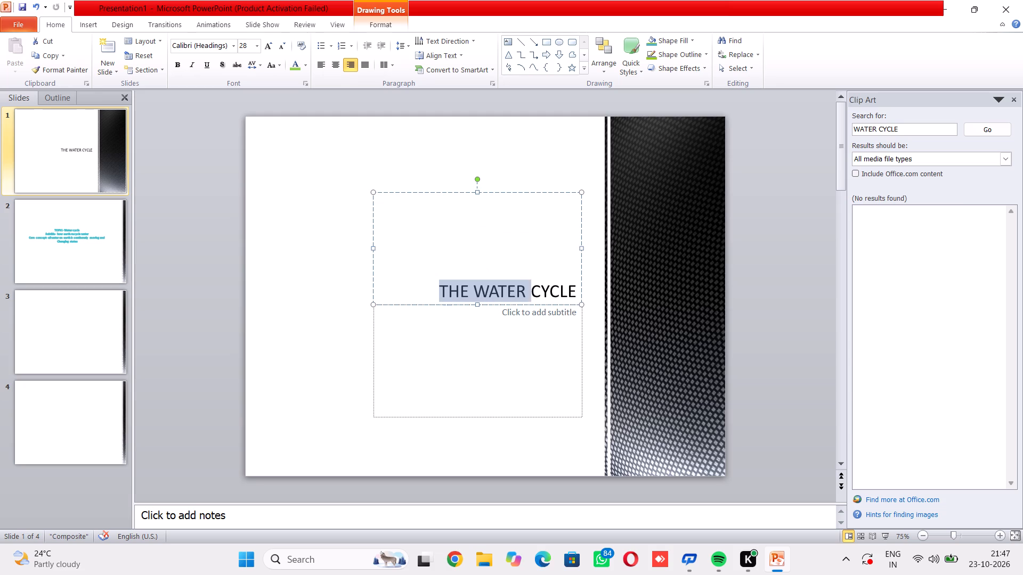
drag(534, 285, 599, 285)
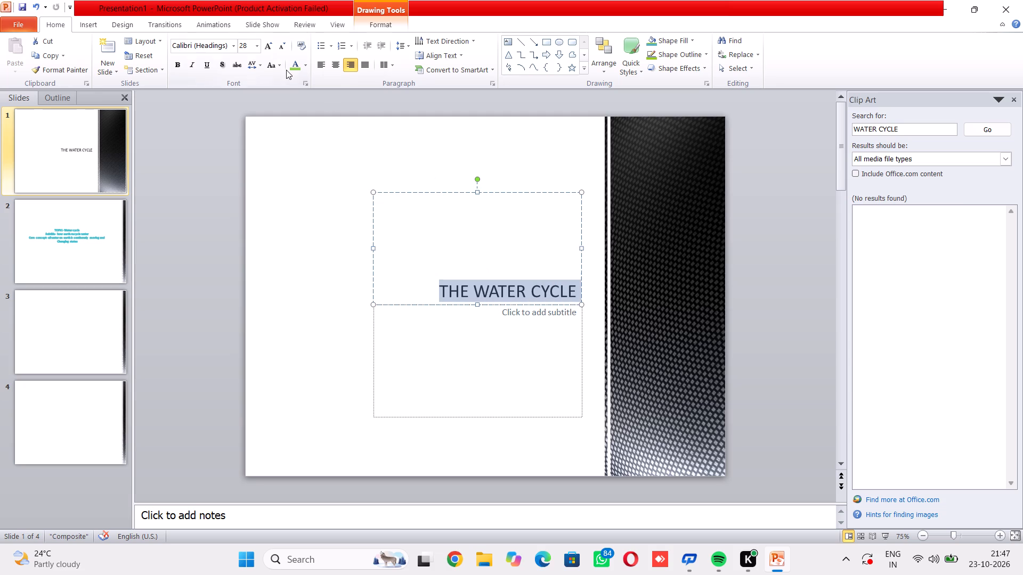
triple_click(267, 47)
double_click(267, 47)
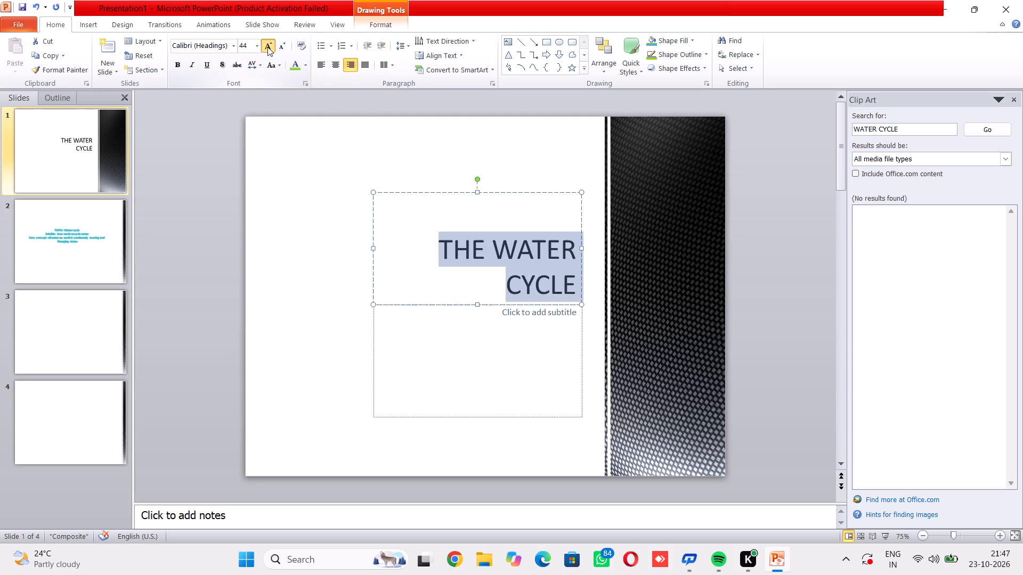
click(267, 47)
click(267, 47)
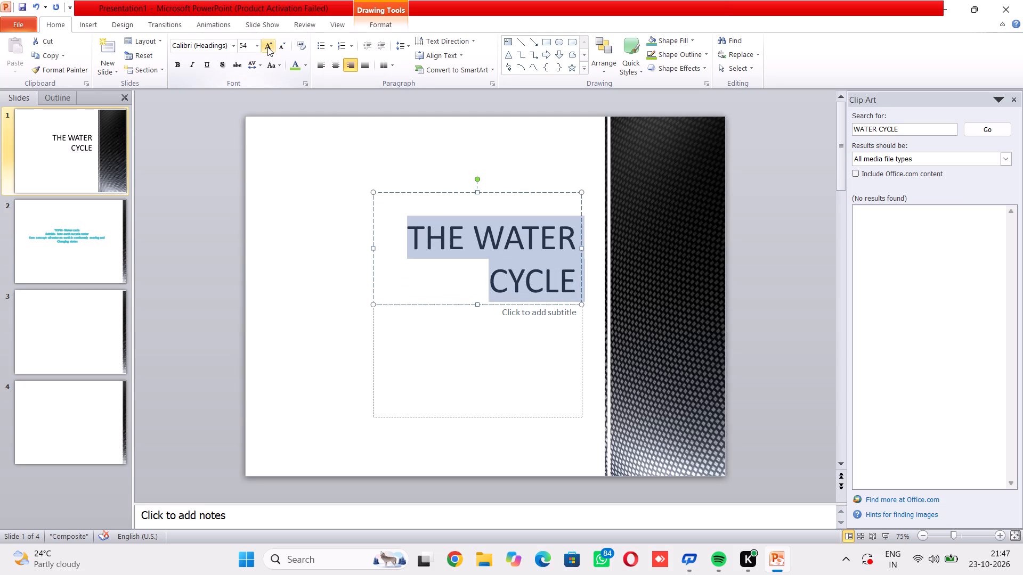
click(277, 48)
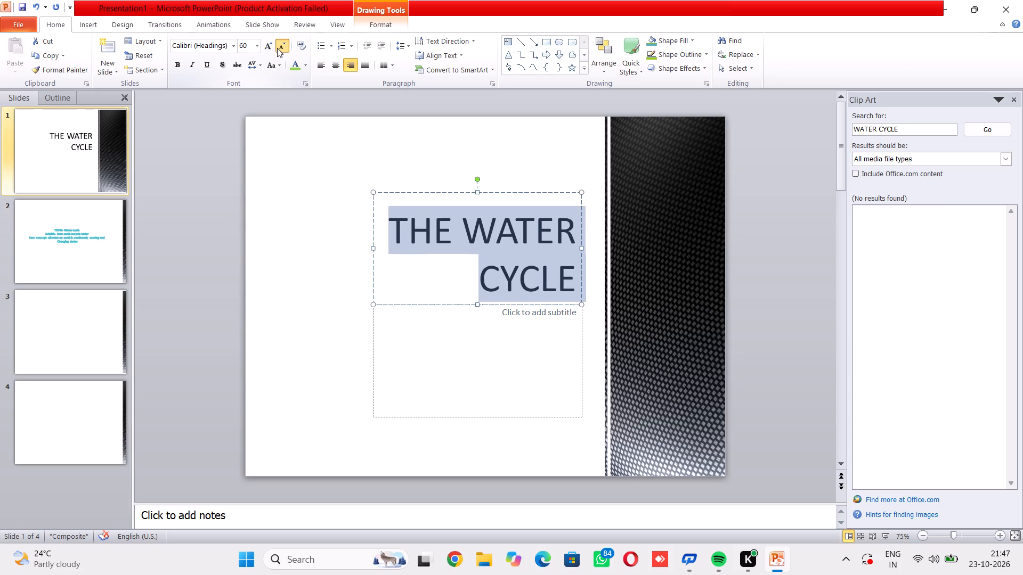
click(277, 48)
click(277, 48)
click(277, 48)
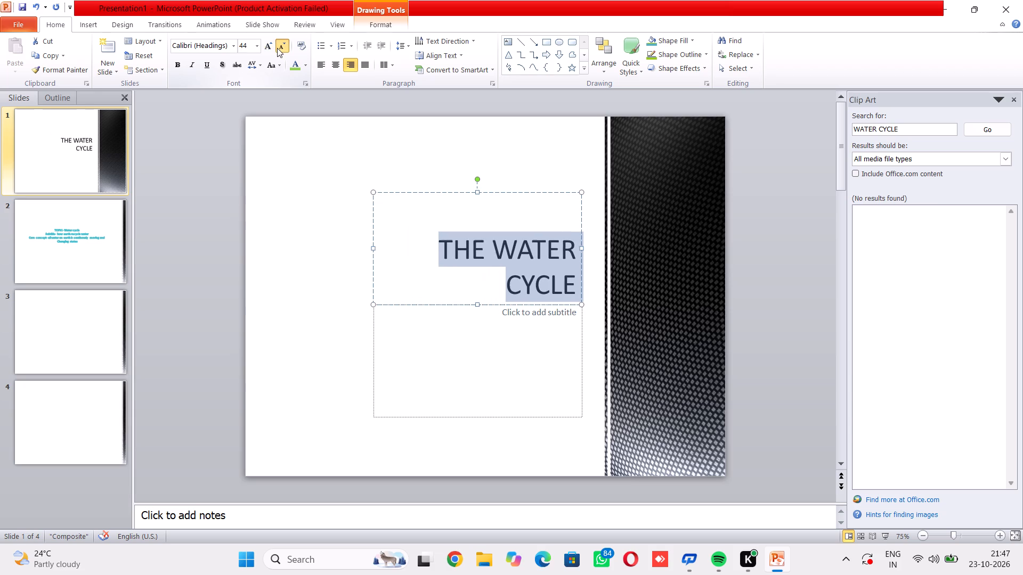
click(277, 48)
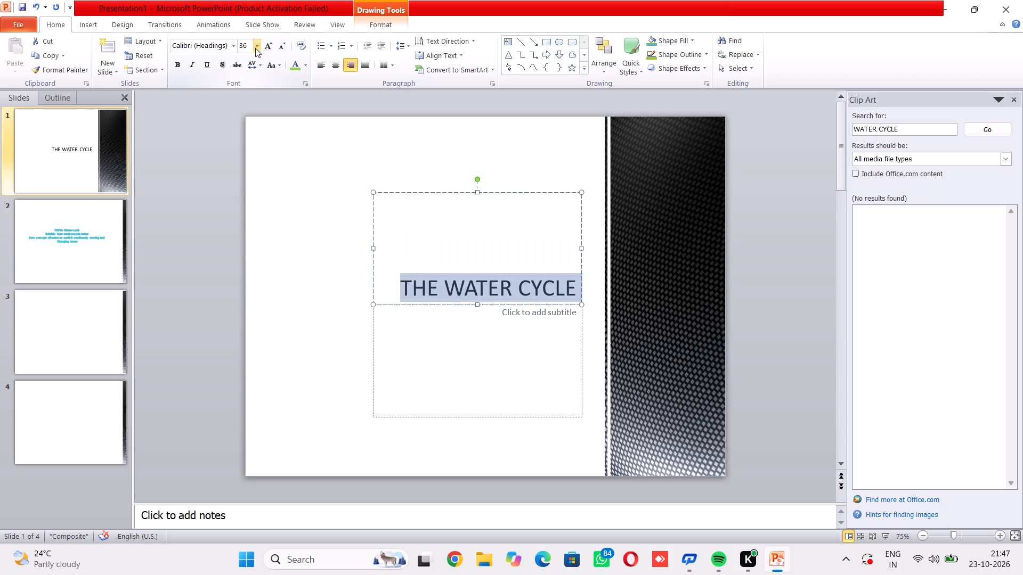
click(264, 48)
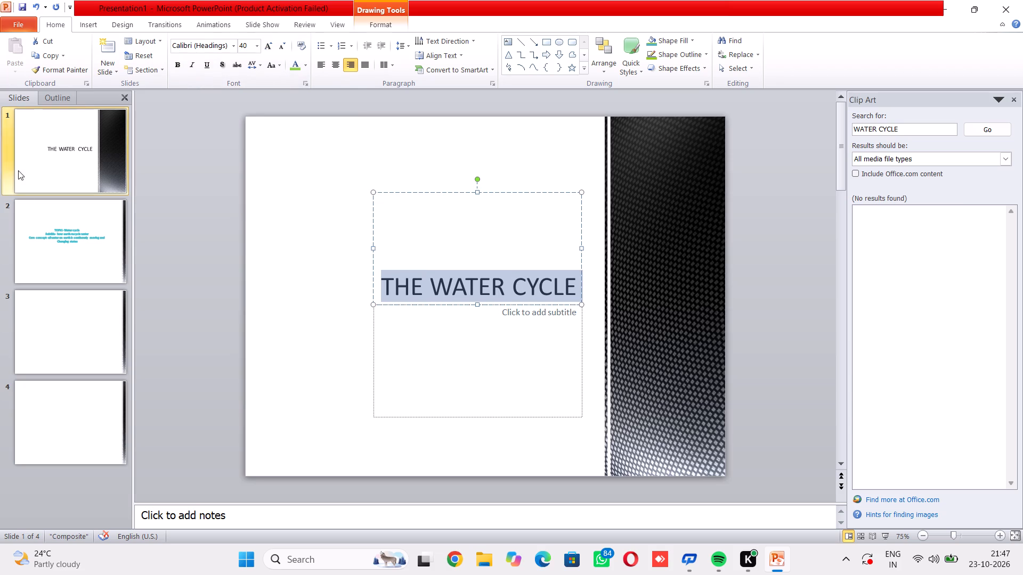
Insert a WordArt on the blank slide 3 in the aqua gradient style from the gallery's fifth row.
click(64, 249)
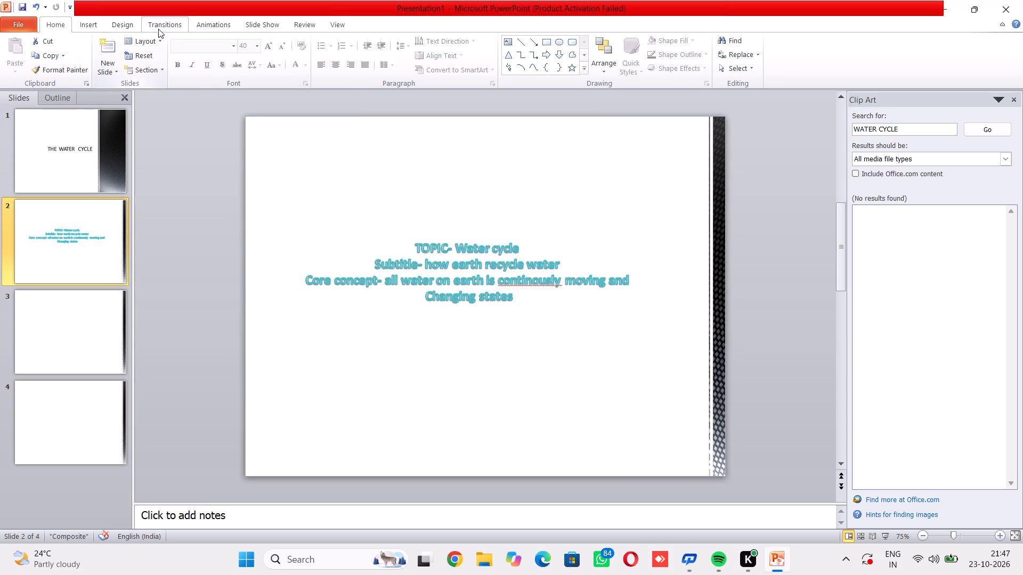
click(72, 324)
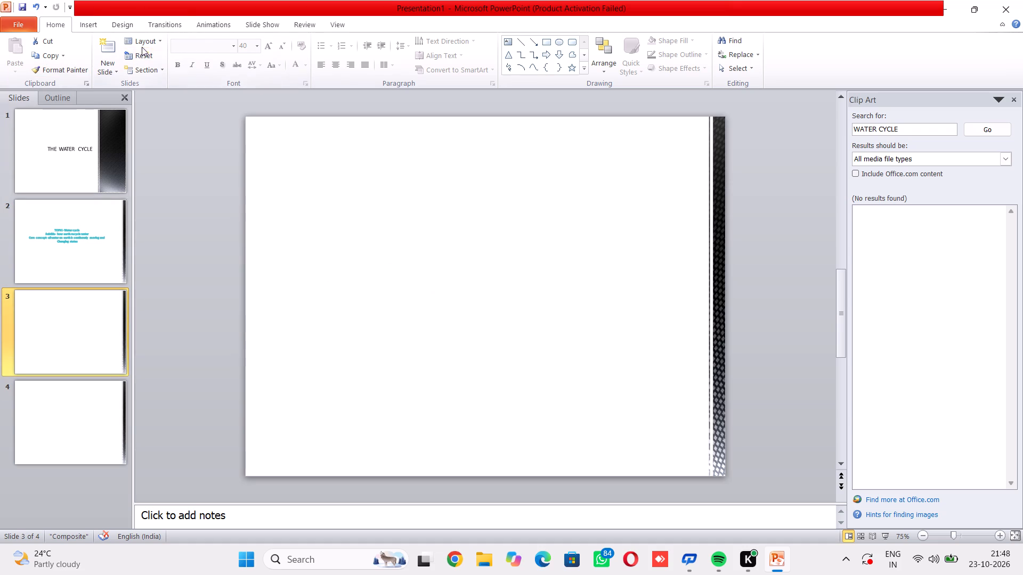
click(92, 18)
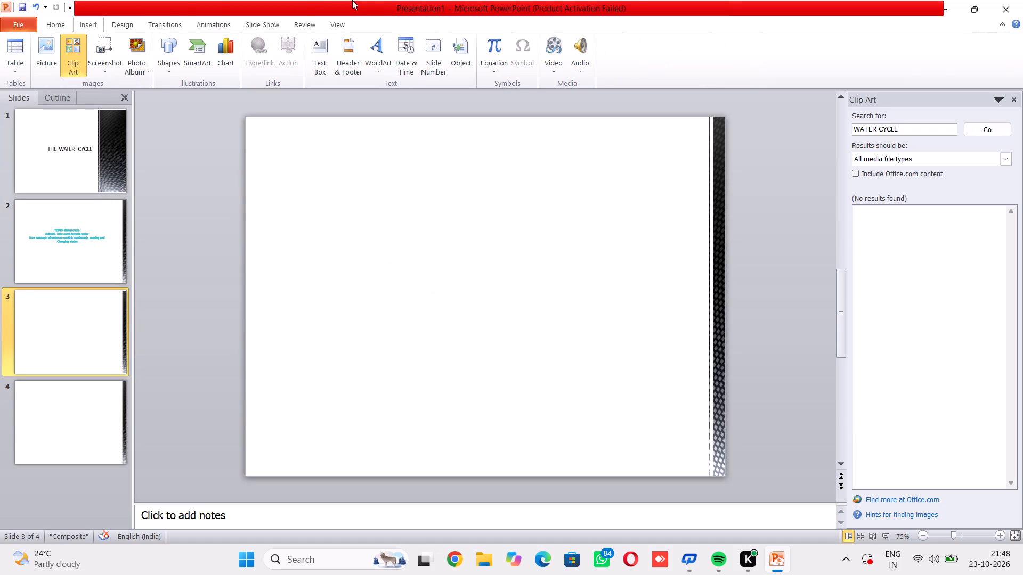
click(371, 65)
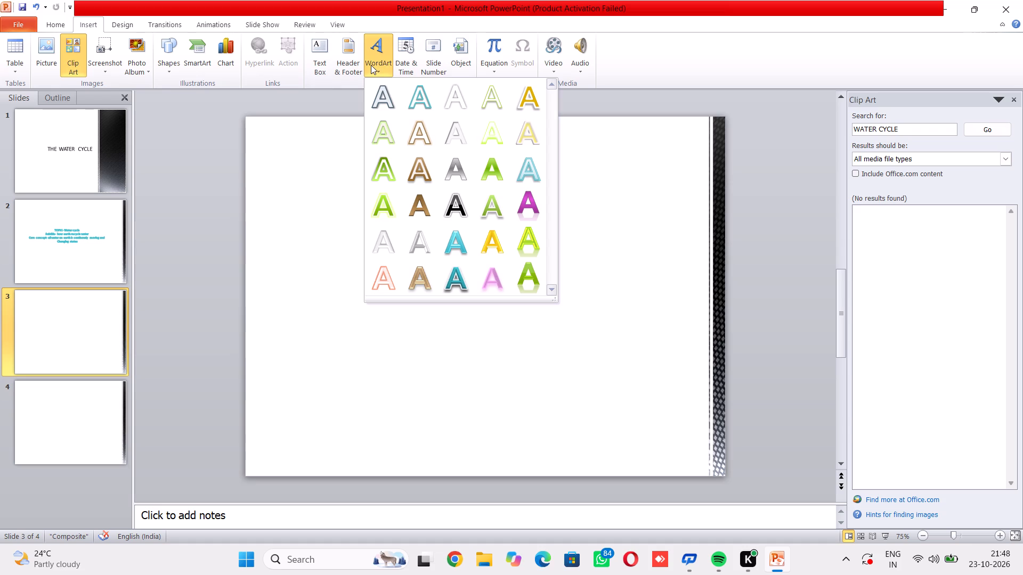
click(465, 241)
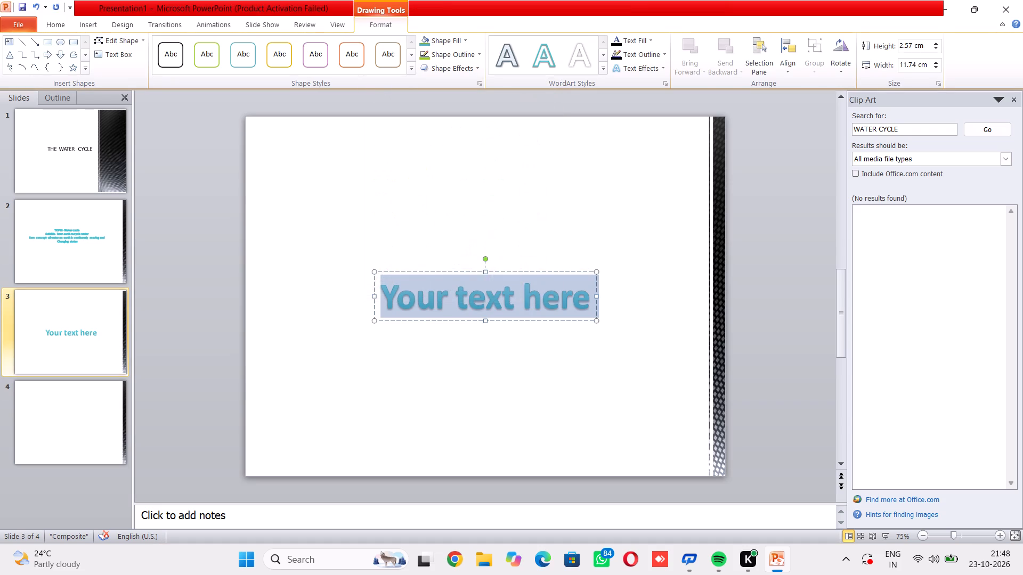
Move the new WordArt up to the top of slide 3 as a heading, slightly left of centre.
drag(466, 267, 457, 323)
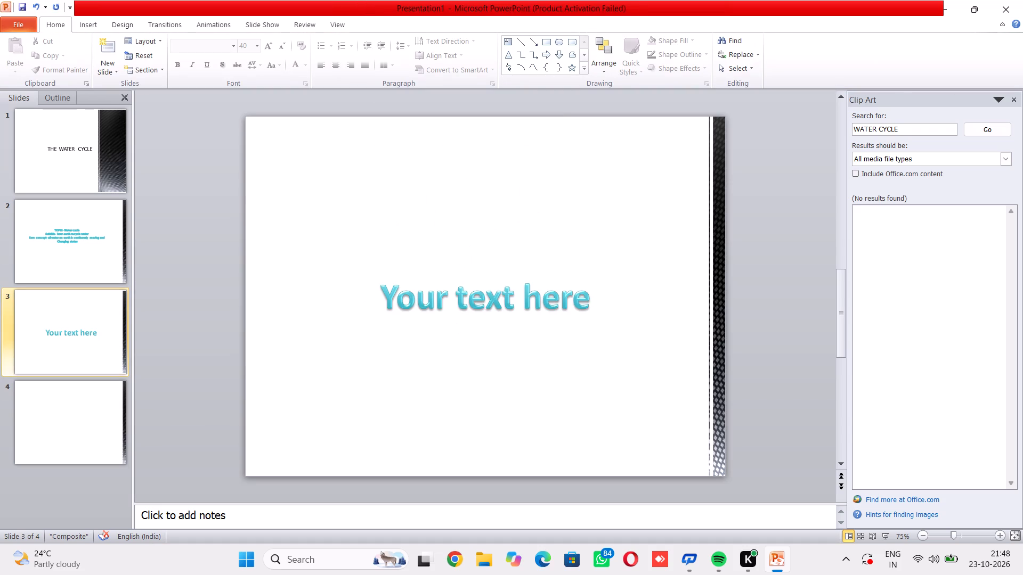
click(378, 305)
click(420, 309)
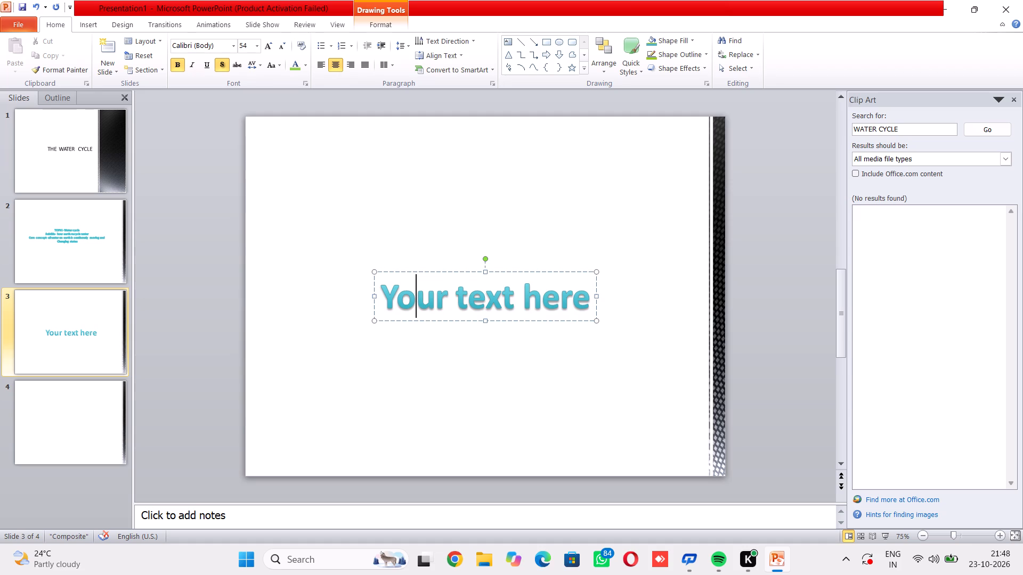
drag(445, 274, 442, 208)
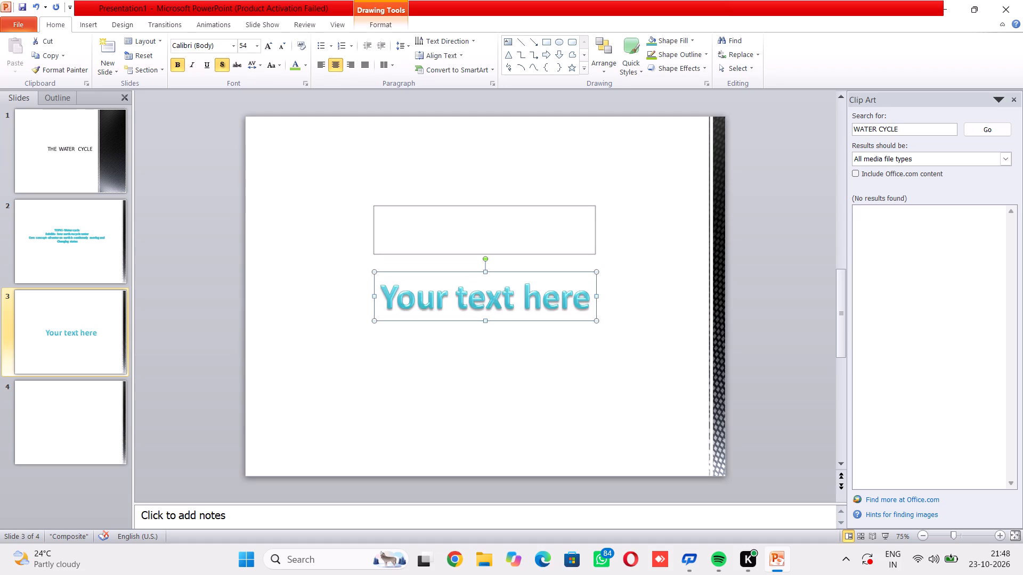
drag(442, 208, 429, 147)
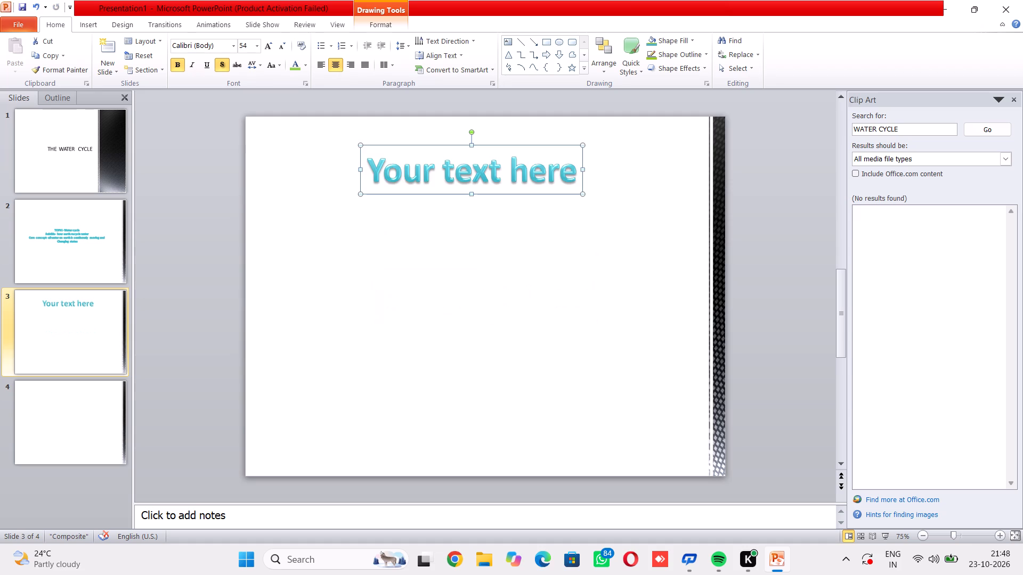
Replace the WordArt placeholder text on slide 3 with the heading What is water cycle?
click(577, 162)
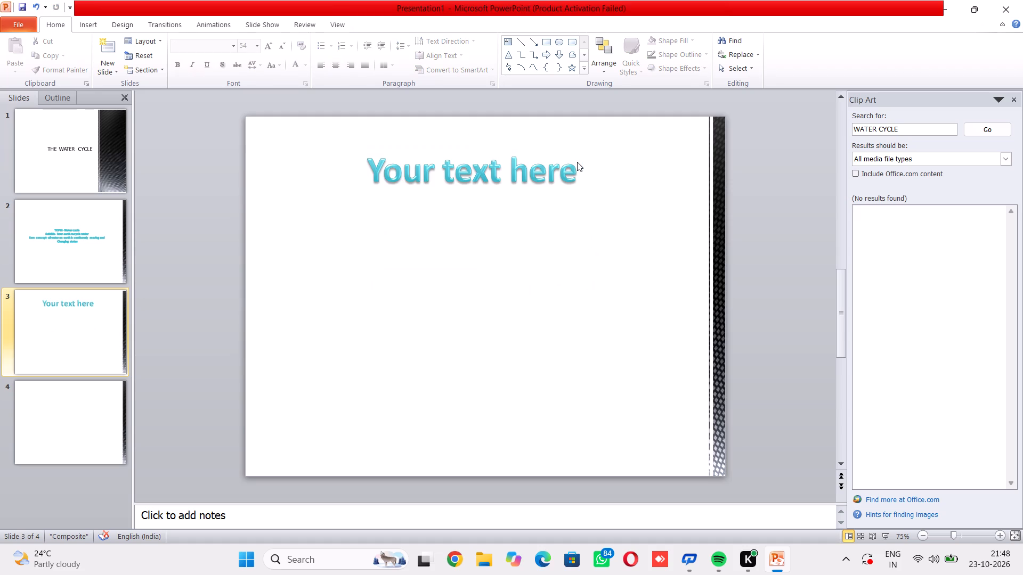
click(567, 171)
key(BackSpace)
key(BackSpace)
key(BackSpace)
key(BackSpace)
key(BackSpace)
key(BackSpace)
key(BackSpace)
key(BackSpace)
key(BackSpace)
key(BackSpace)
key(BackSpace)
key(BackSpace)
key(BackSpace)
key(BackSpace)
key(BackSpace)
key(BackSpace)
key(BackSpace)
key(BackSpace)
key(BackSpace)
key(BackSpace)
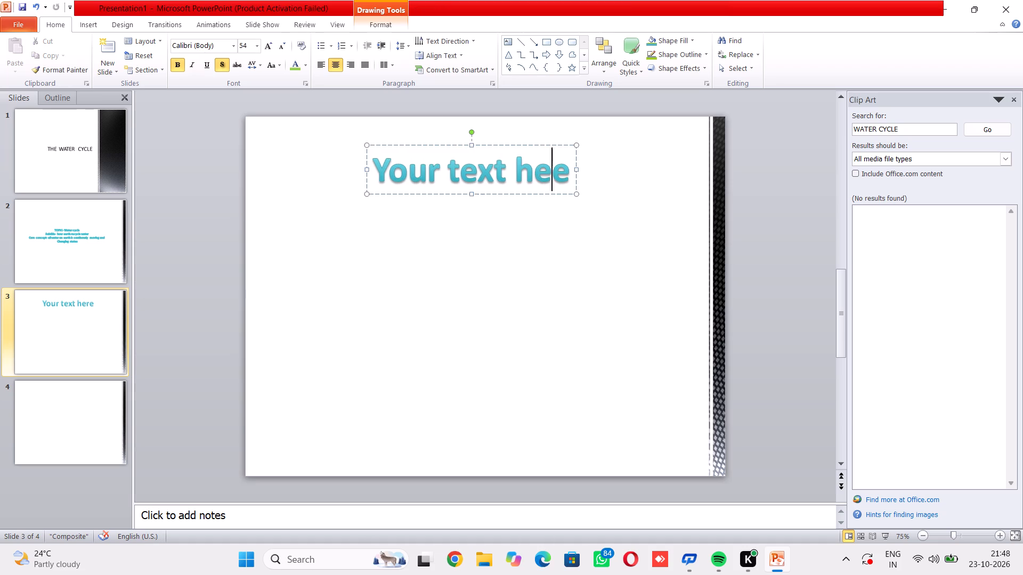
key(Right)
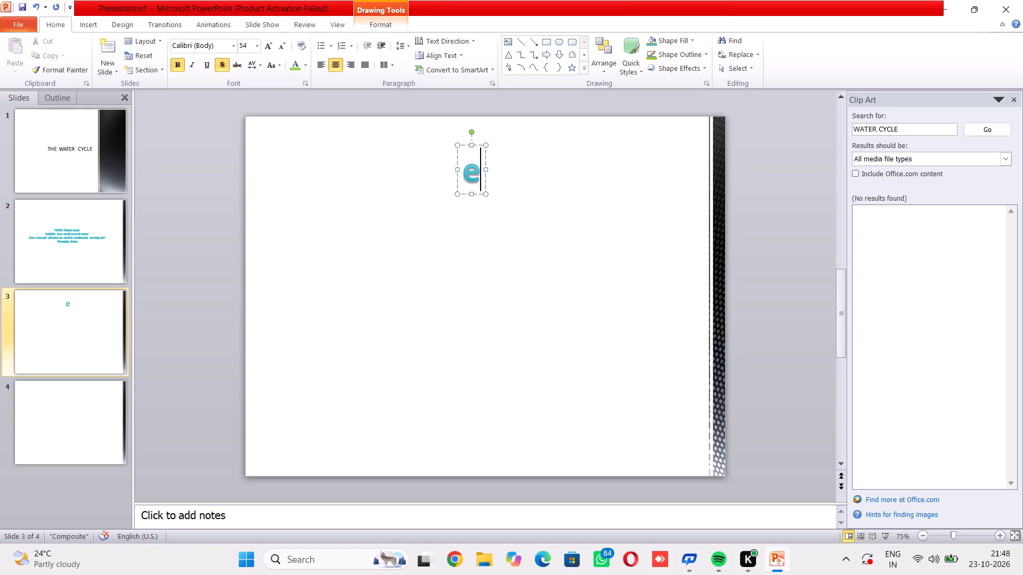
key(BackSpace)
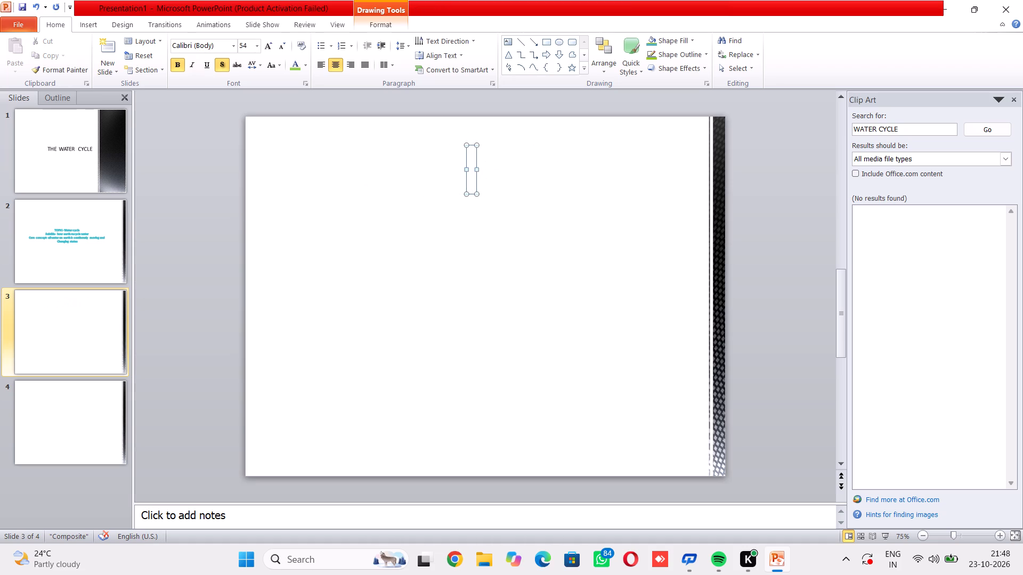
text(what us water cycle)
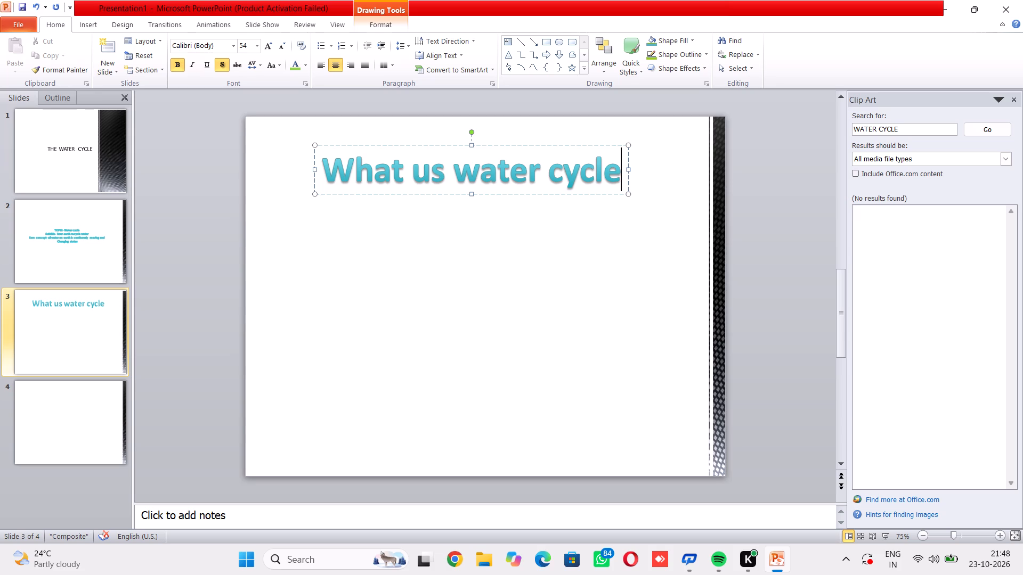
key(shift+question)
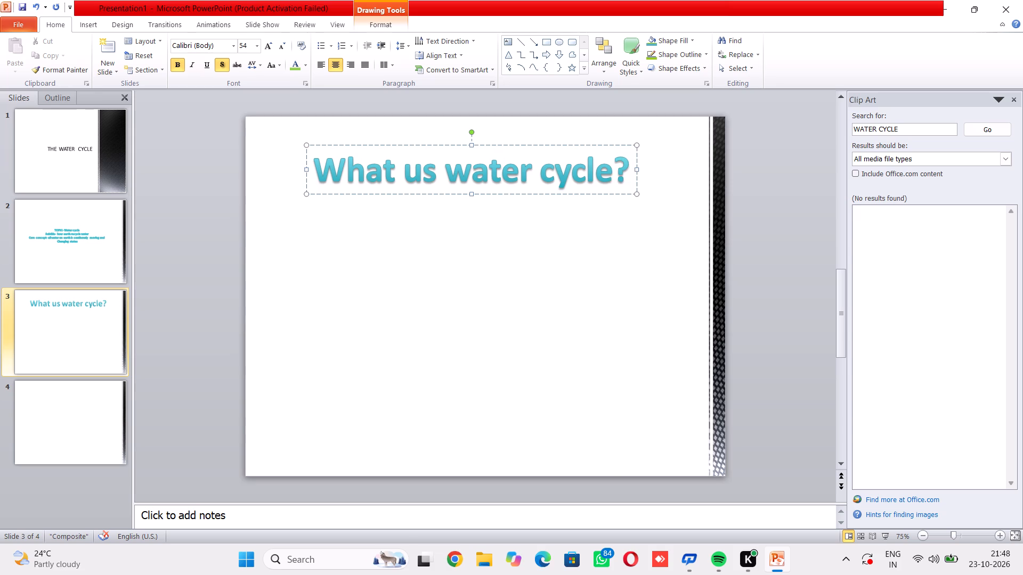
click(424, 176)
key(BackSpace)
key(i)
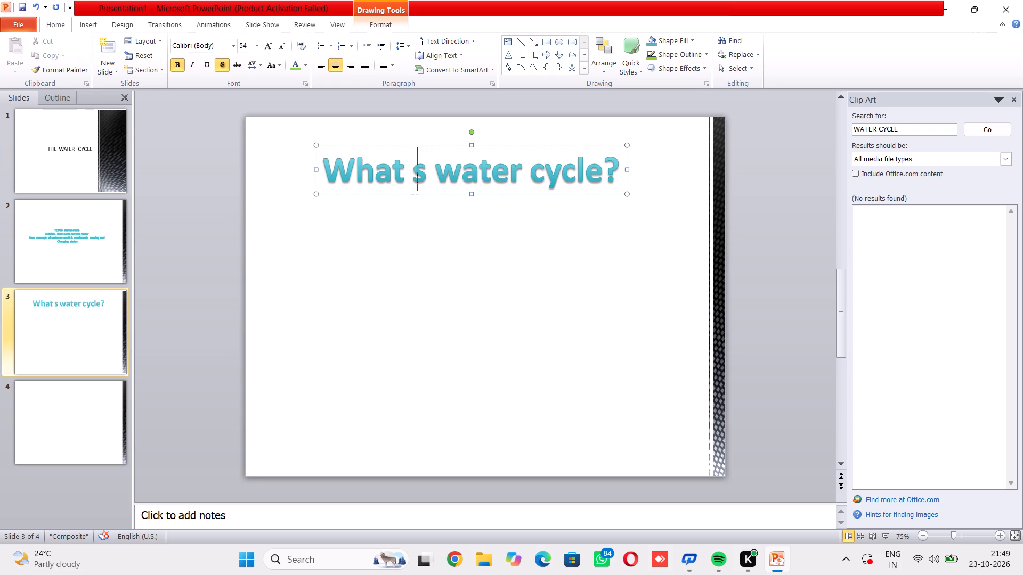
Recolour the What is water cycle? heading on slide 3 to the dark gold shade from the theme colours.
click(598, 269)
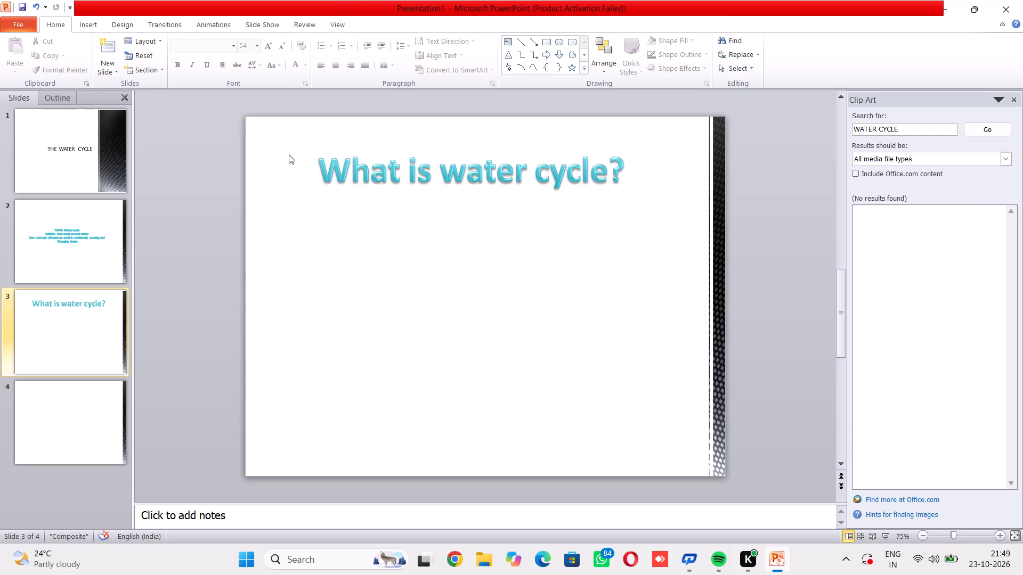
click(326, 165)
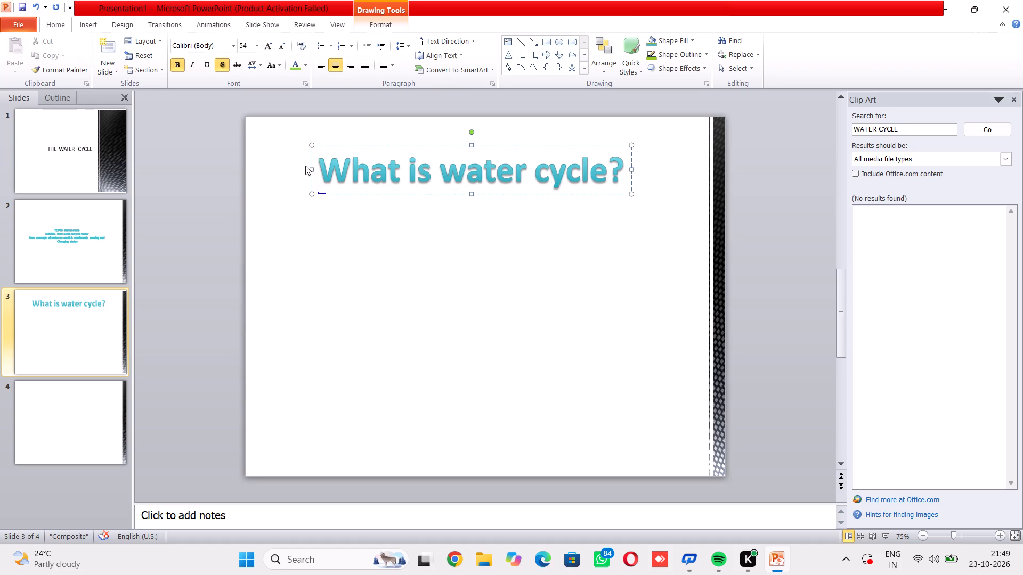
drag(321, 174, 571, 144)
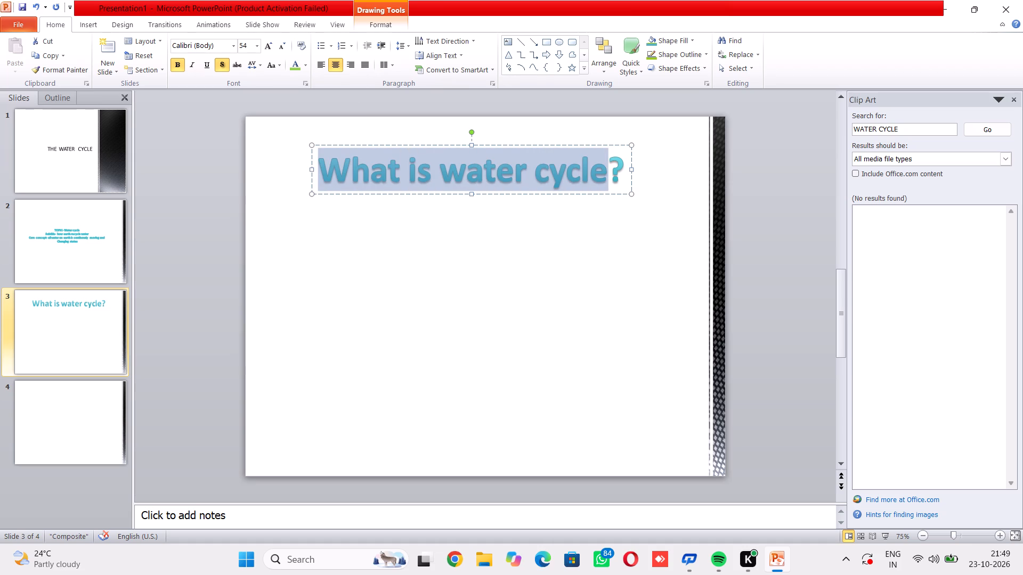
drag(571, 144, 629, 158)
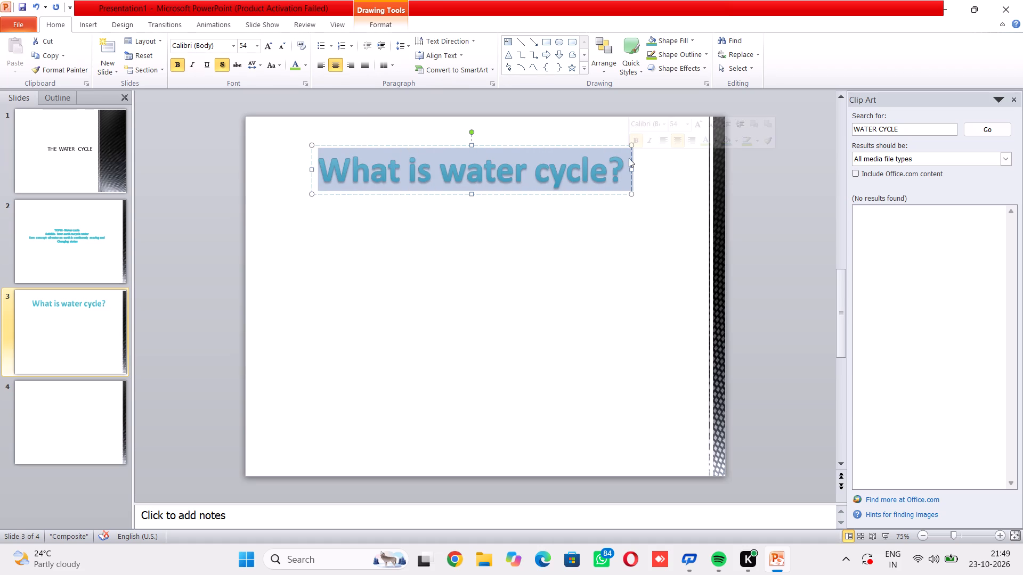
click(306, 62)
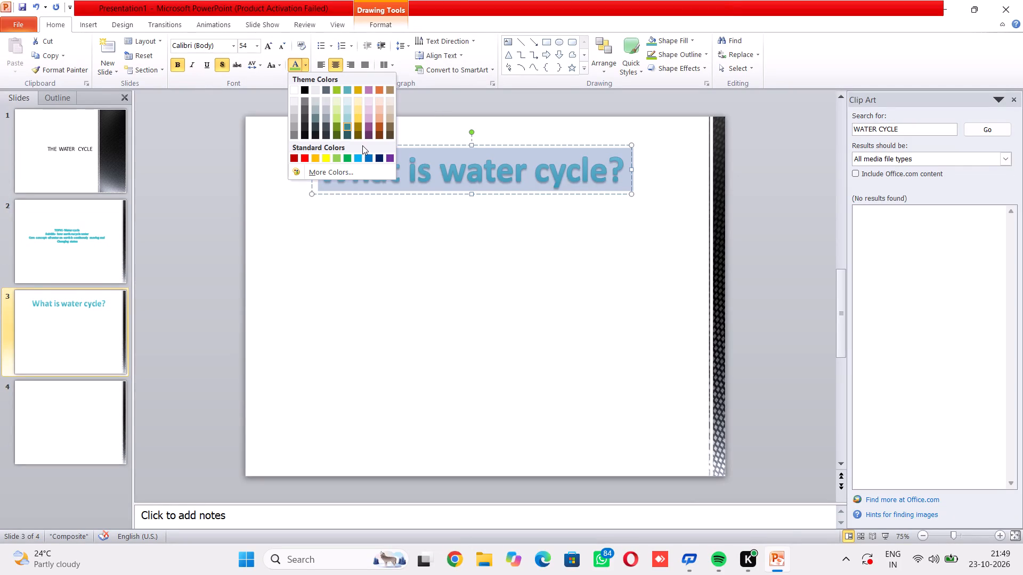
click(358, 128)
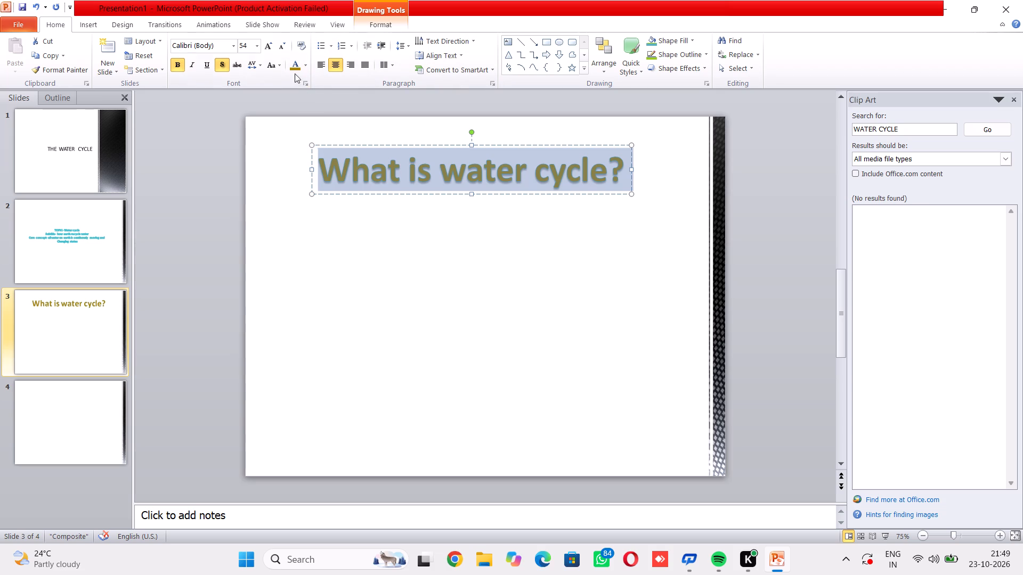
click(310, 215)
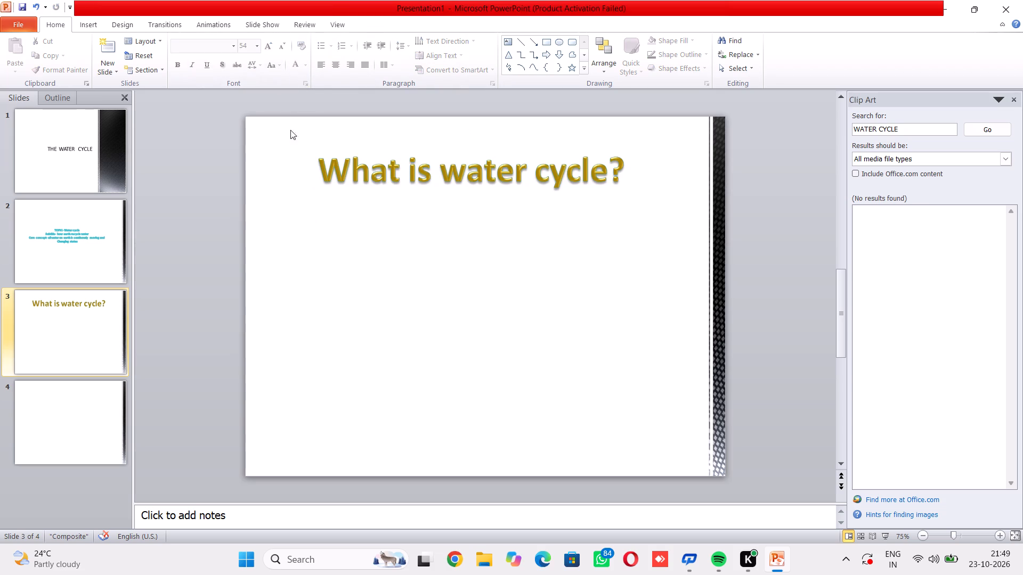
Insert a second WordArt on slide 3 in the slate-blue outlined style that comes first in the gallery.
click(92, 24)
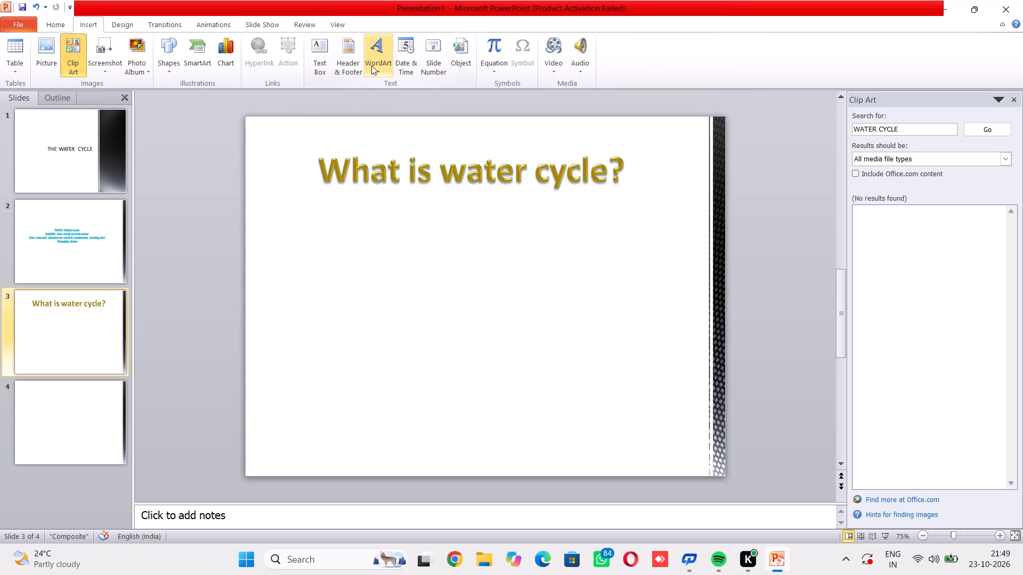
click(371, 65)
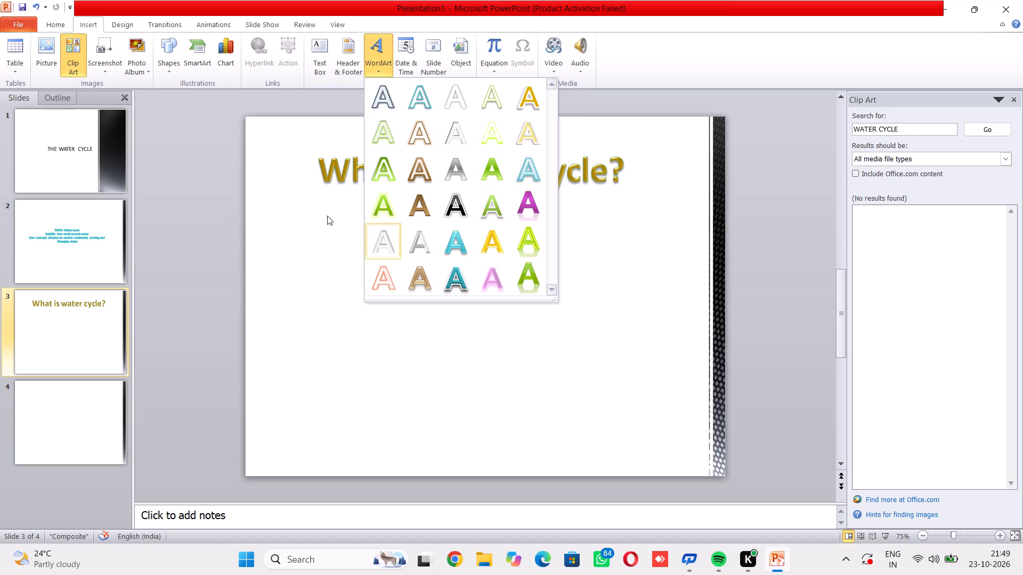
click(371, 86)
right_click(371, 86)
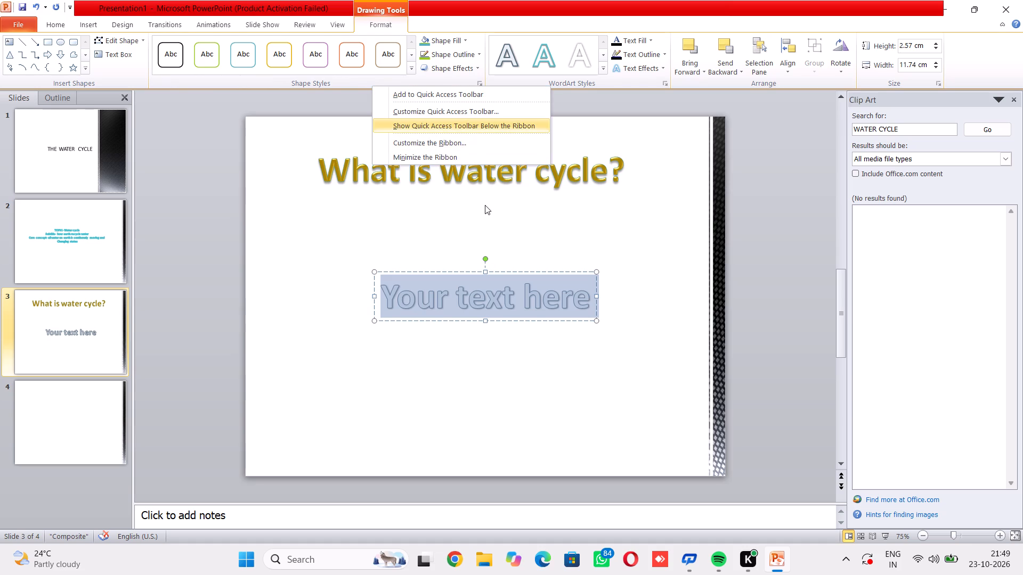
click(524, 292)
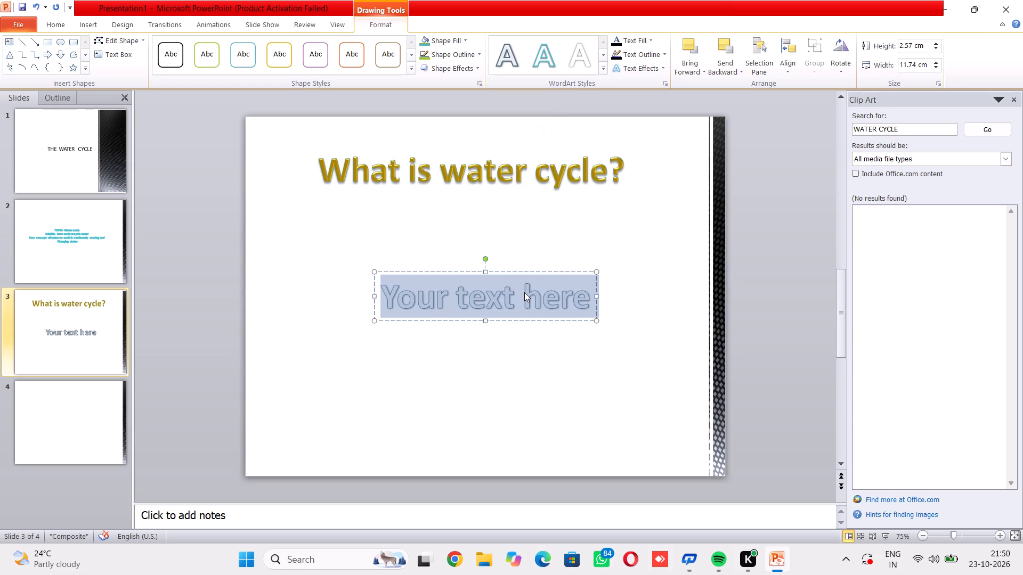
Replace the new WordArt's placeholder text with The path water follows as it cycle between the earth.
text(the path)
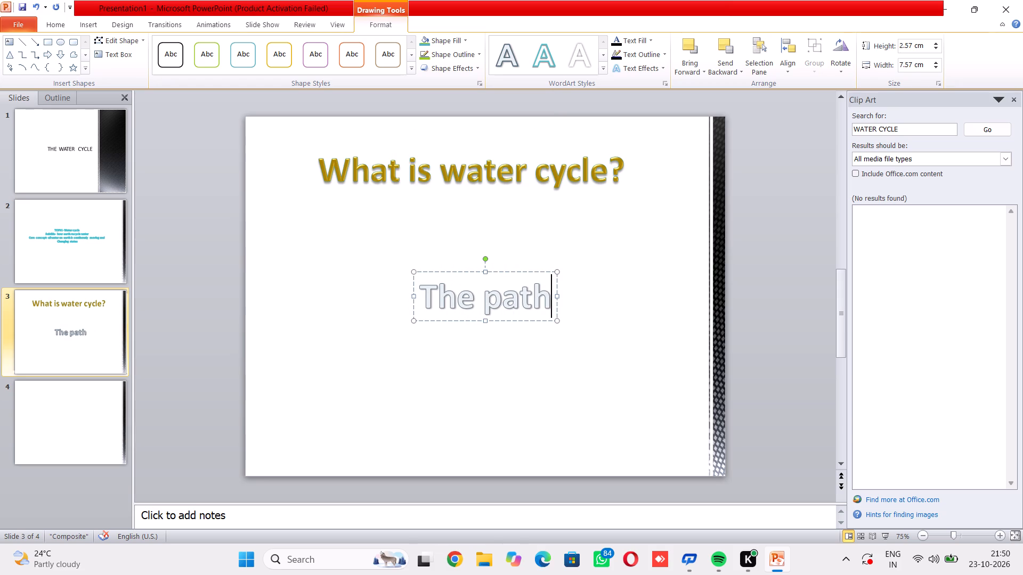
key(space)
text(water folloe)
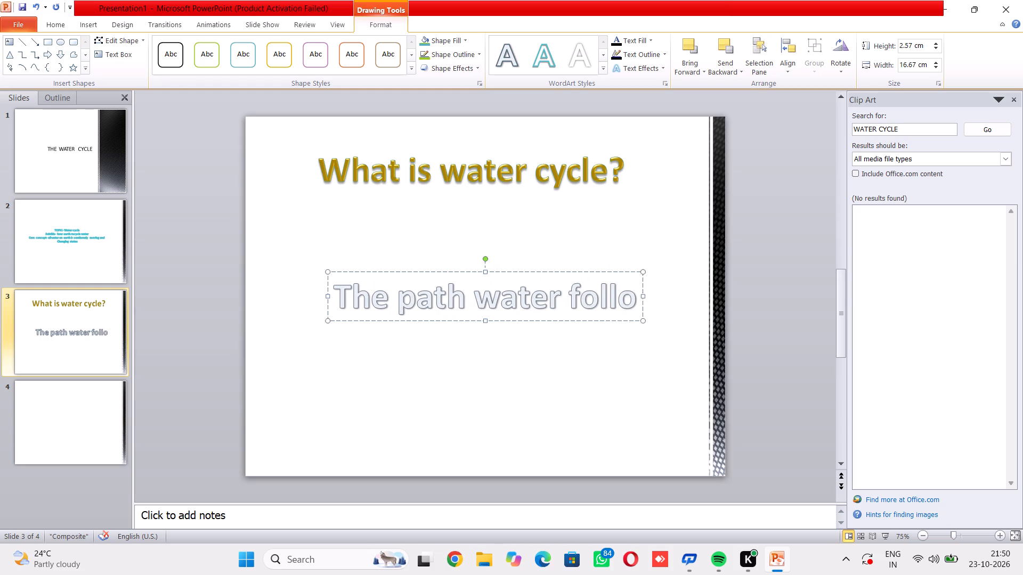
key(BackSpace)
key(w)
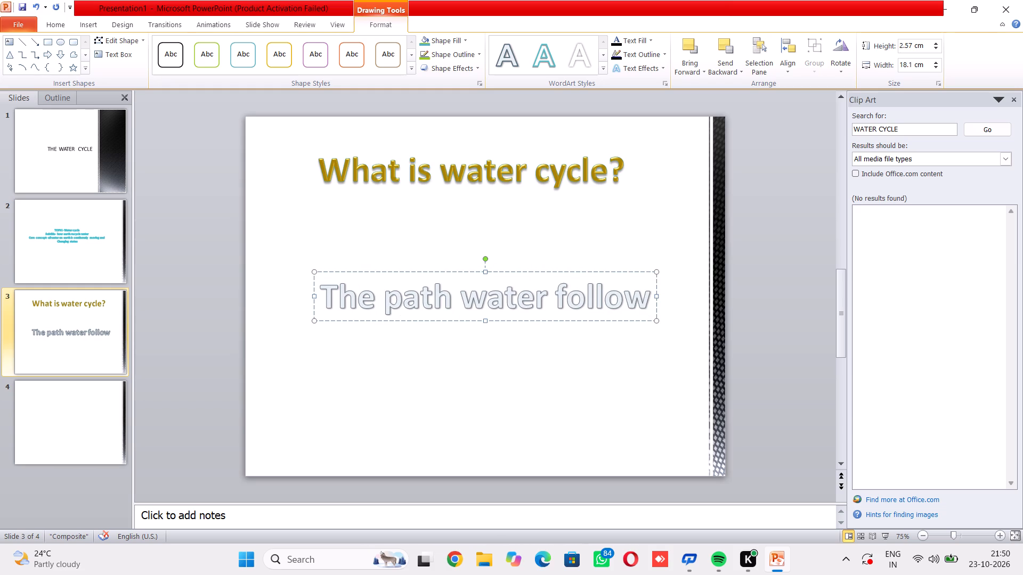
key(s)
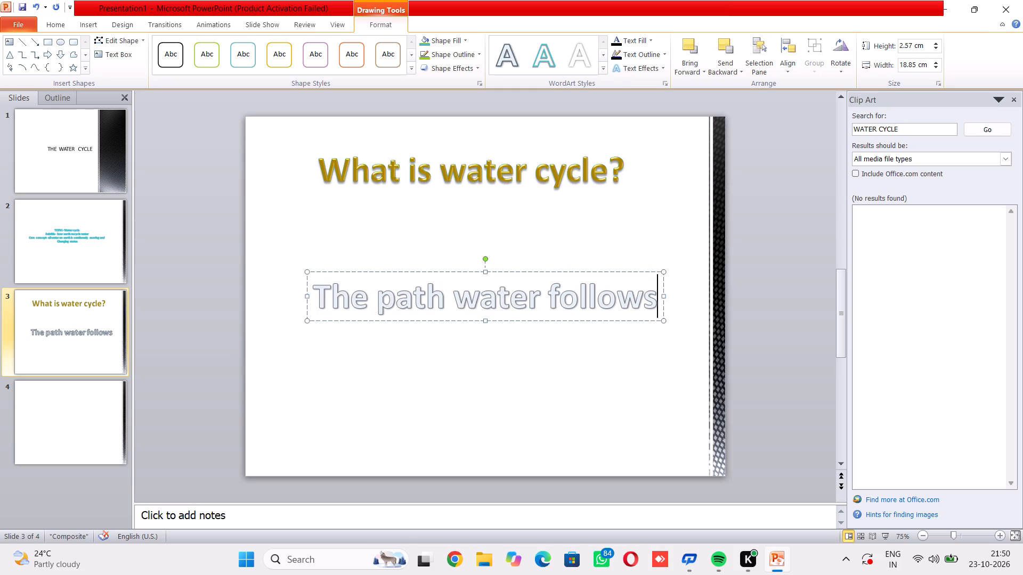
key(space)
text(as it)
key(space)
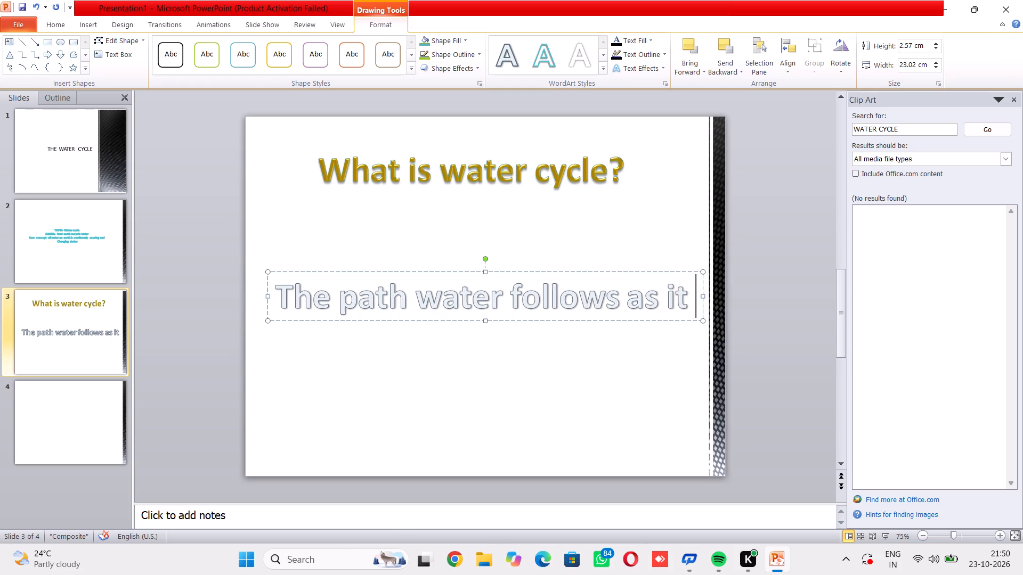
text(cycle between)
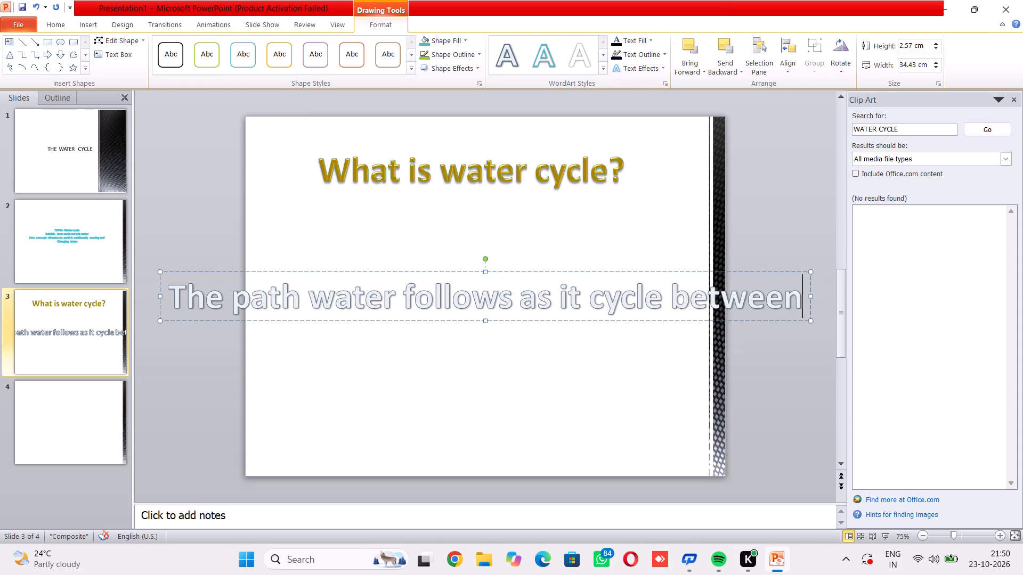
key(space)
text(th)
key(e)
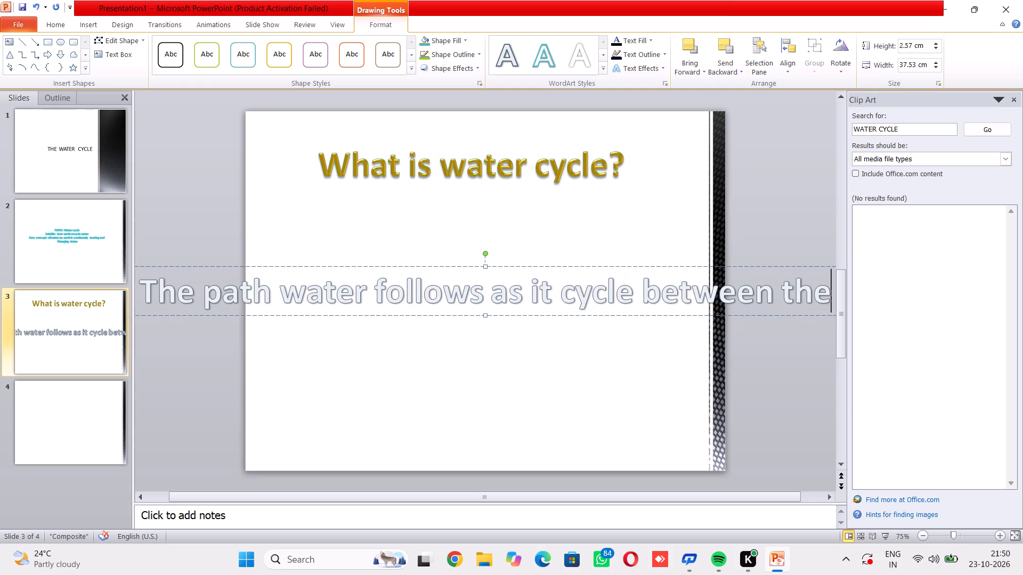
key(space)
text(eart)
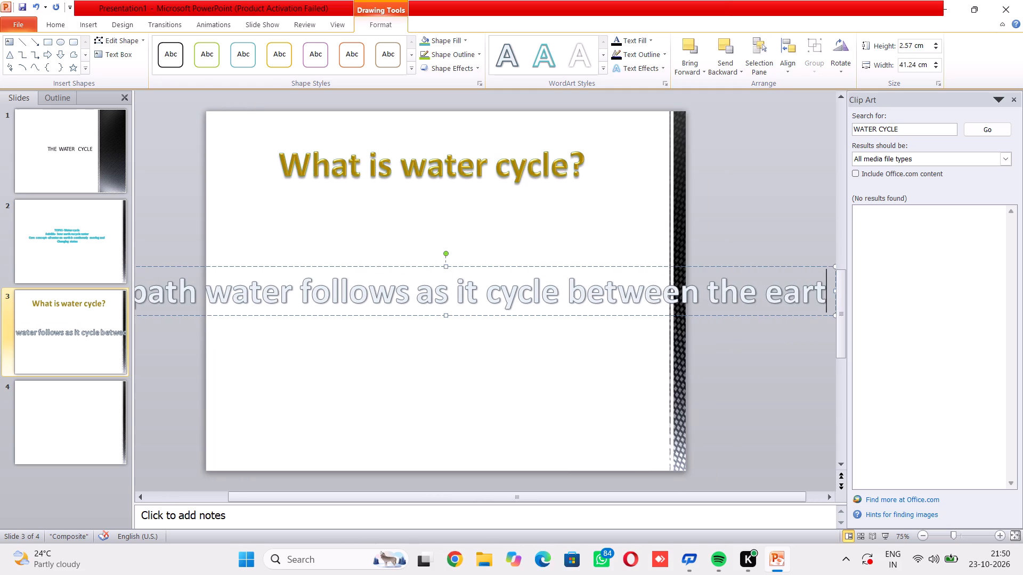
key(h)
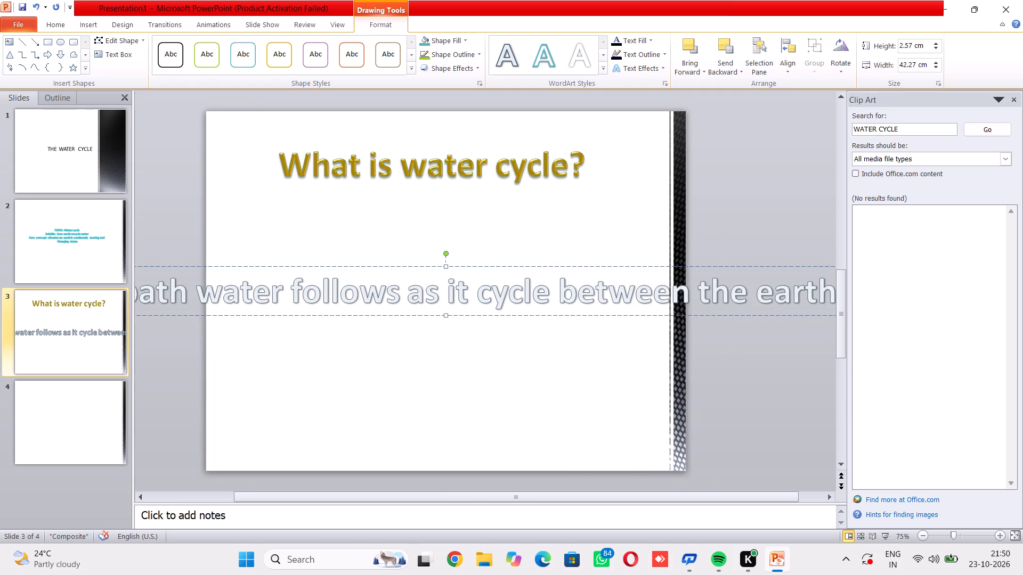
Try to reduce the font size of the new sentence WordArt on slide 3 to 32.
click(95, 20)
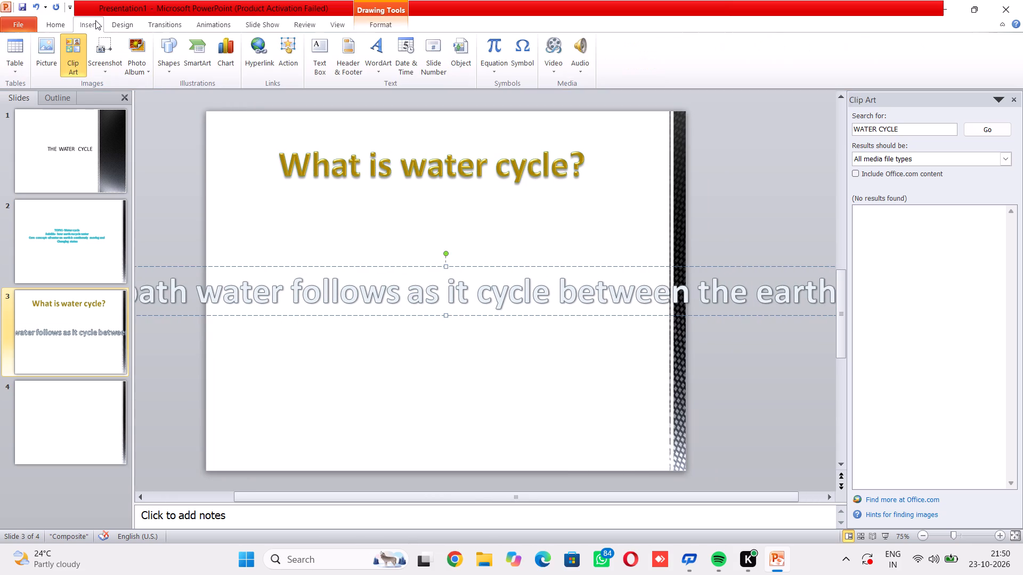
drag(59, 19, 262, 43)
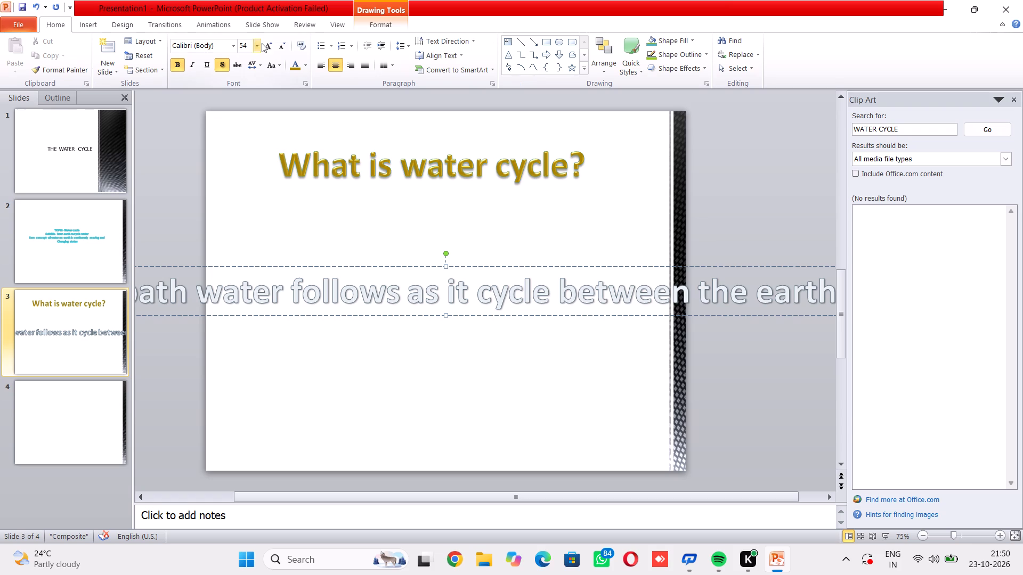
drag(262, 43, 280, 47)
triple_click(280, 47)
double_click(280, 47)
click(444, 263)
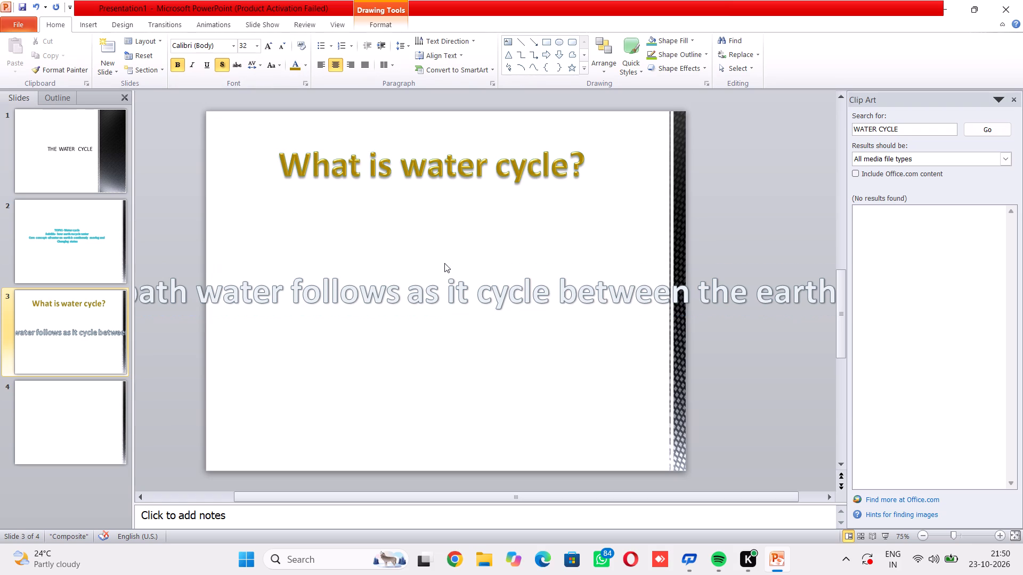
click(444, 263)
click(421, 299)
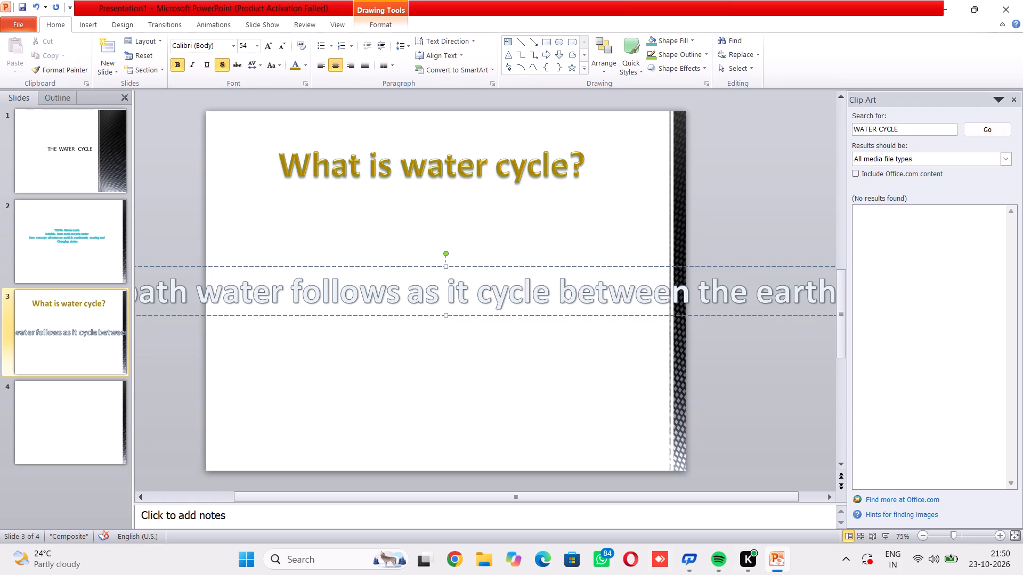
Reduce the font size of the whole sentence WordArt below the heading on slide 3 to 18.
ctrl+scroll(421, 299, down, 5)
ctrl+scroll(421, 299, up, 4)
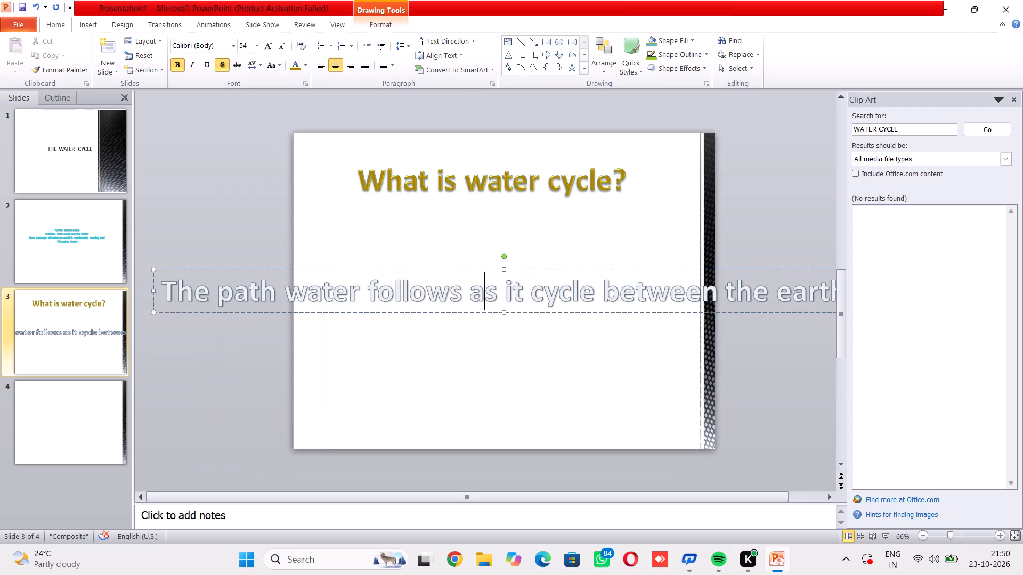
ctrl+scroll(421, 299, down, 2)
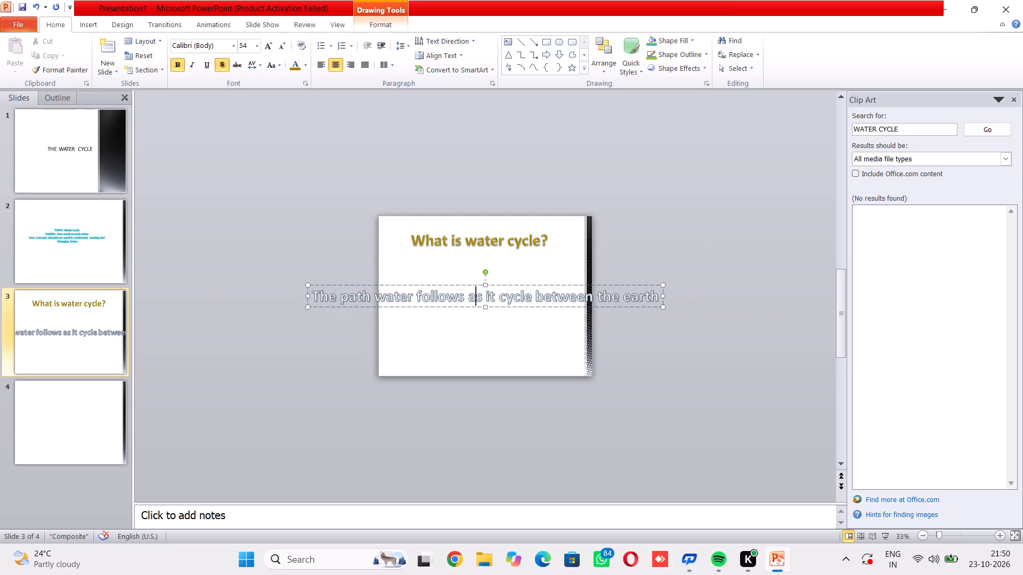
click(316, 293)
click(316, 293)
drag(316, 293, 613, 299)
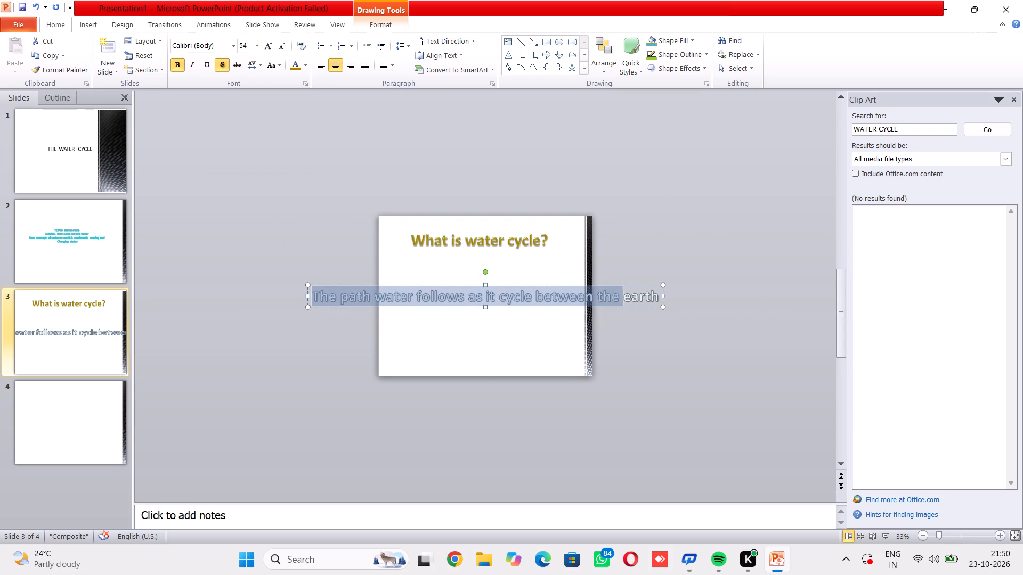
drag(613, 299, 634, 299)
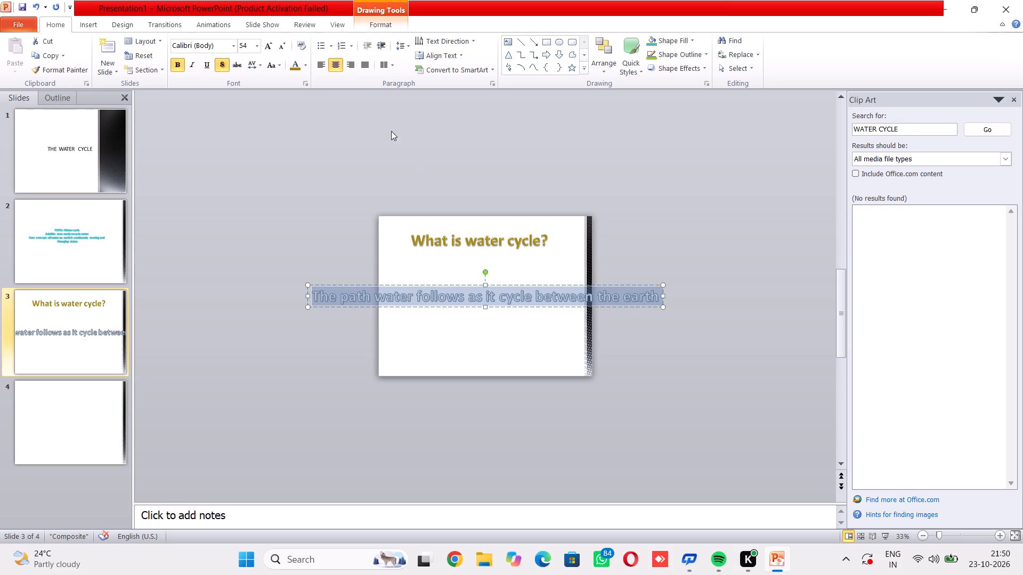
click(283, 42)
double_click(283, 42)
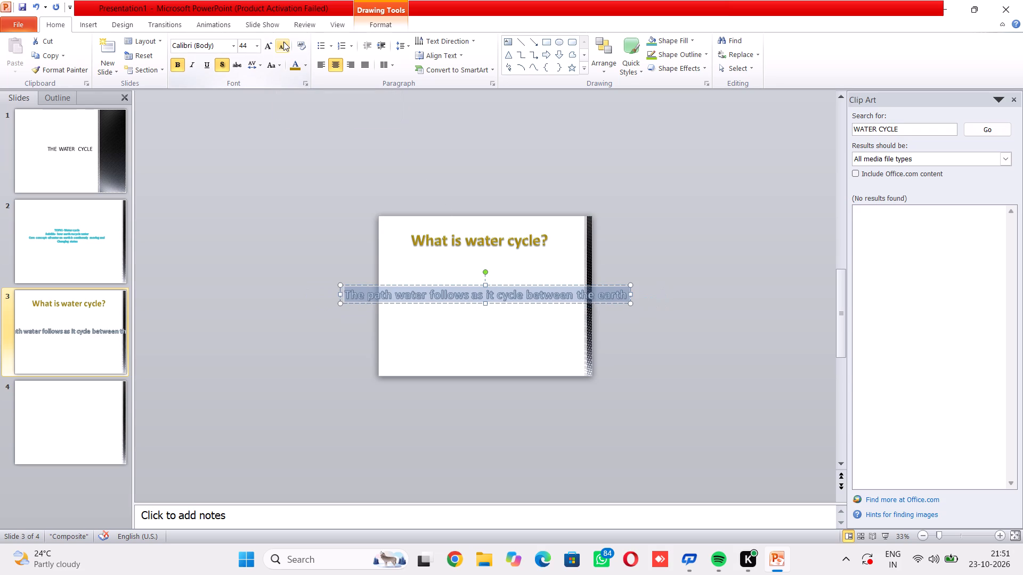
click(283, 42)
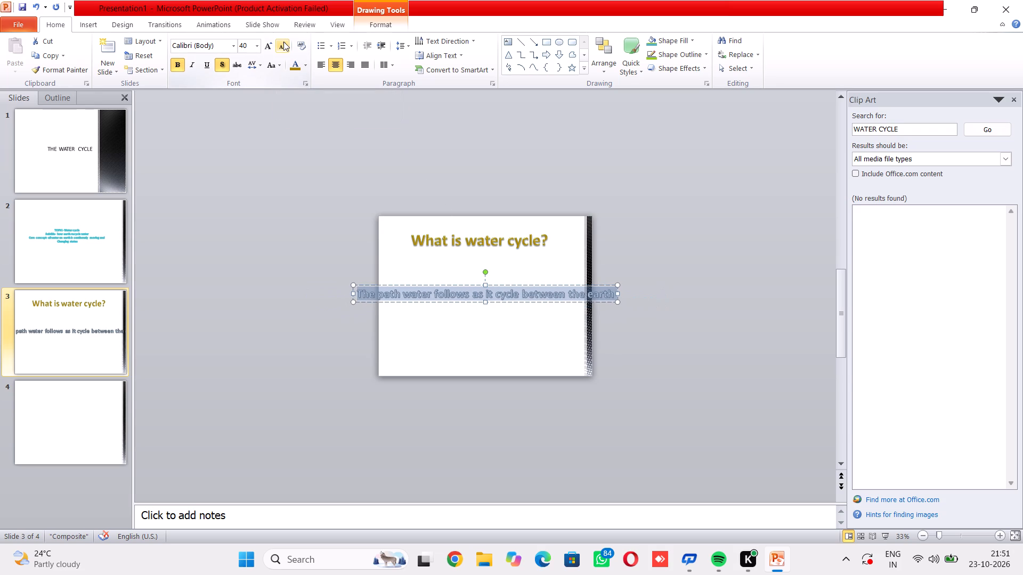
triple_click(283, 42)
click(283, 42)
click(283, 42)
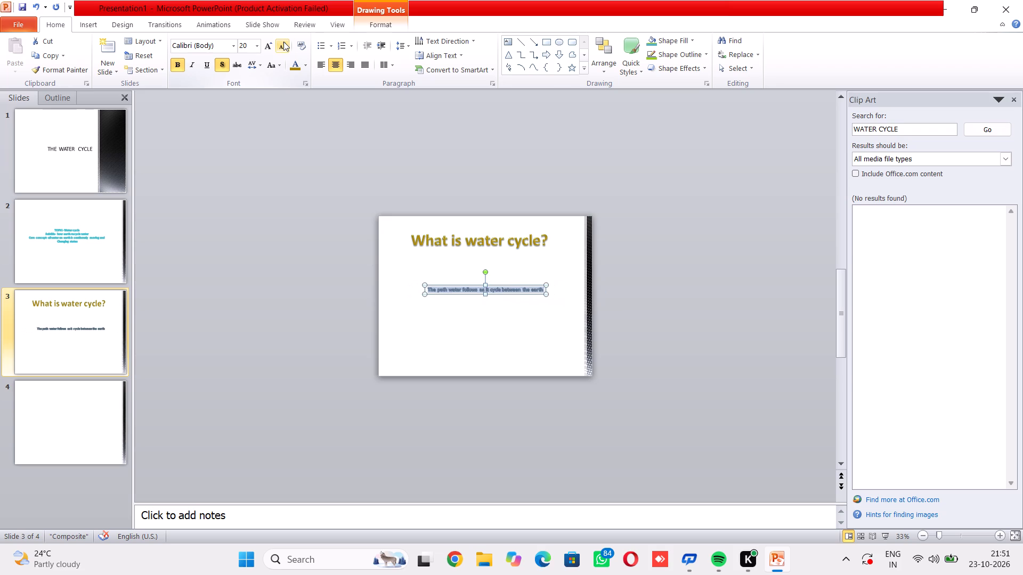
click(389, 254)
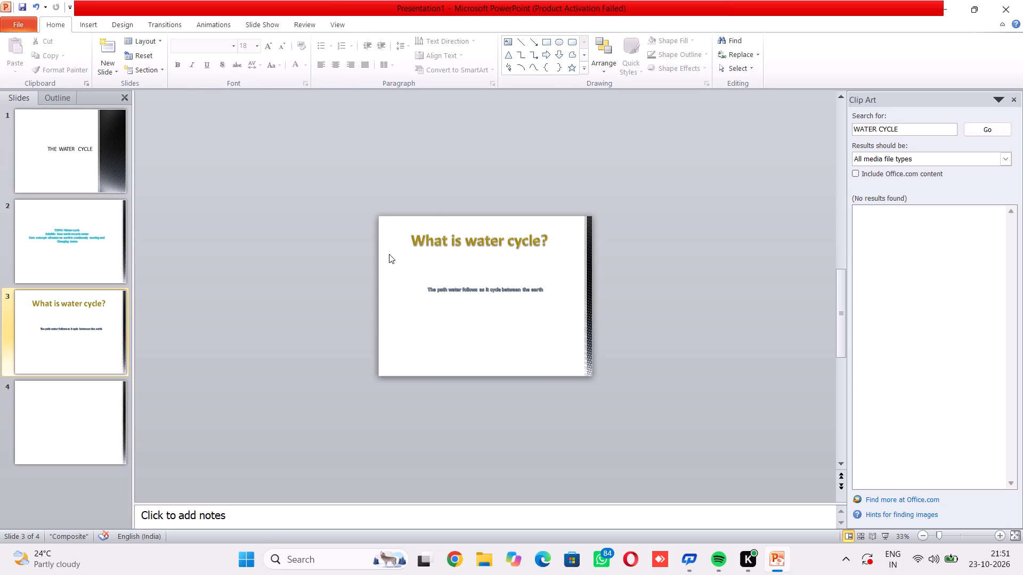
ctrl+scroll(389, 254, up, 3)
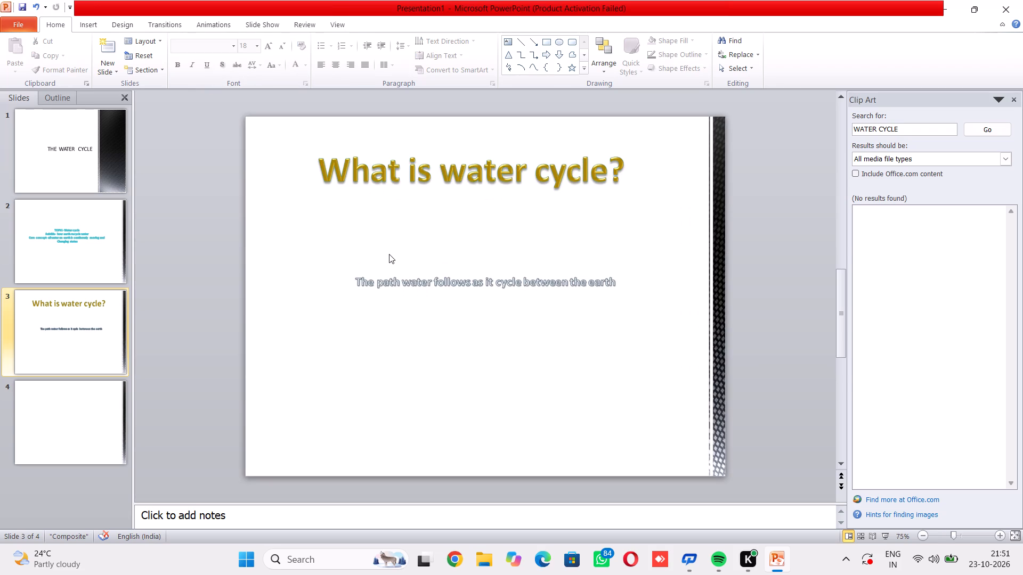
Move the sentence WordArt on slide 3 up and slightly left, just beneath the What is water cycle? heading.
ctrl+scroll(389, 254, up, 1)
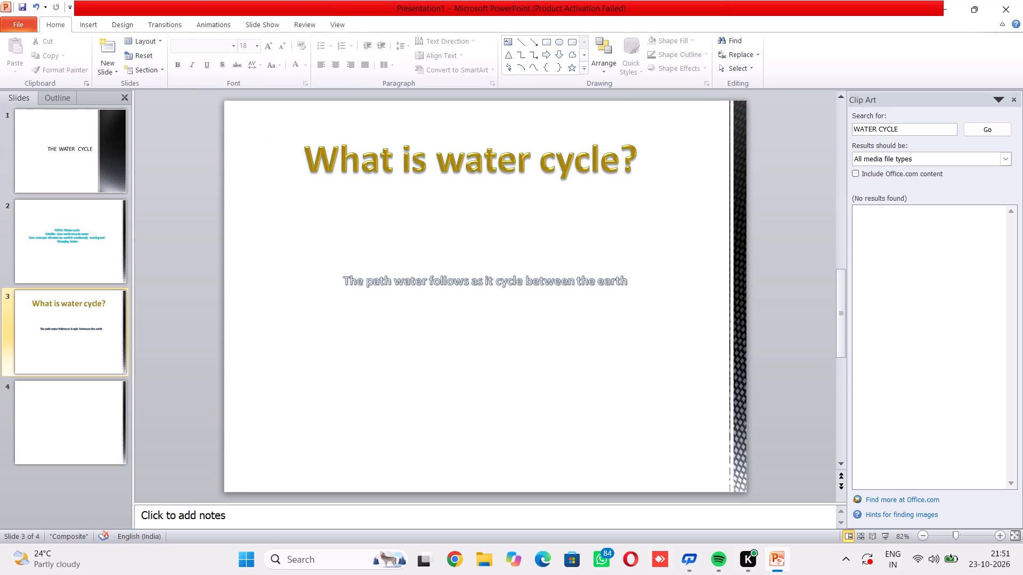
drag(431, 289, 395, 232)
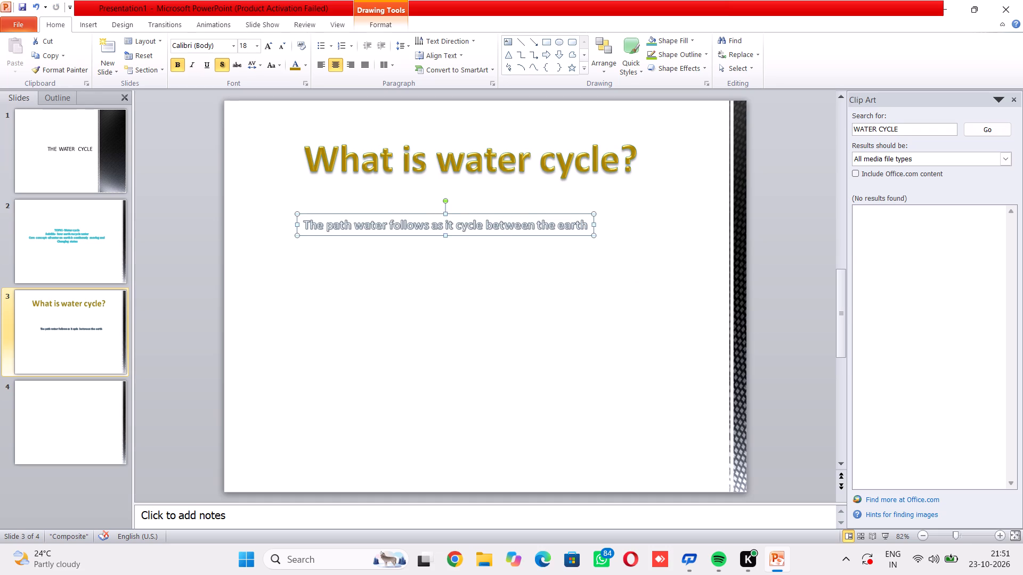
Append "and atmosphere" to the end of the sentence WordArt below the heading on slide 3.
click(587, 225)
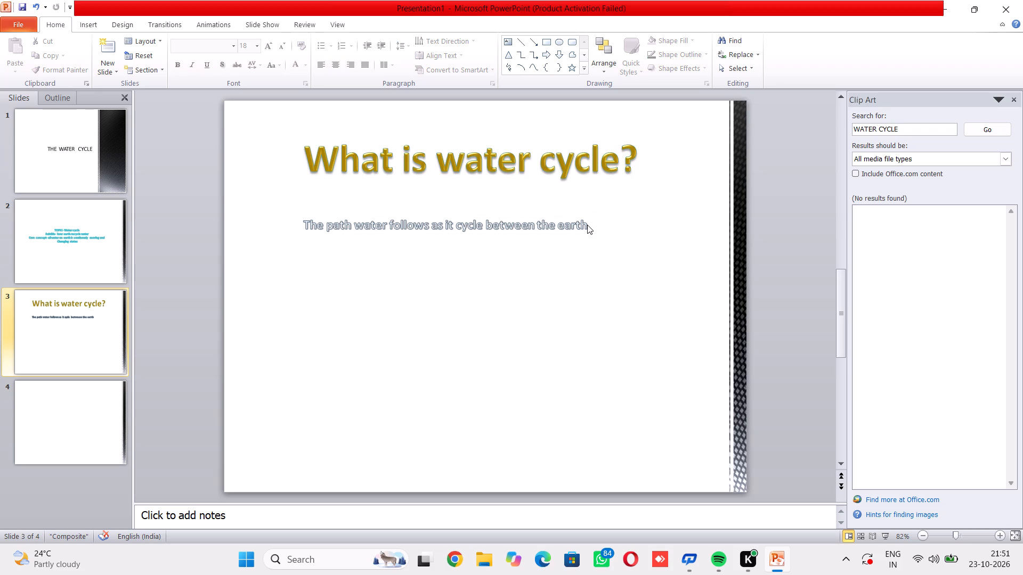
click(587, 225)
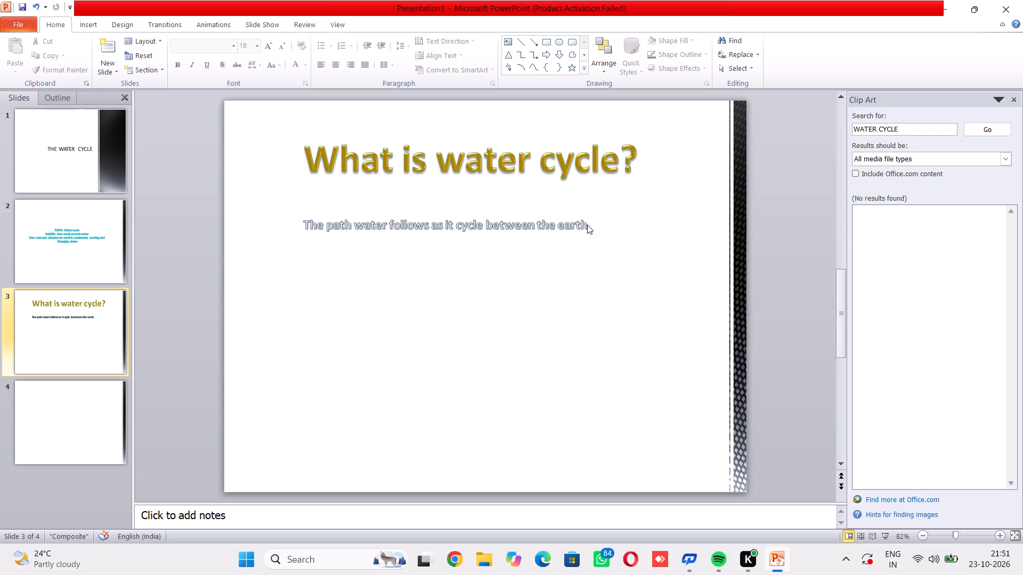
click(587, 225)
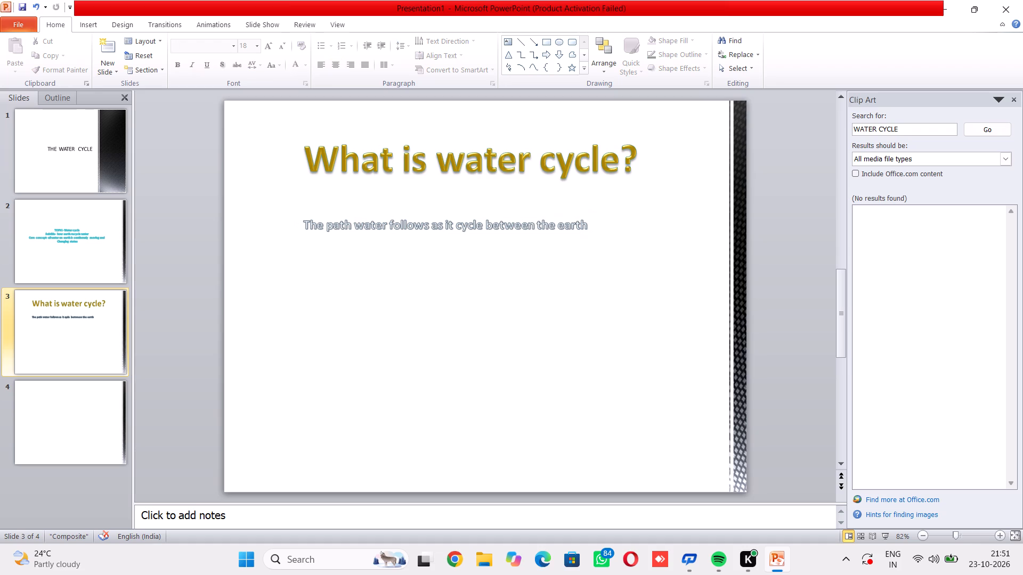
click(534, 232)
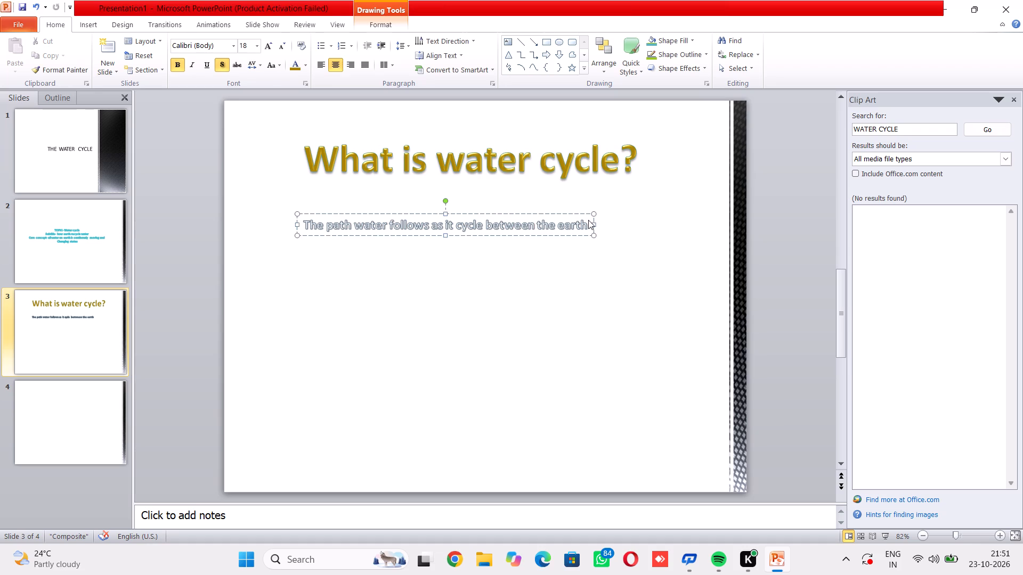
click(591, 225)
key(Right)
key(Right)
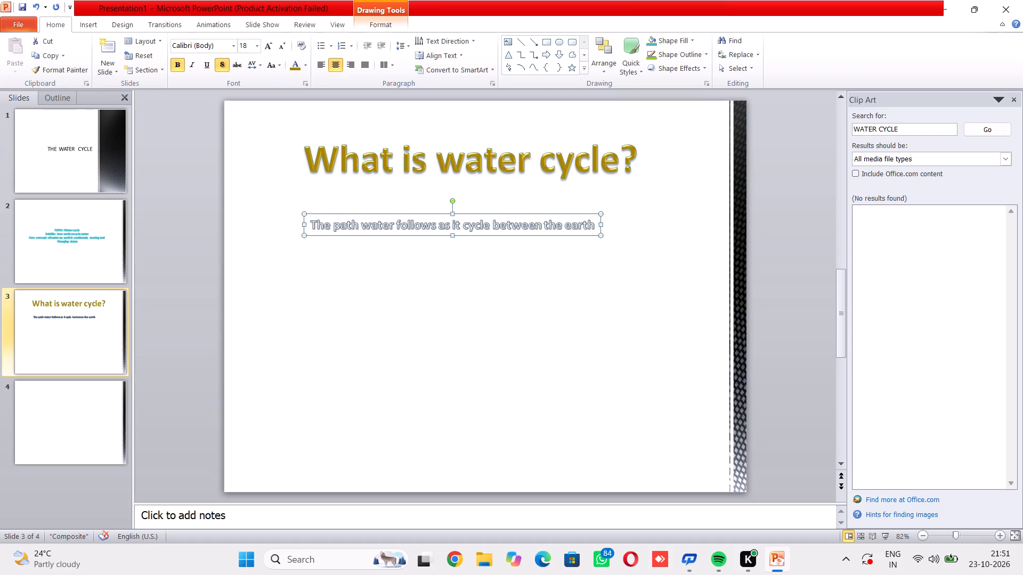
key(Right)
right_click(591, 225)
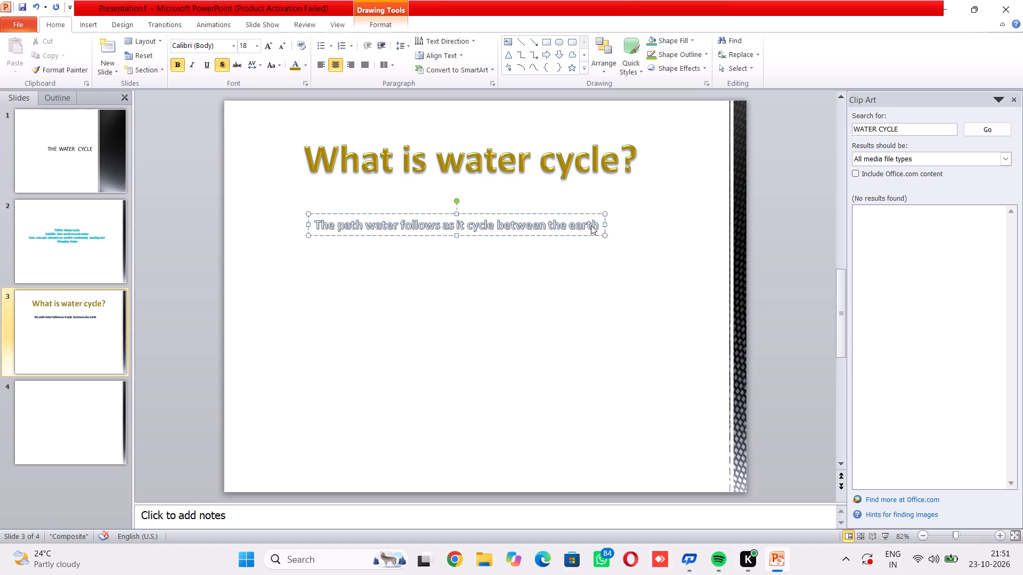
key(Right)
double_click(520, 264)
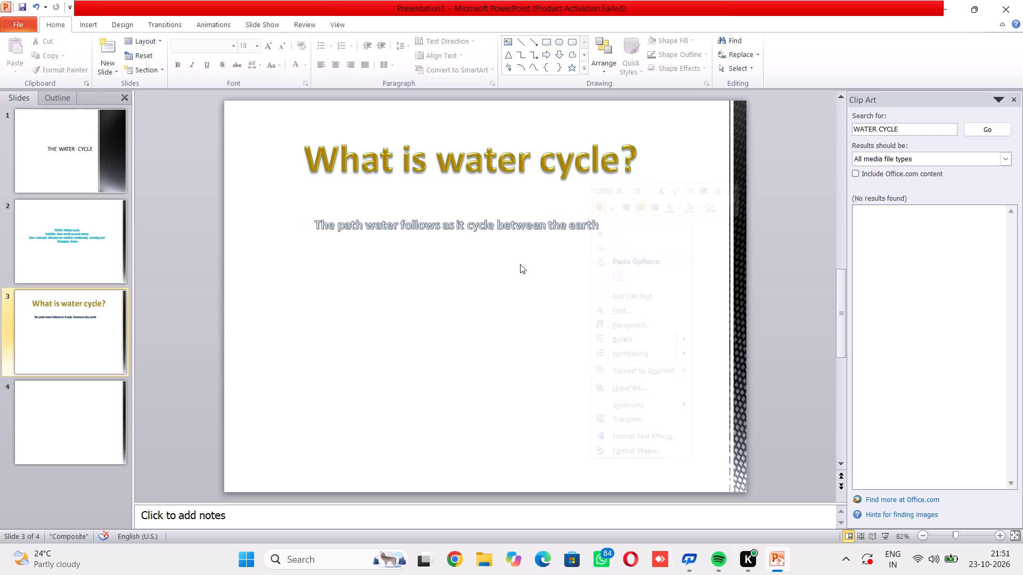
click(520, 264)
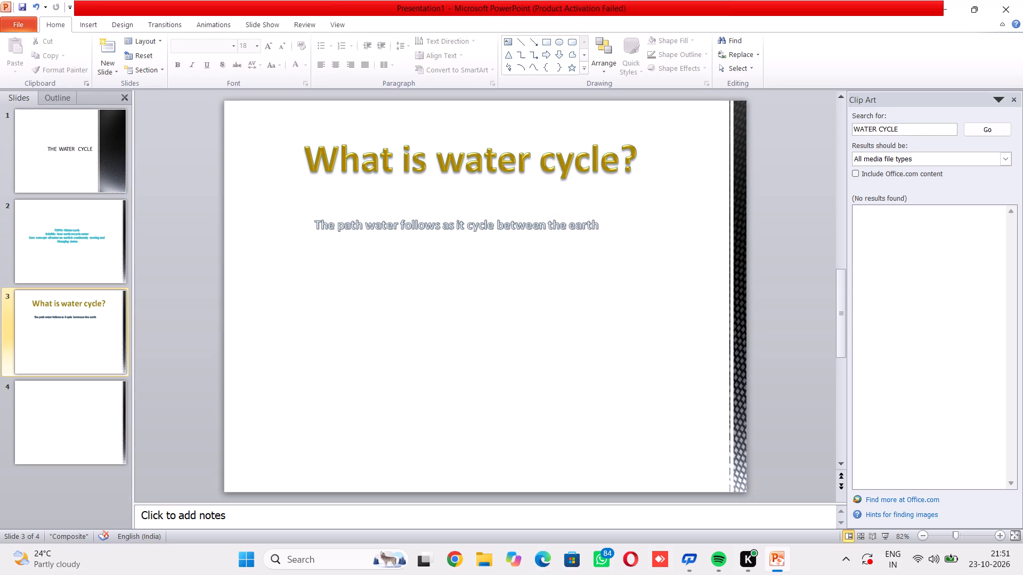
click(591, 225)
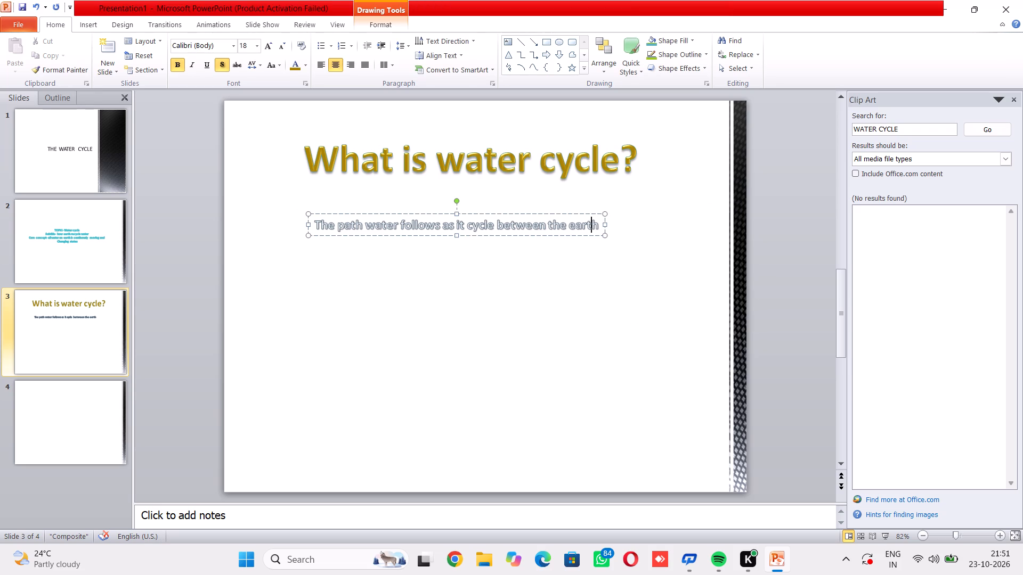
key(Right)
key(space)
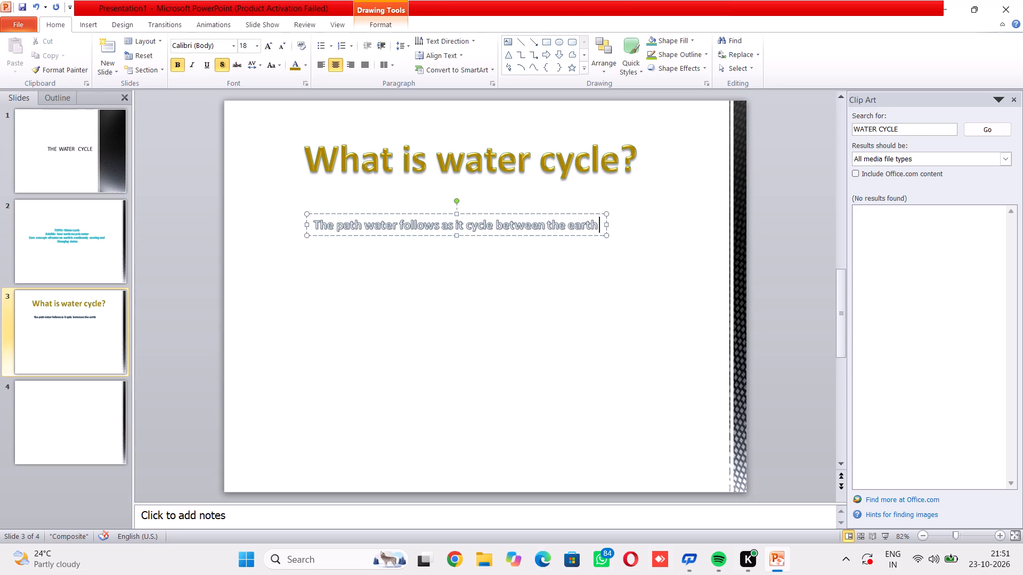
text(and atmosphere)
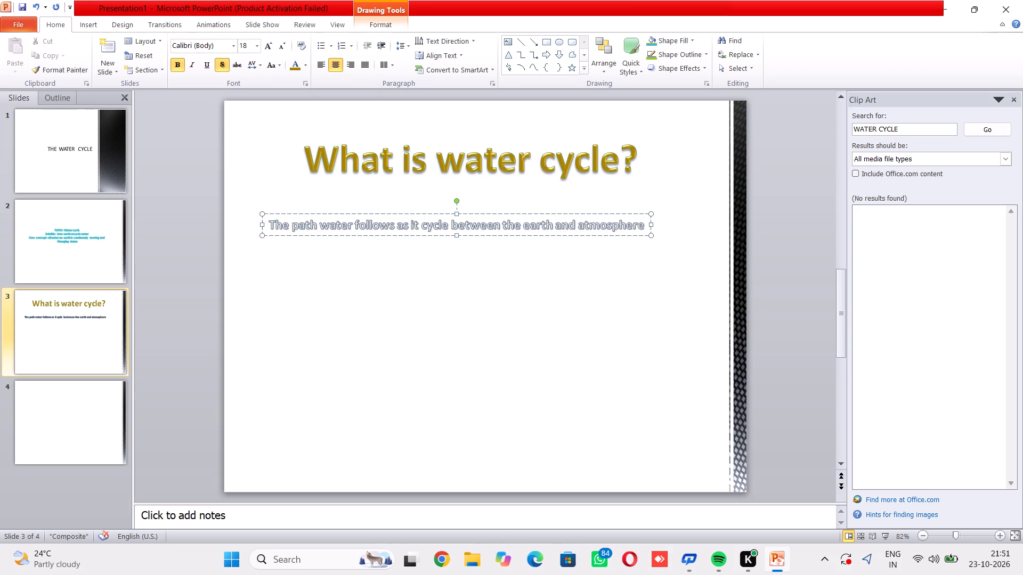
key(Right)
key(Right)
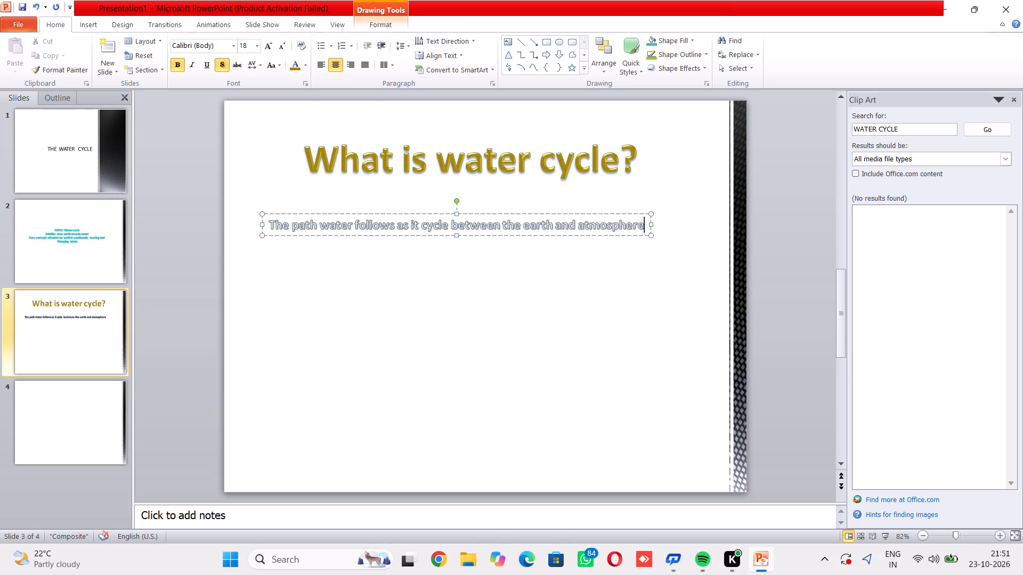
Shift the lengthened sentence WordArt slightly right and down so it sits more centrally under the slide 3 heading.
click(591, 225)
drag(531, 233, 550, 237)
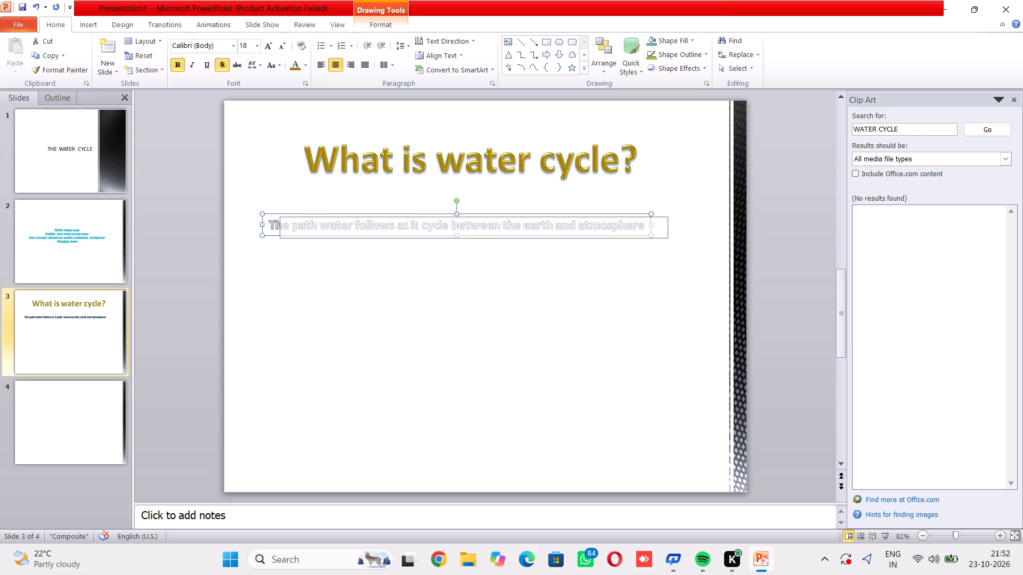
drag(550, 237, 551, 237)
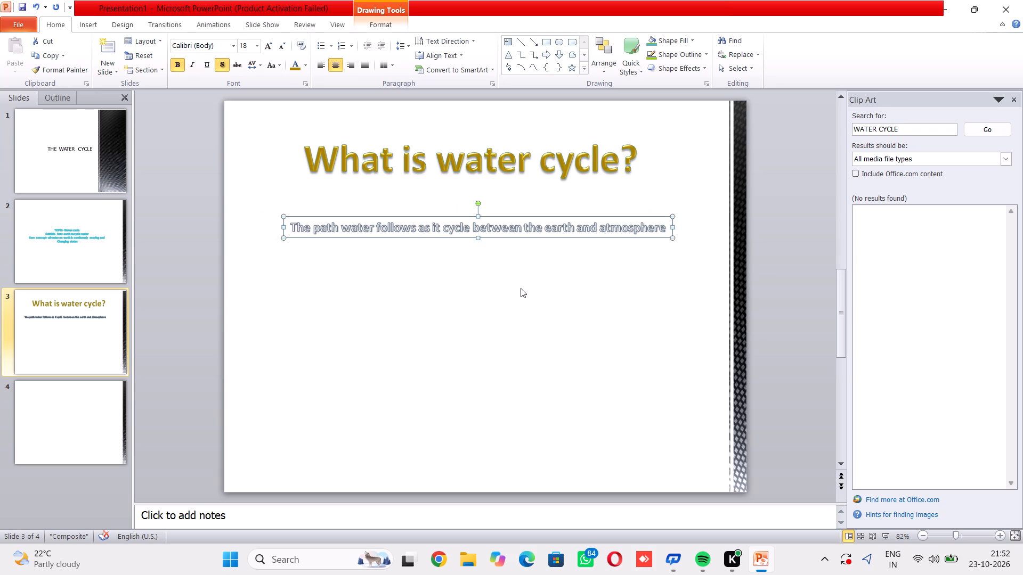
click(521, 288)
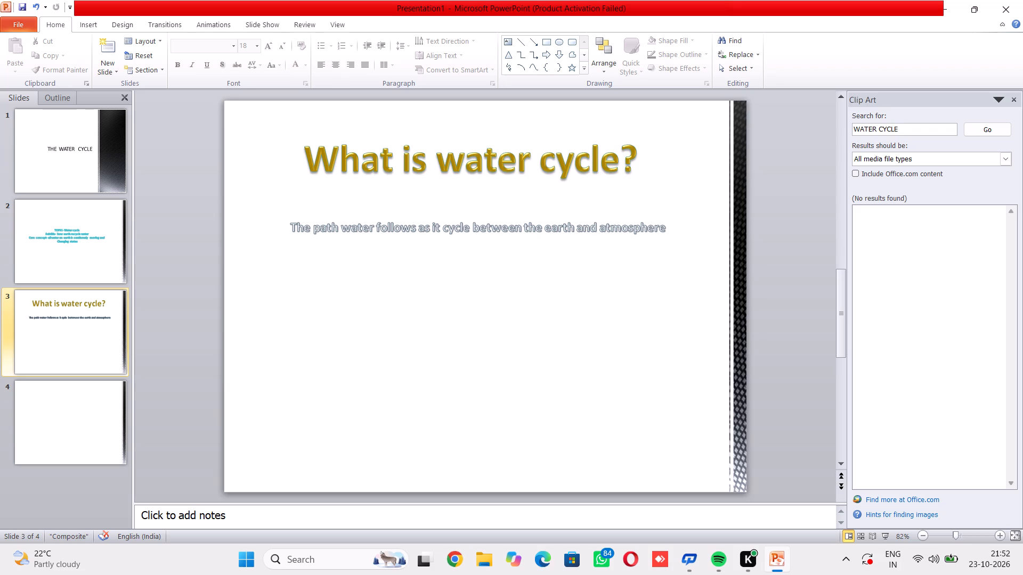
Add a new empty line after the word atmosphere in the sentence WordArt and apply filled round bullets to it.
click(654, 225)
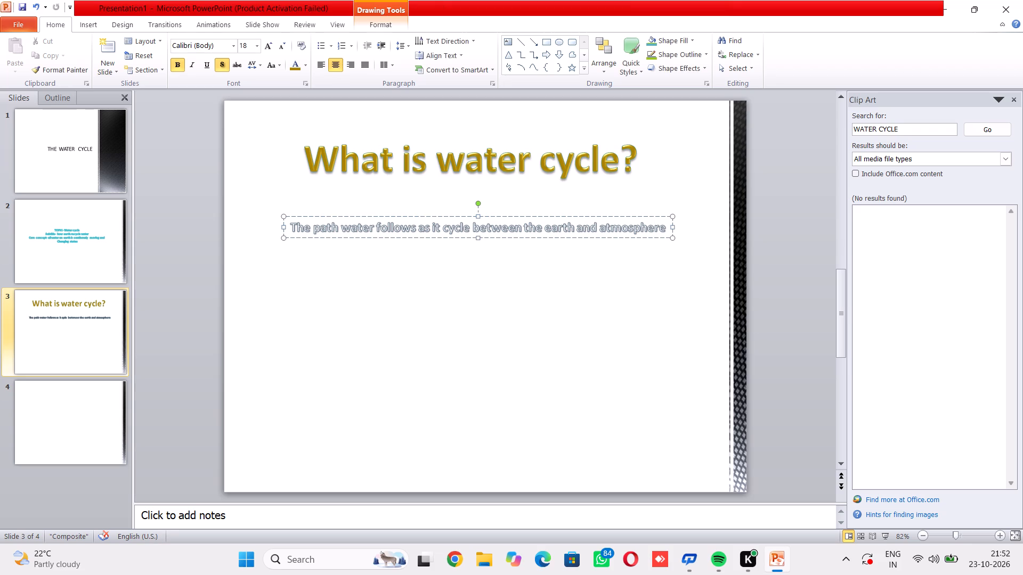
key(Right)
key(Right)
key(Return)
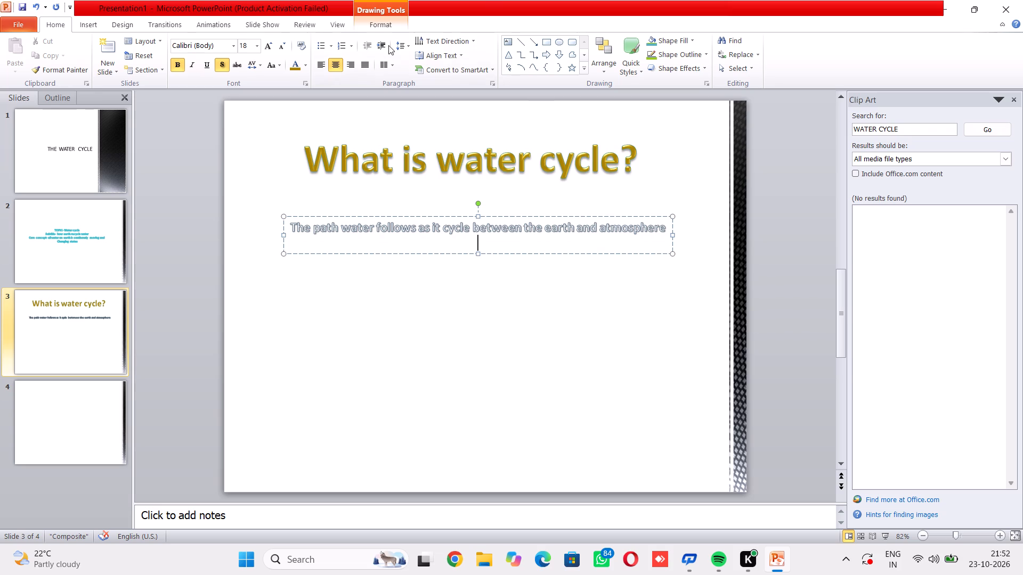
click(402, 44)
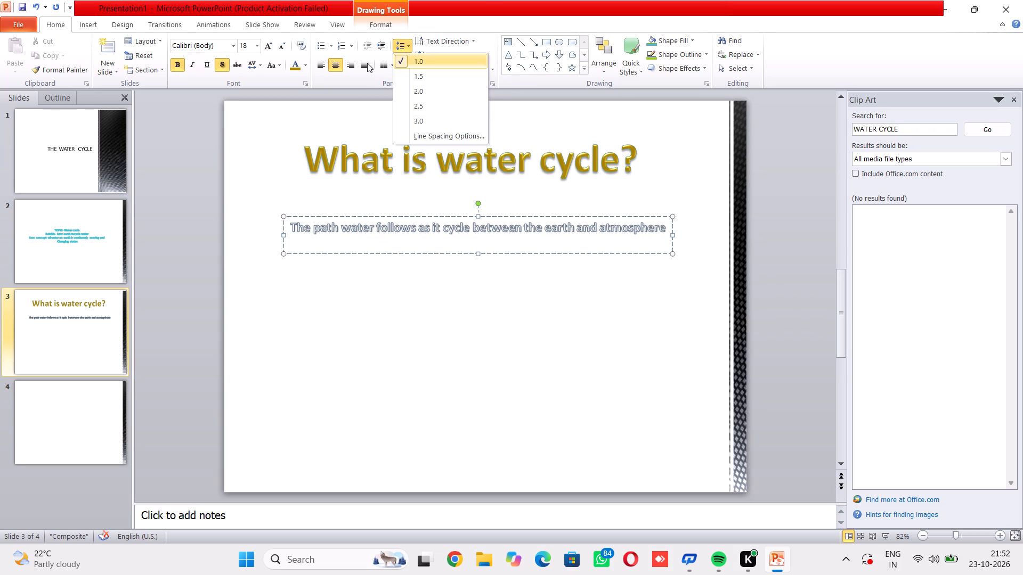
click(361, 77)
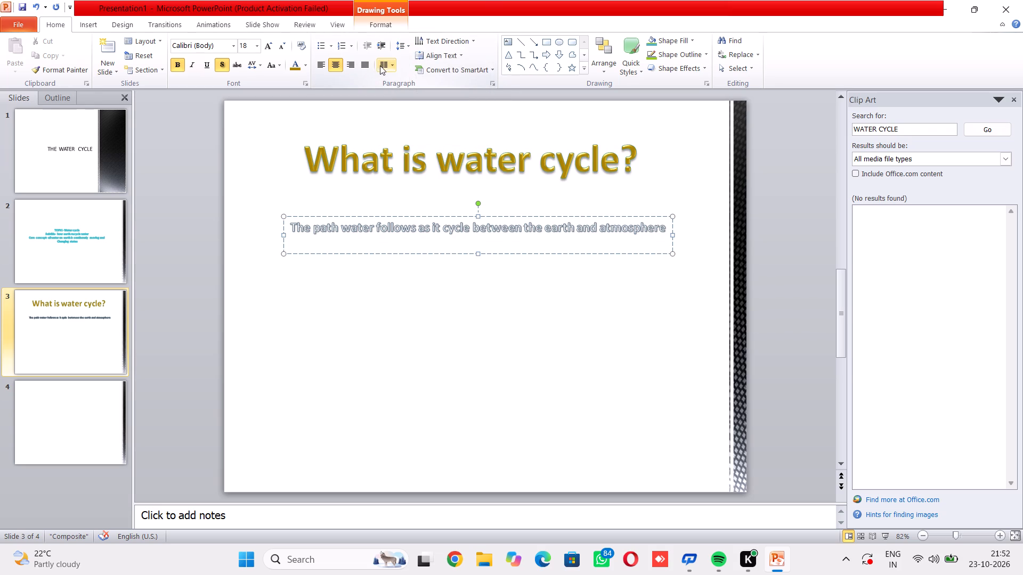
click(353, 48)
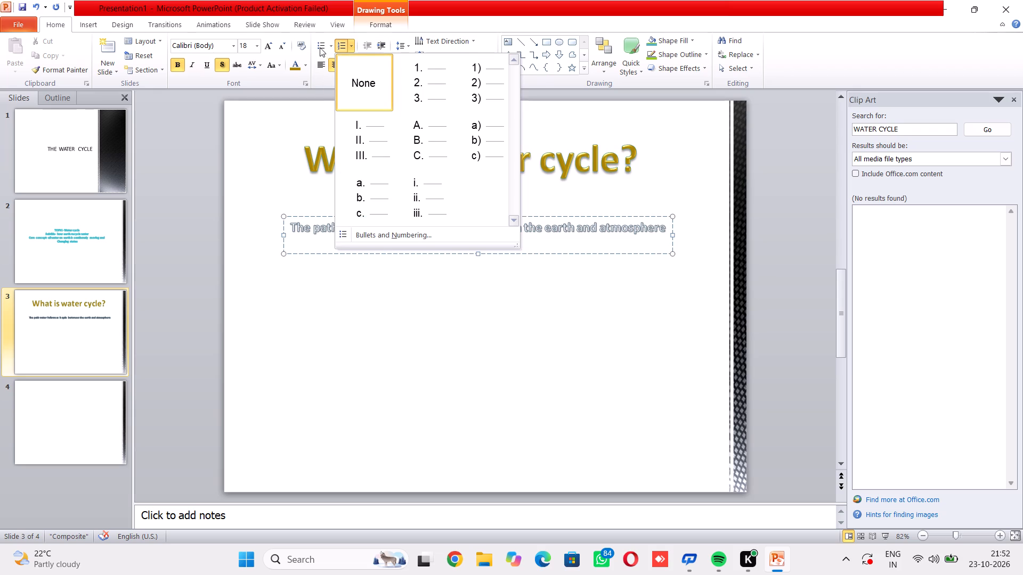
click(327, 42)
click(327, 42)
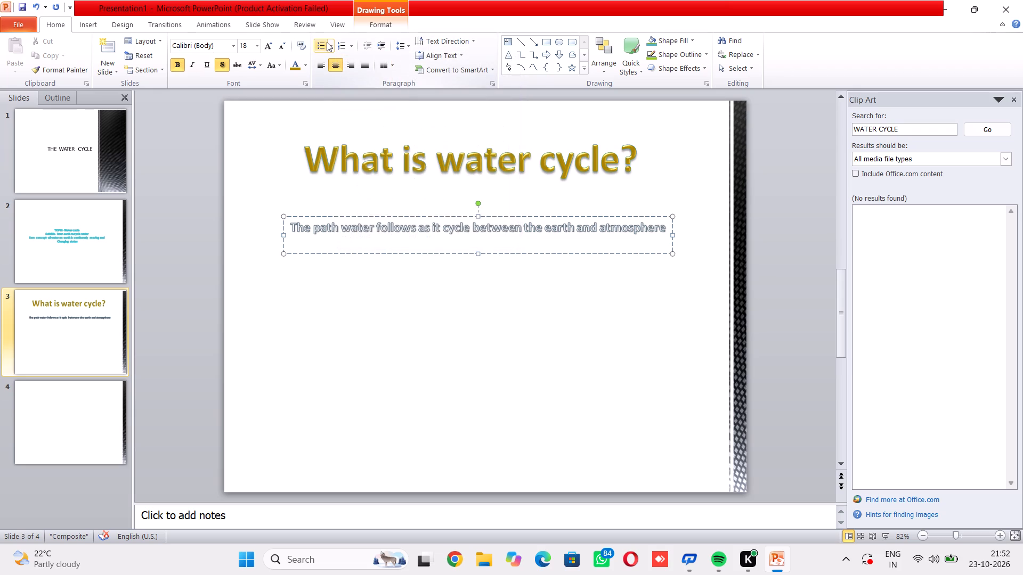
click(330, 42)
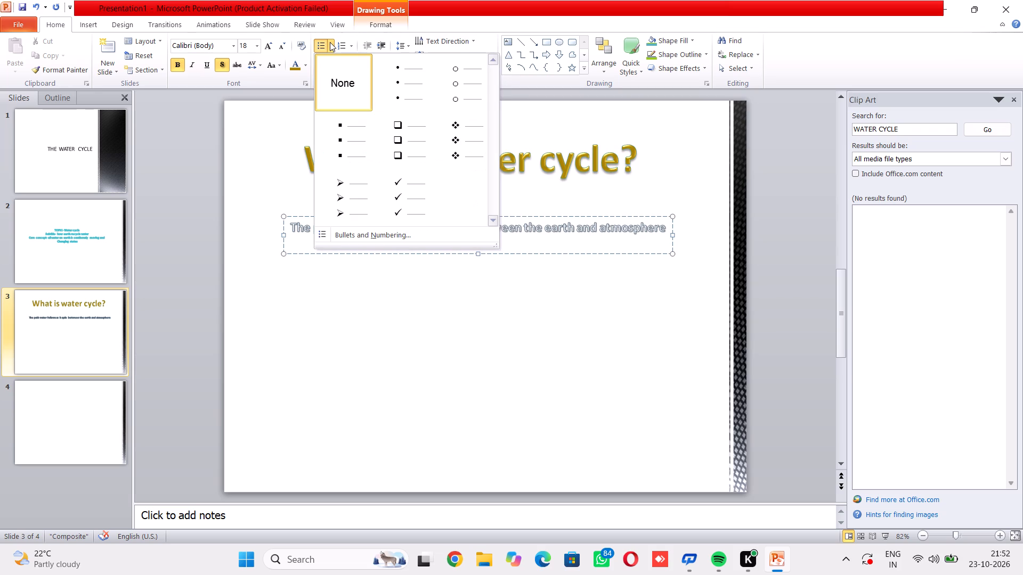
click(404, 79)
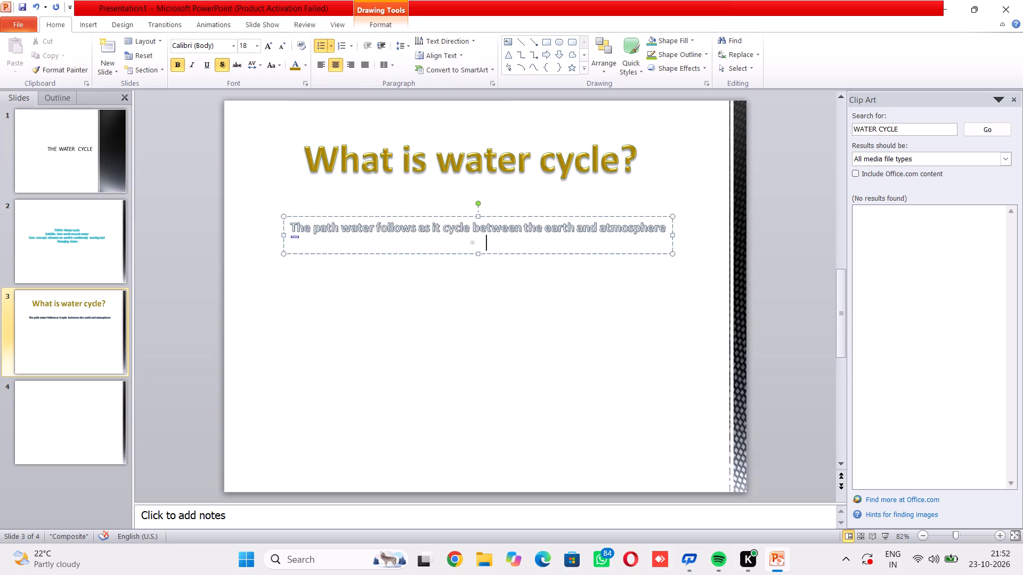
click(287, 231)
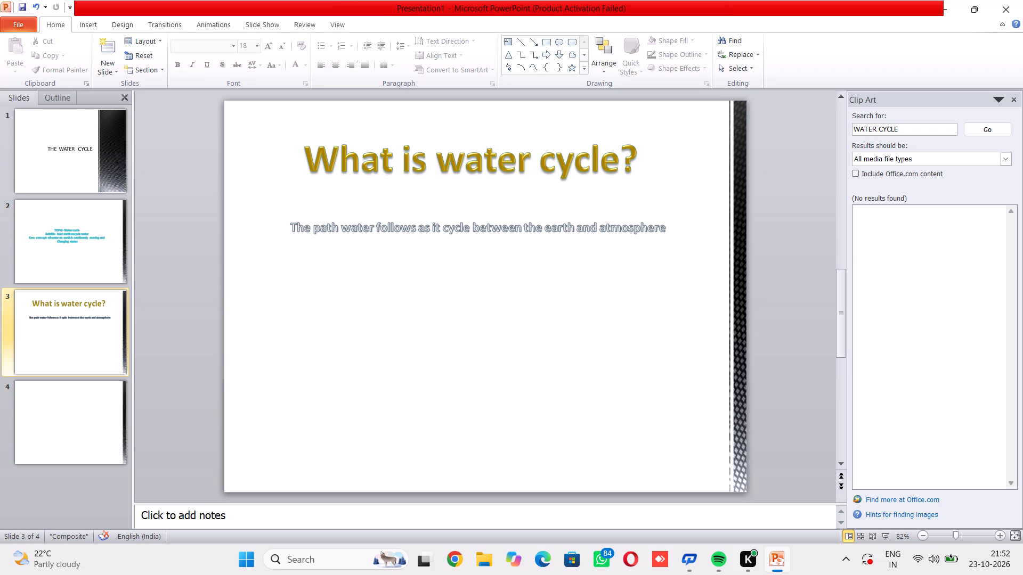
Add a second line to the sentence WordArt on slide 3 reading "Driven by the energy from the sun and gravity".
click(667, 227)
click(667, 227)
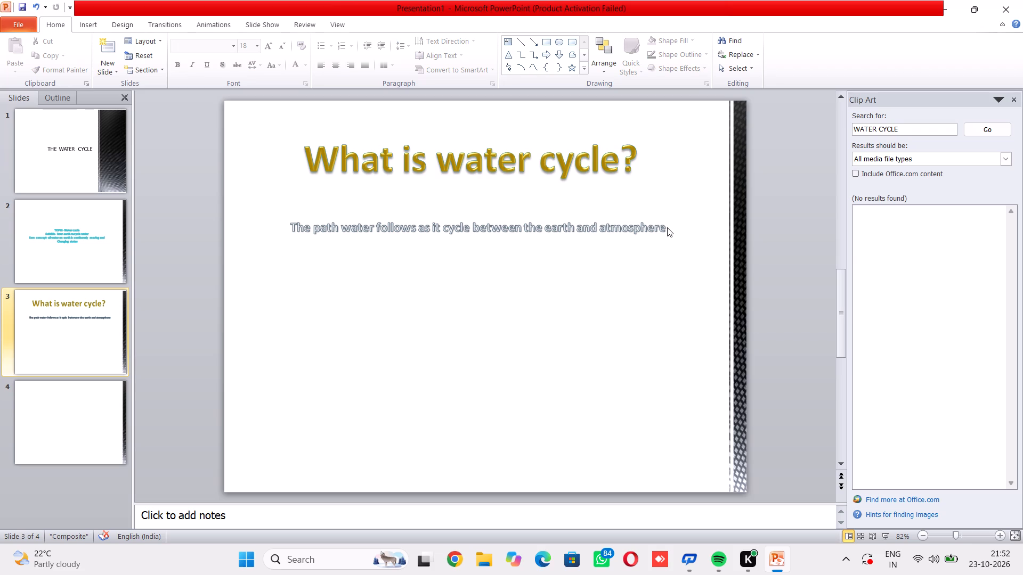
click(655, 225)
key(Right)
key(Right)
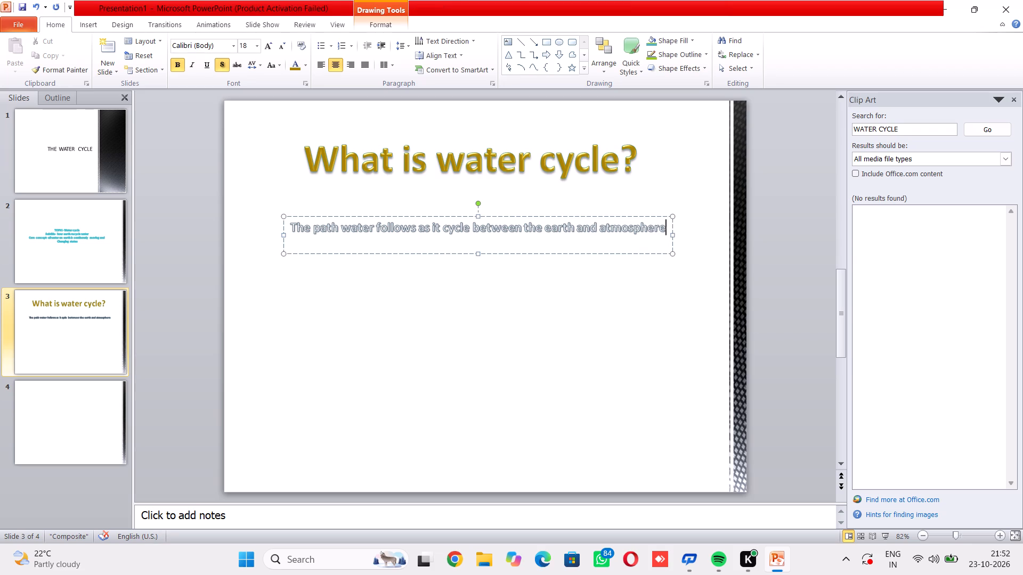
key(Return)
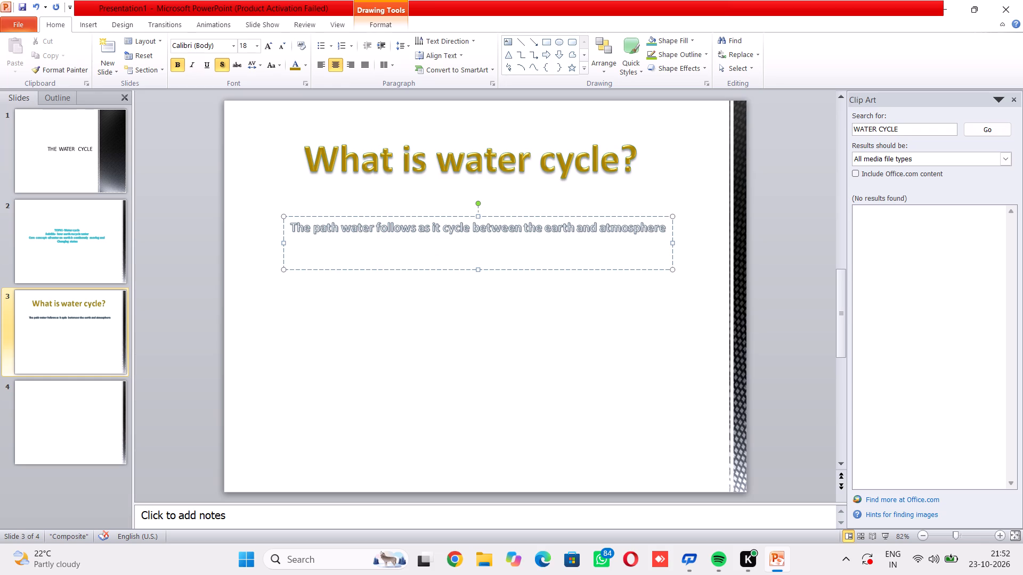
text(driven)
key(space)
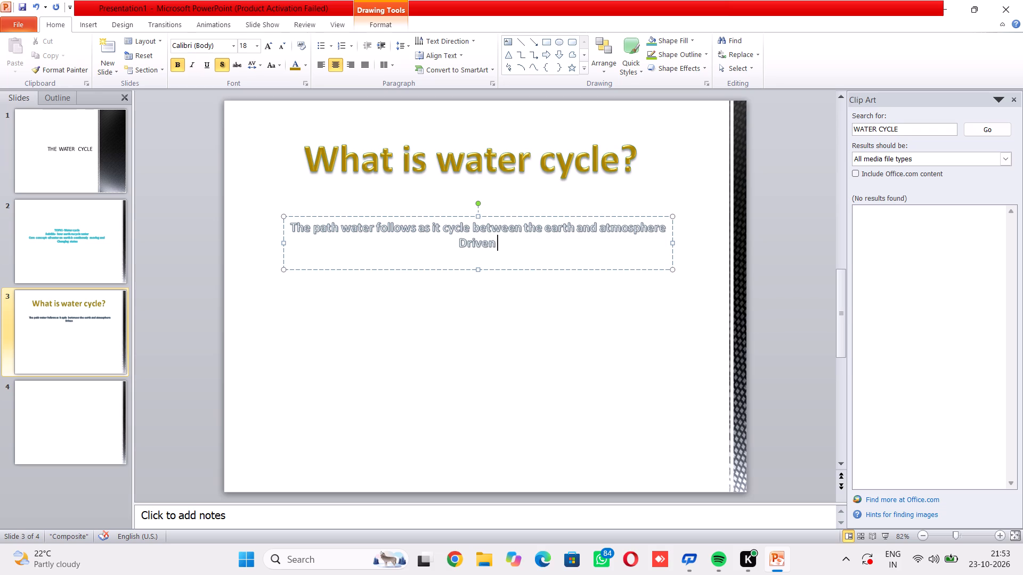
text(by the energy fri)
key(BackSpace)
text(om)
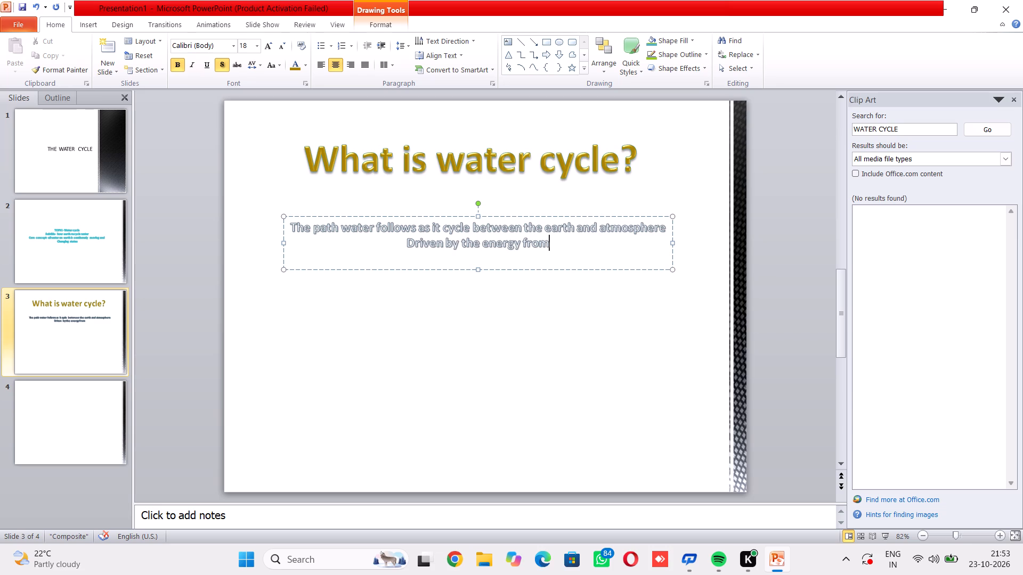
key(space)
text(the sun)
key(space)
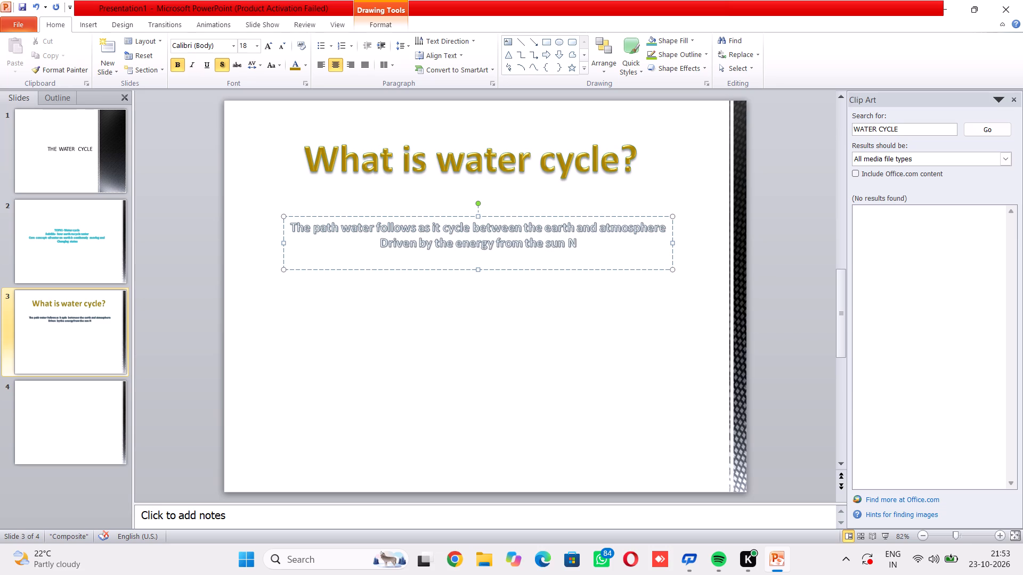
key(BackSpace)
text(and)
key(space)
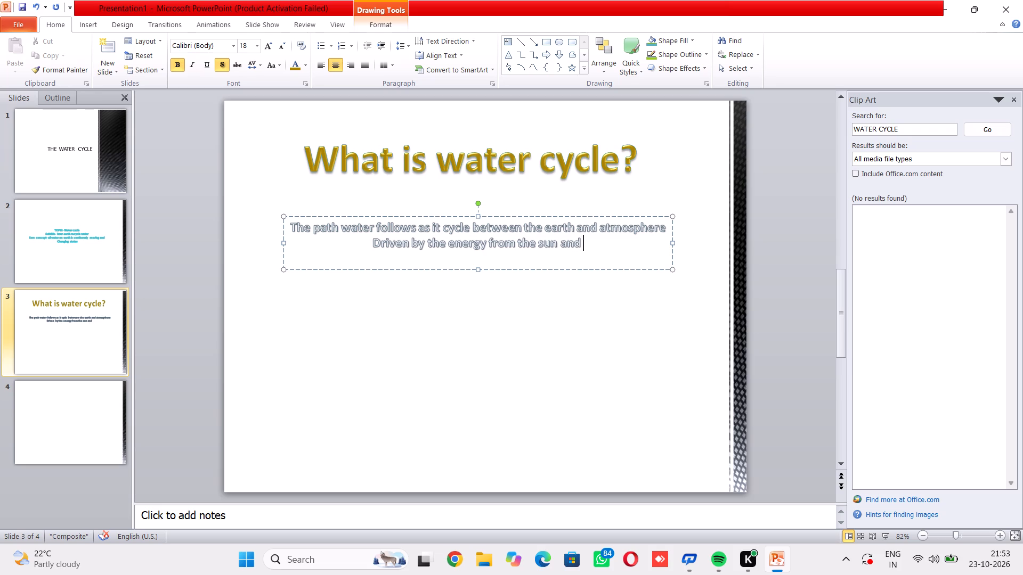
text(gravity)
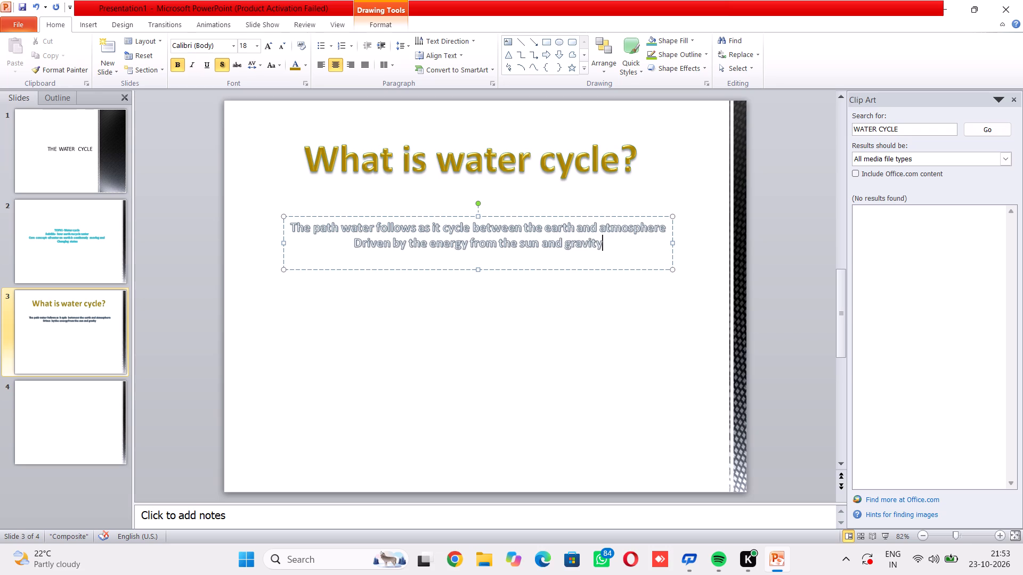
Add a third line to the slide 3 sentence WordArt reading "The total amount of water of water on Earth remain cinstant".
key(Return)
text(the total amount)
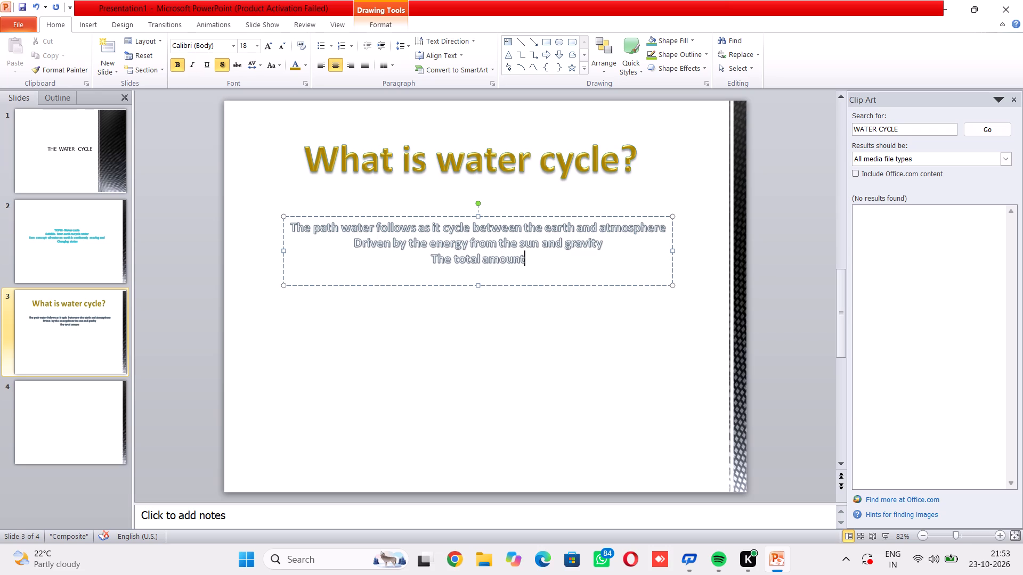
key(space)
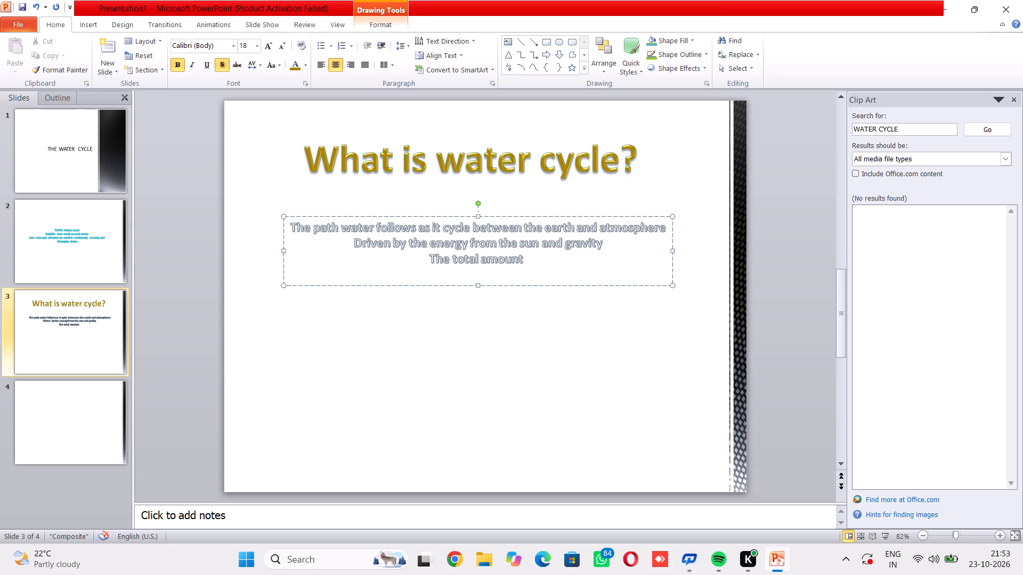
text(of water)
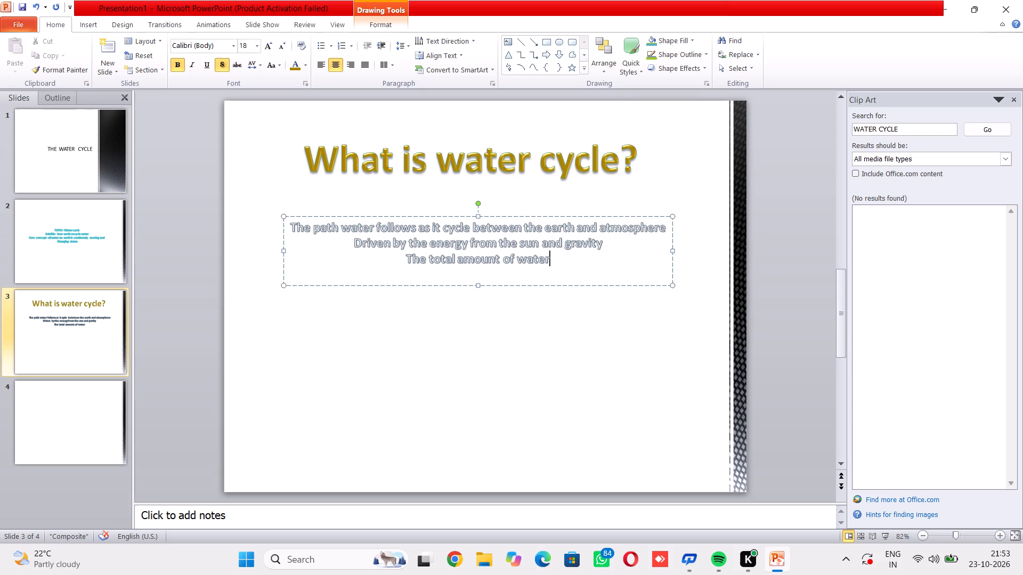
key(space)
text(of water)
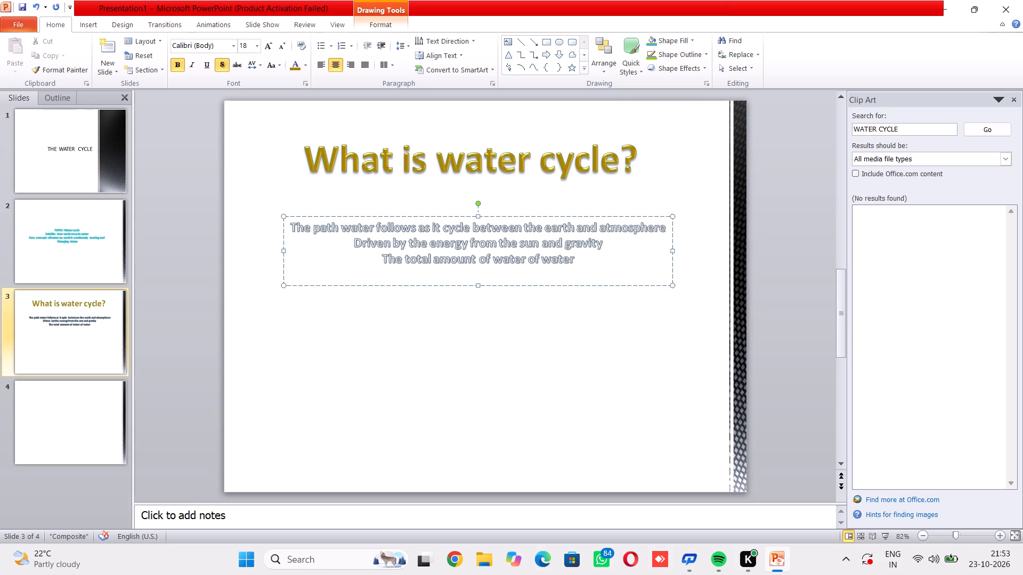
key(space)
text(on)
key(space)
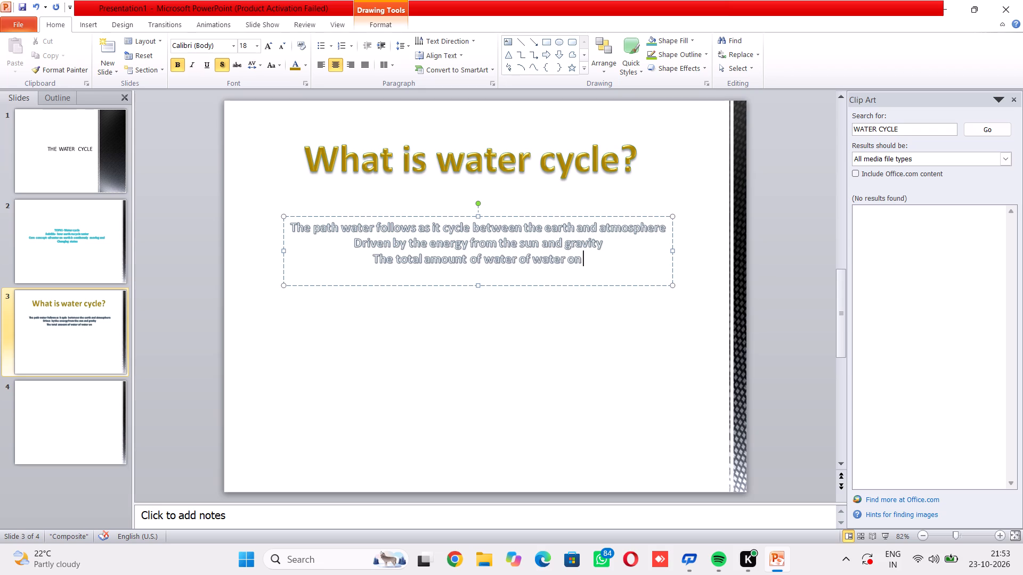
text(Earth)
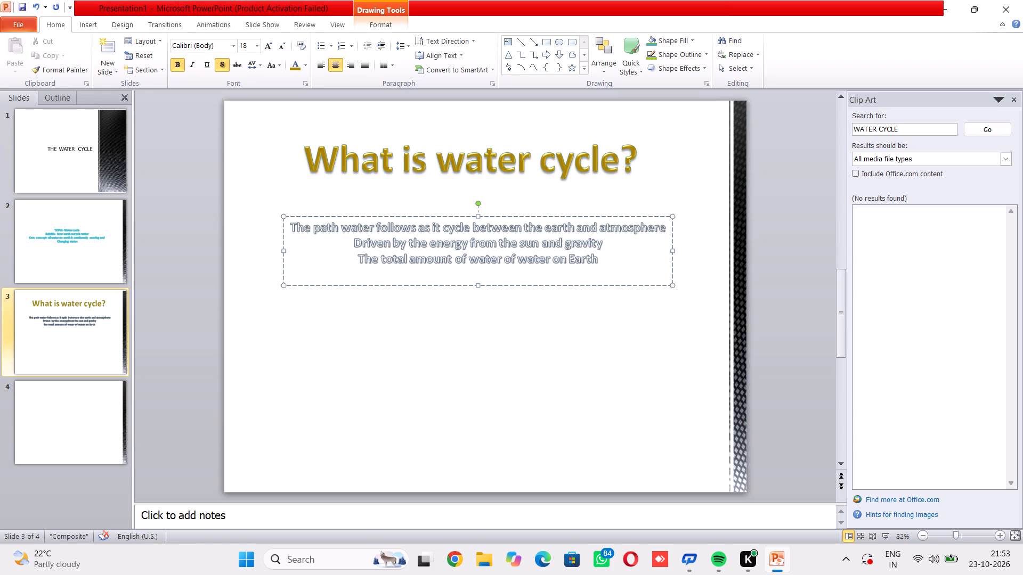
key(space)
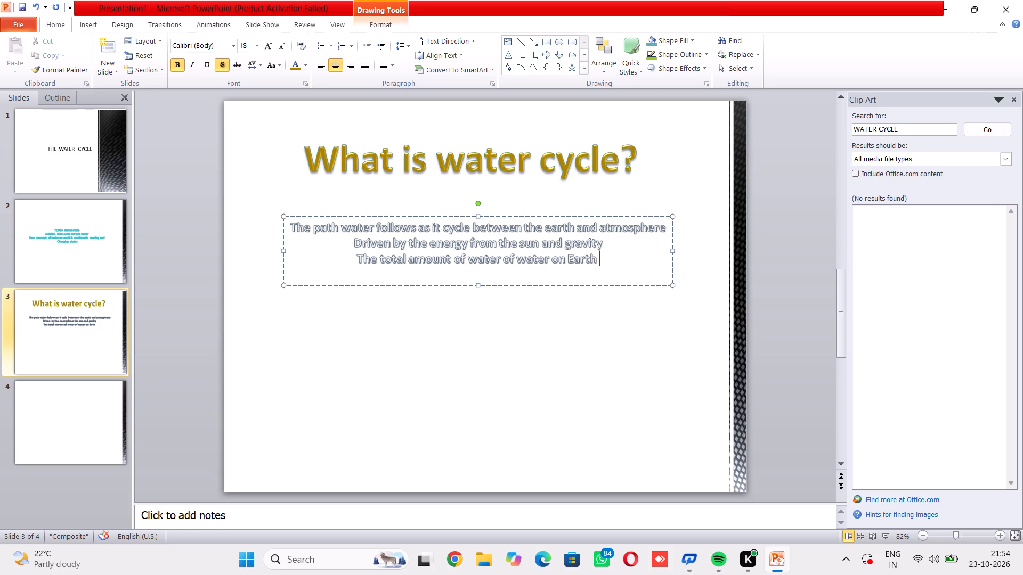
key(space)
text(rea,)
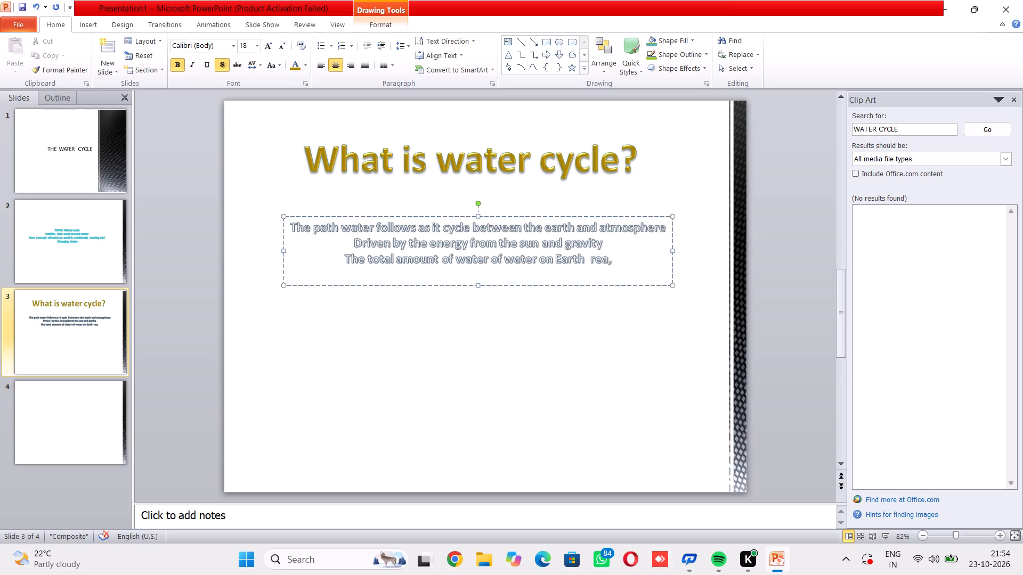
key(BackSpace)
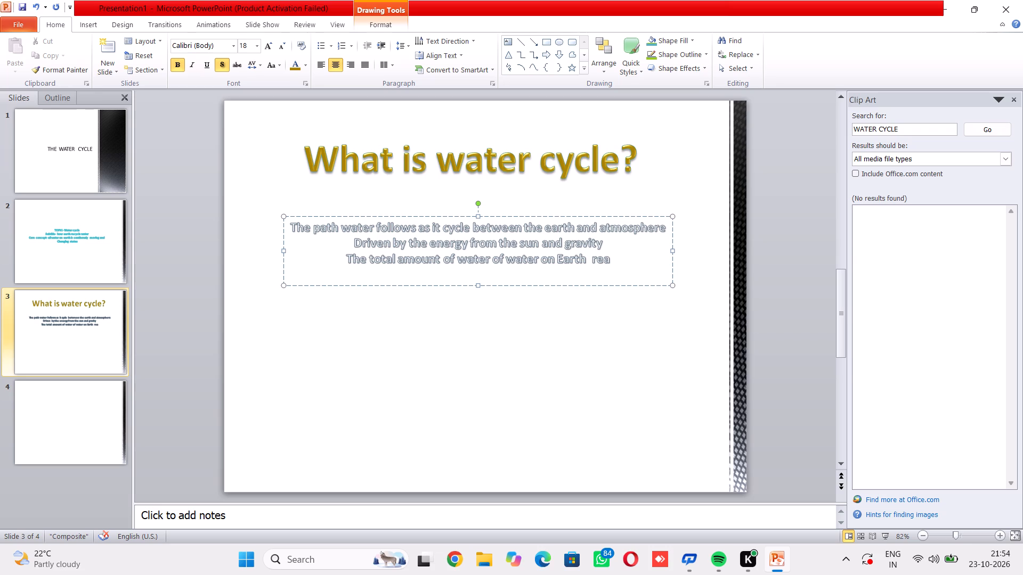
key(BackSpace)
text(main cin)
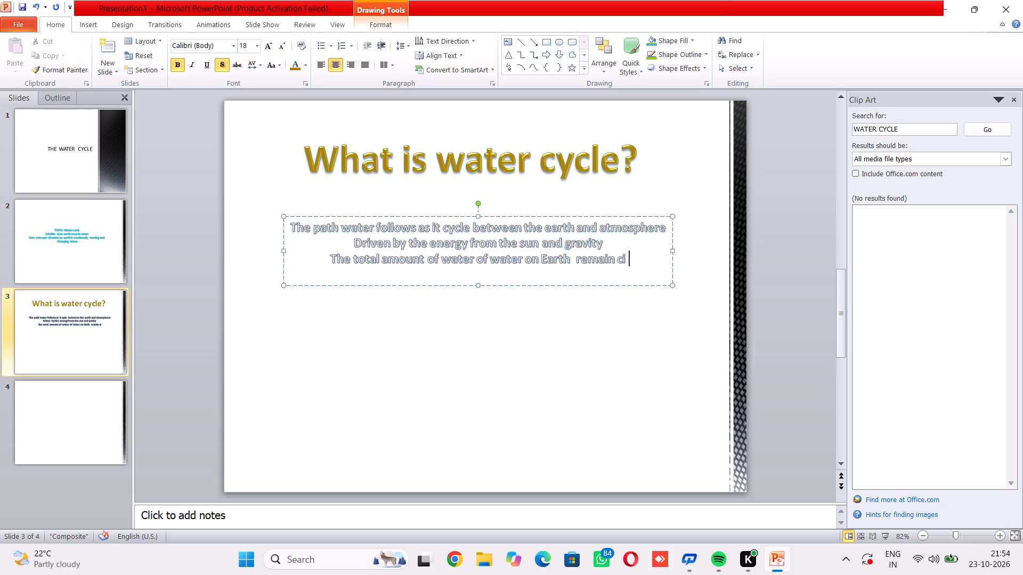
text(sta)
text(nt)
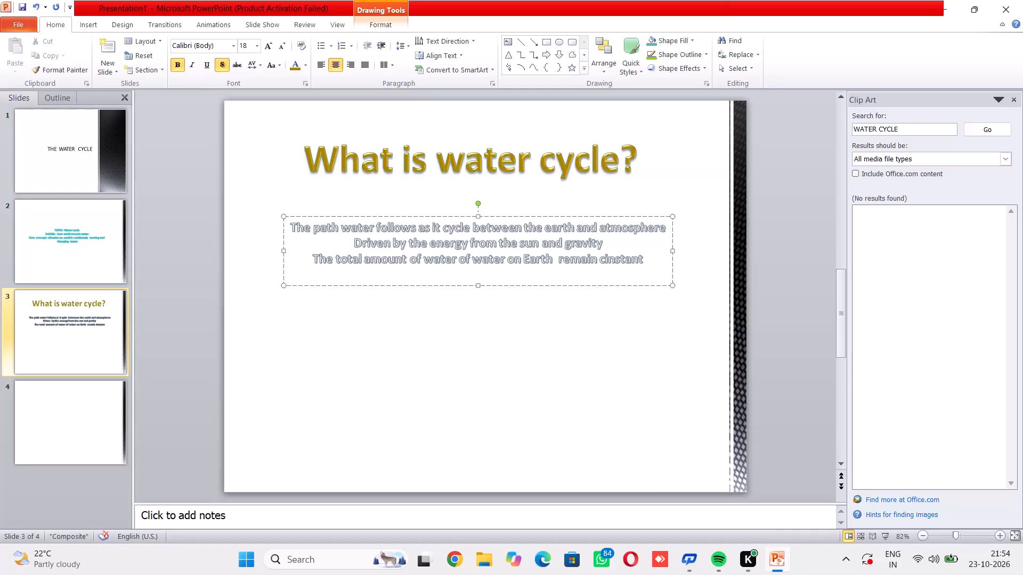
Correct the misspelt last word of the third line to "constant" and add an empty line below it.
right_click(655, 225)
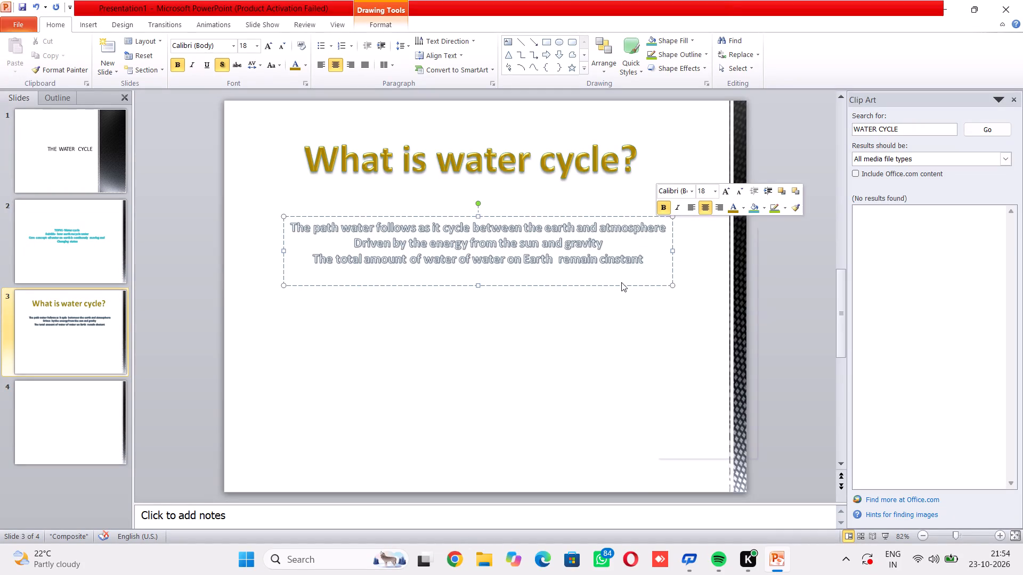
click(617, 270)
click(617, 265)
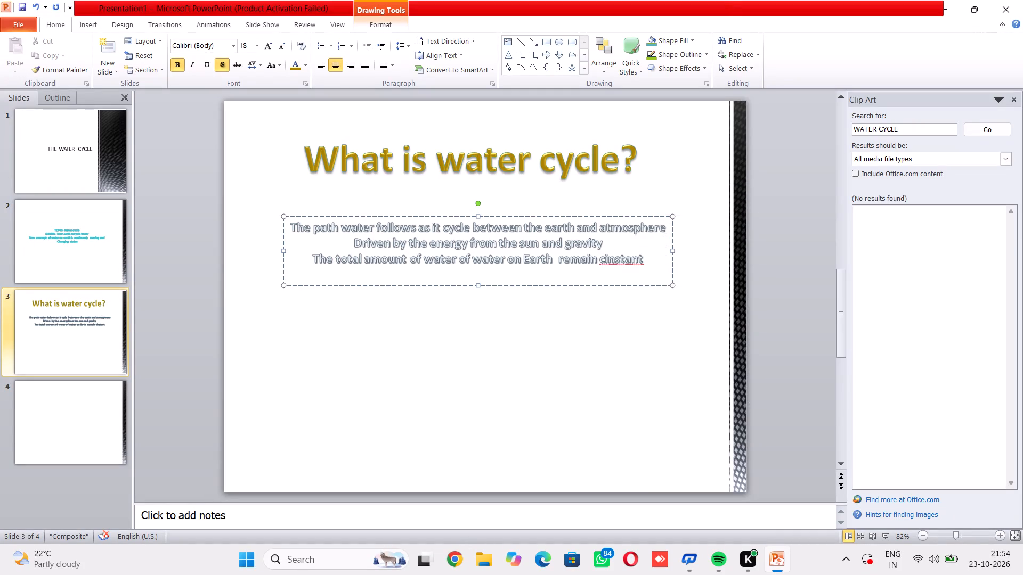
key(BackSpace)
key(BackSpace)
text(on)
key(Right)
key(Right)
key(Right)
key(Right)
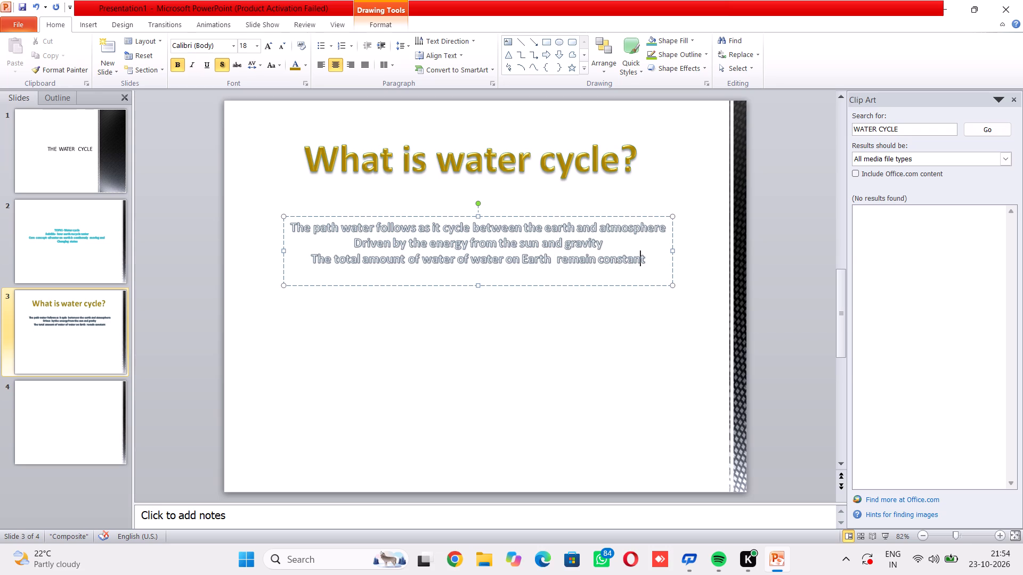
key(Right)
key(Return)
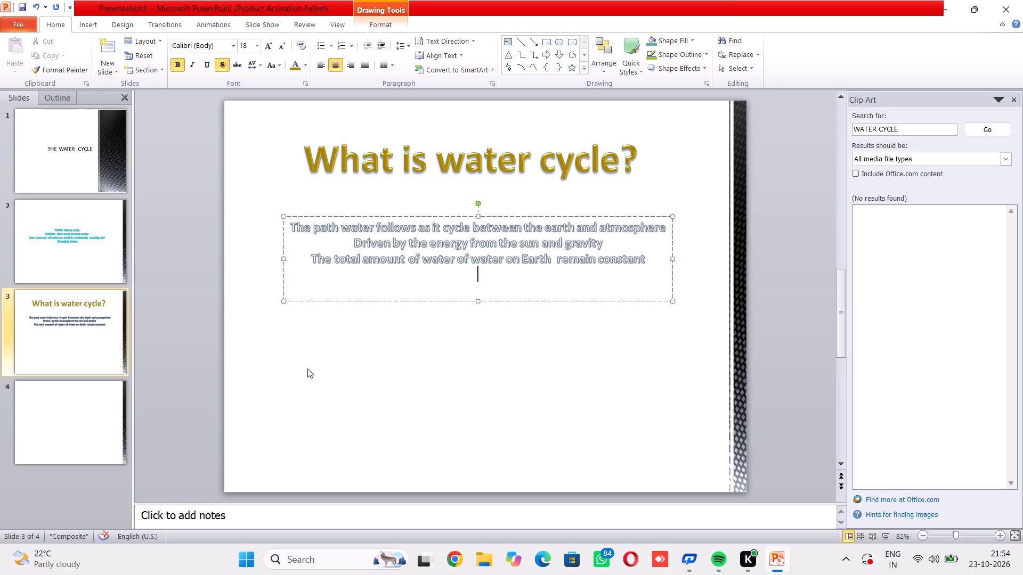
Go to the blank slide 4.
click(111, 411)
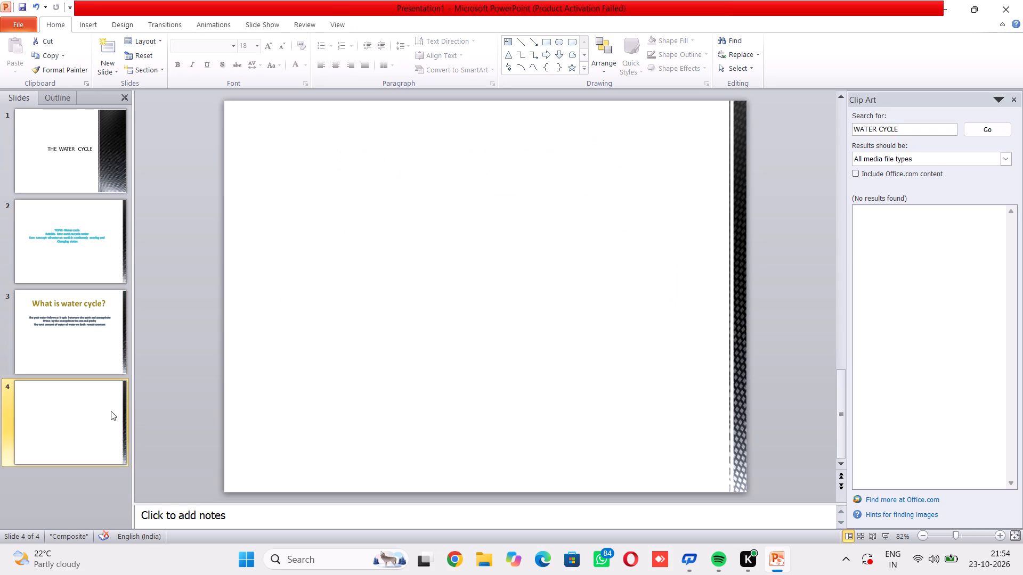
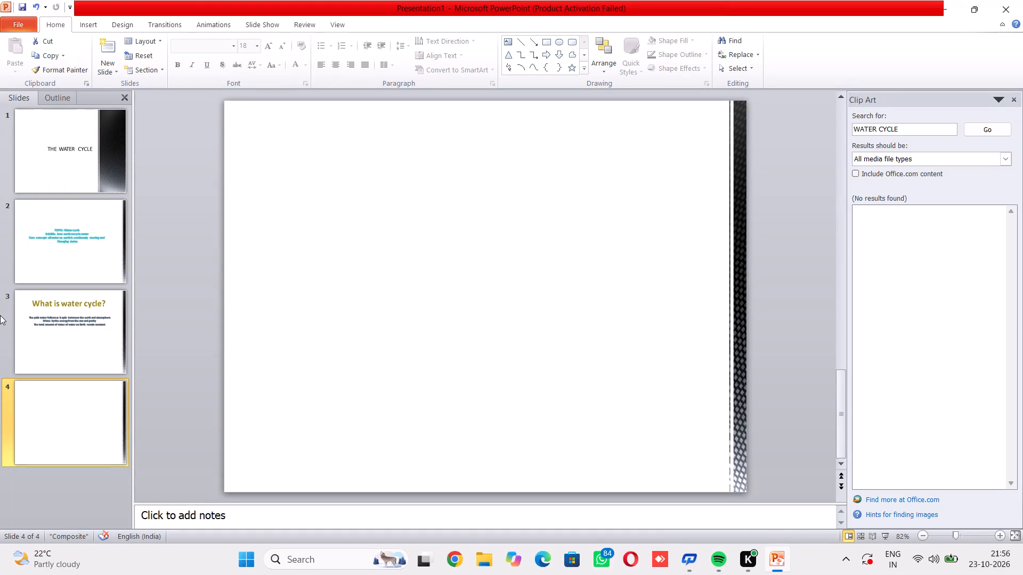
Insert a WordArt object on slide 4 using the first style, with pale letters and a dark blue-grey outline.
click(83, 18)
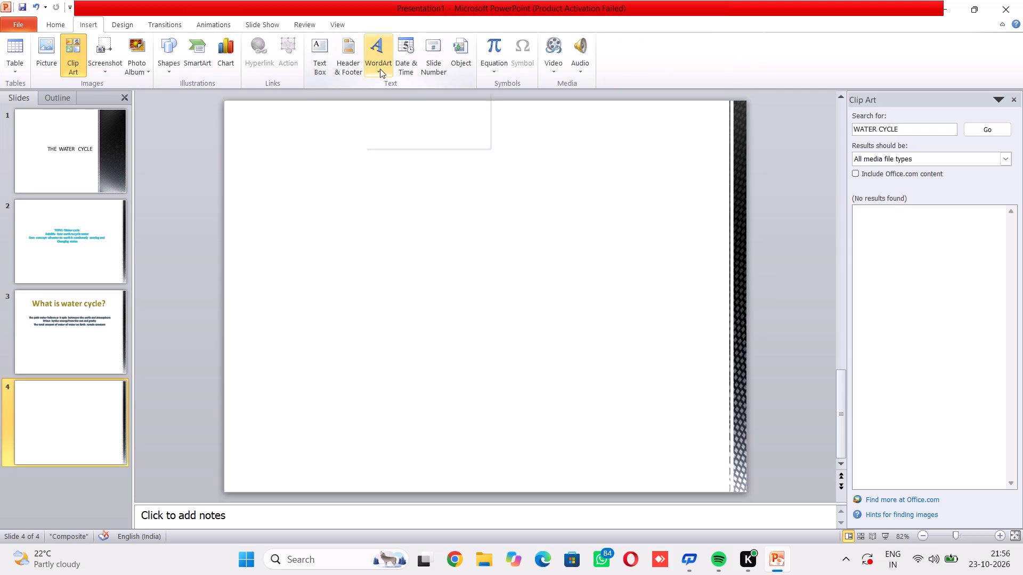
click(380, 69)
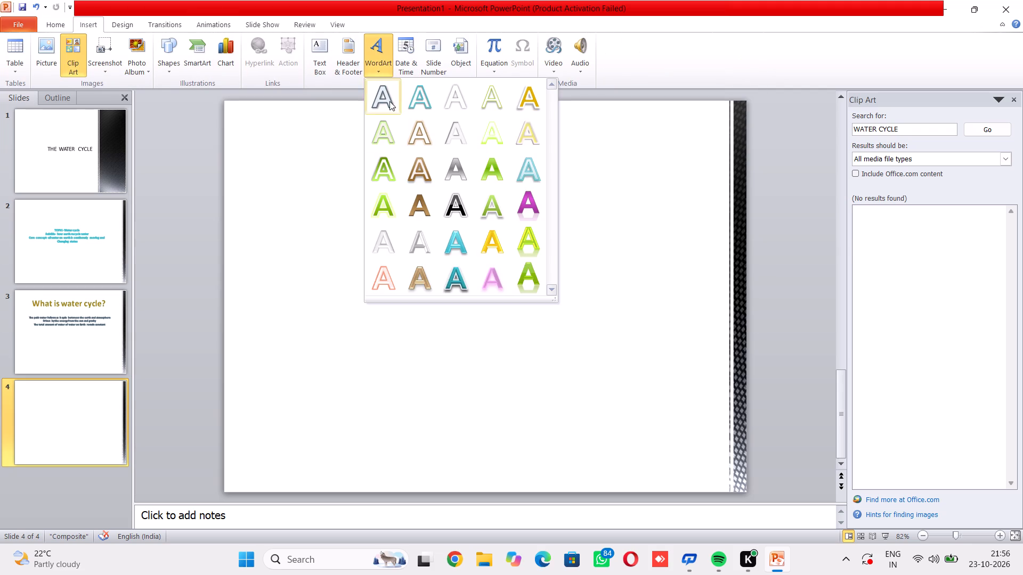
click(387, 103)
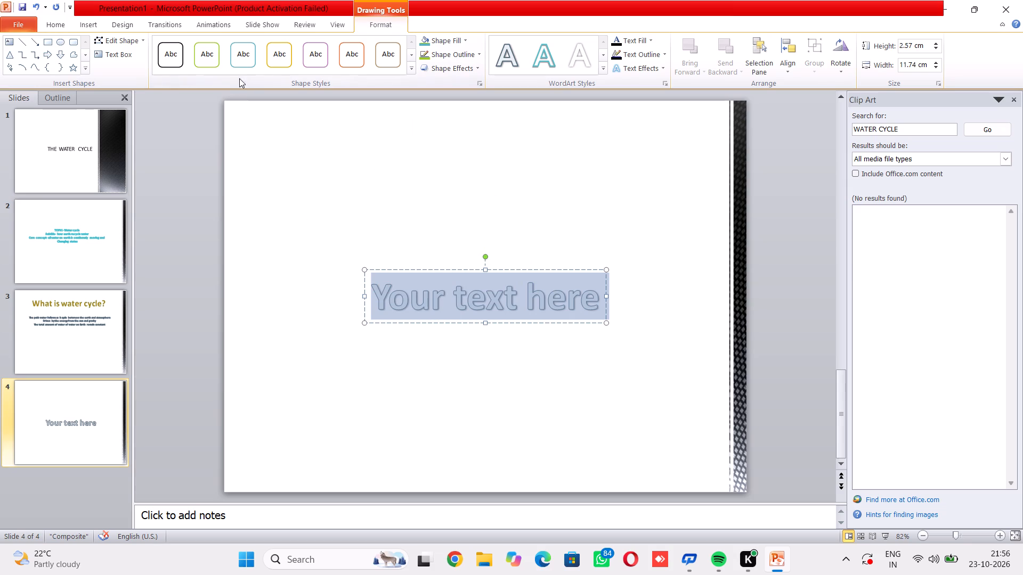
Give the slide 4 WordArt box the black outline shape style after trying the green one.
click(208, 60)
click(208, 60)
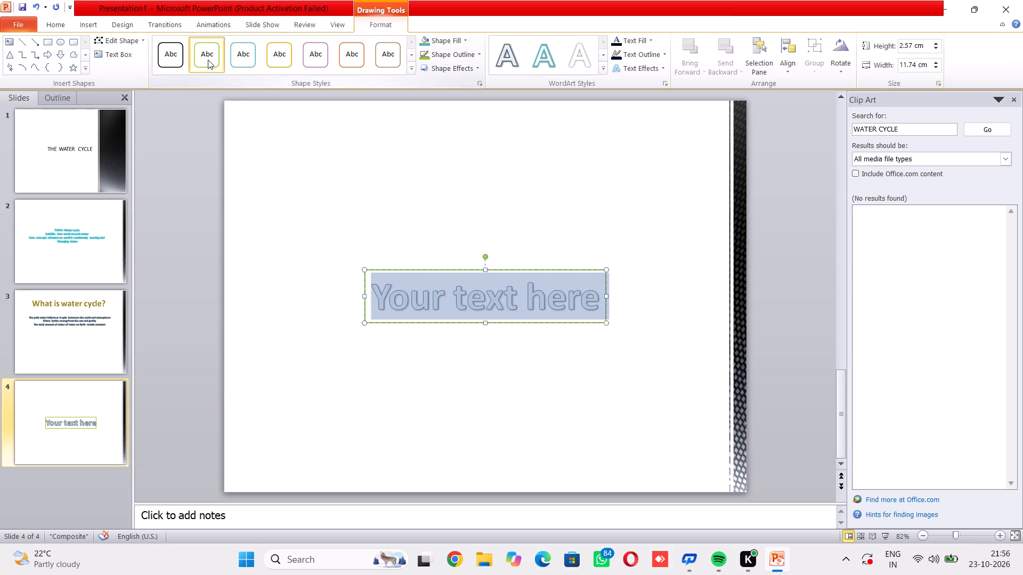
click(173, 57)
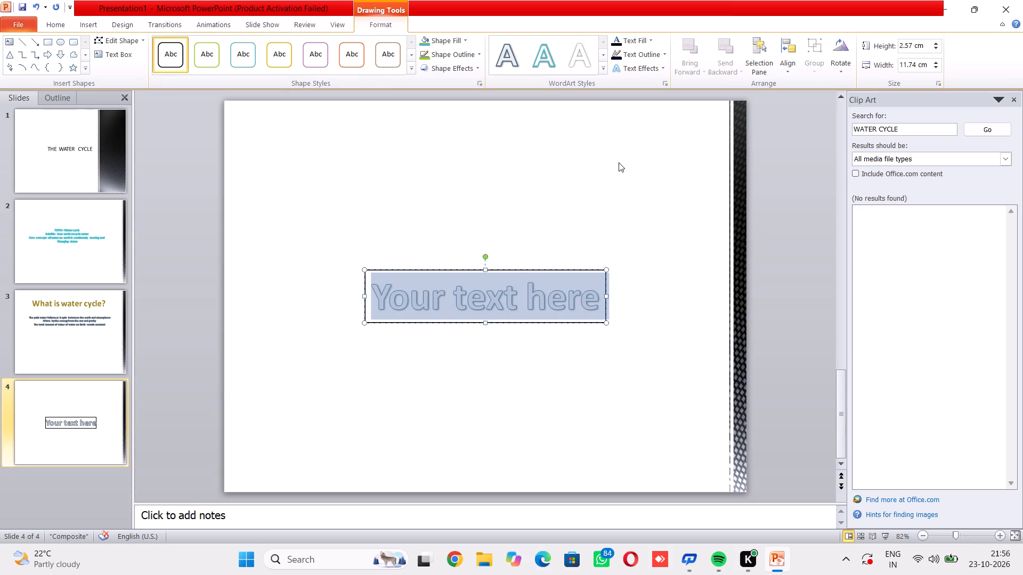
Look through the Follow Path and Warp transform text effects for the WordArt on slide 4.
click(661, 70)
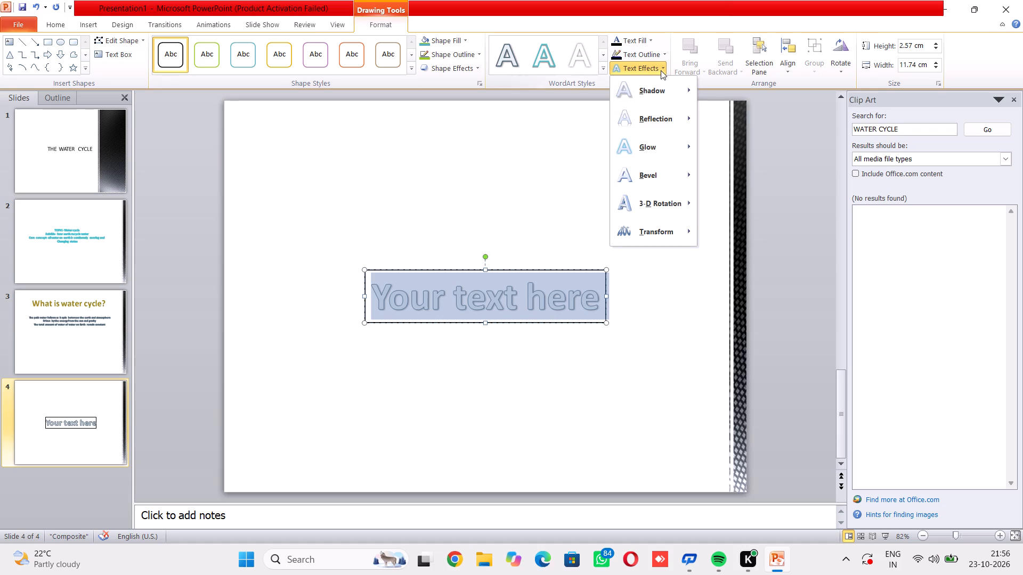
click(675, 227)
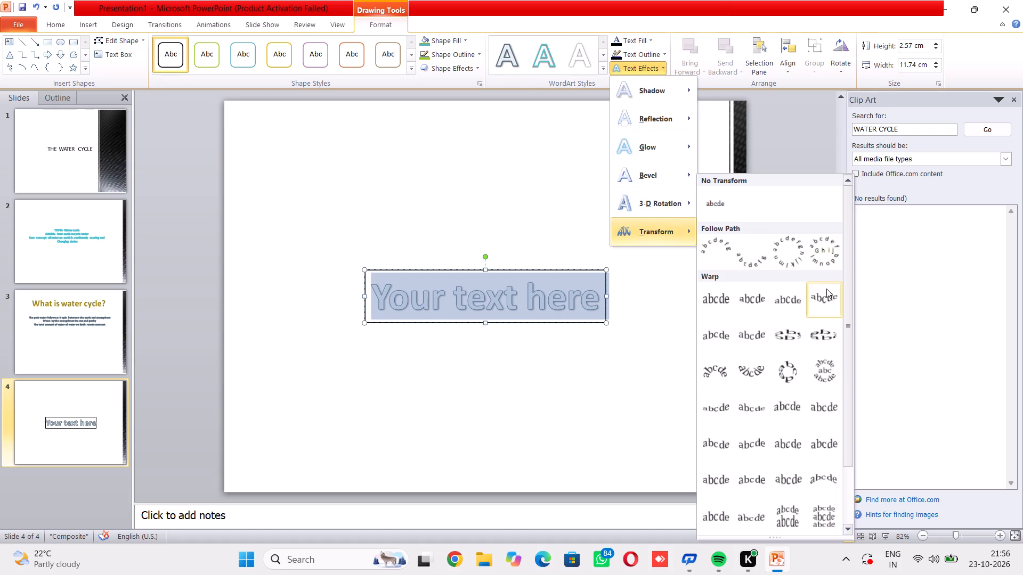
scroll(816, 330, down, 4)
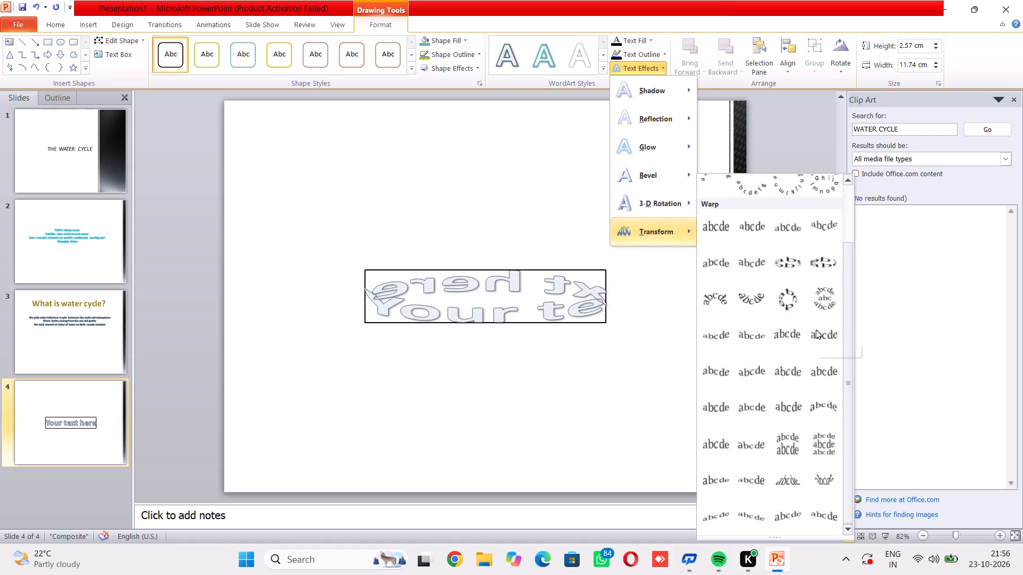
scroll(816, 330, up, 1)
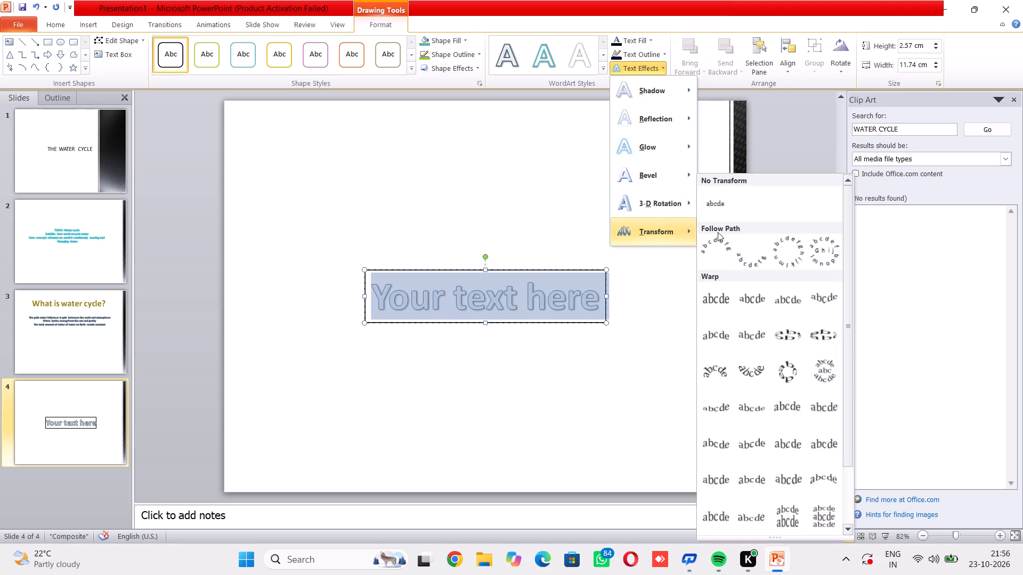
scroll(718, 232, down, 2)
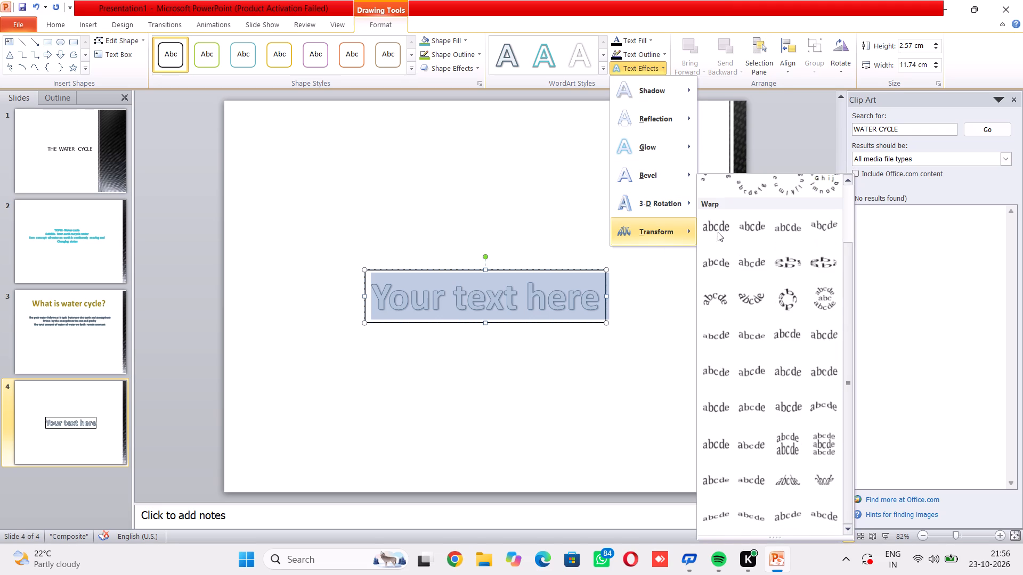
scroll(718, 232, down, 2)
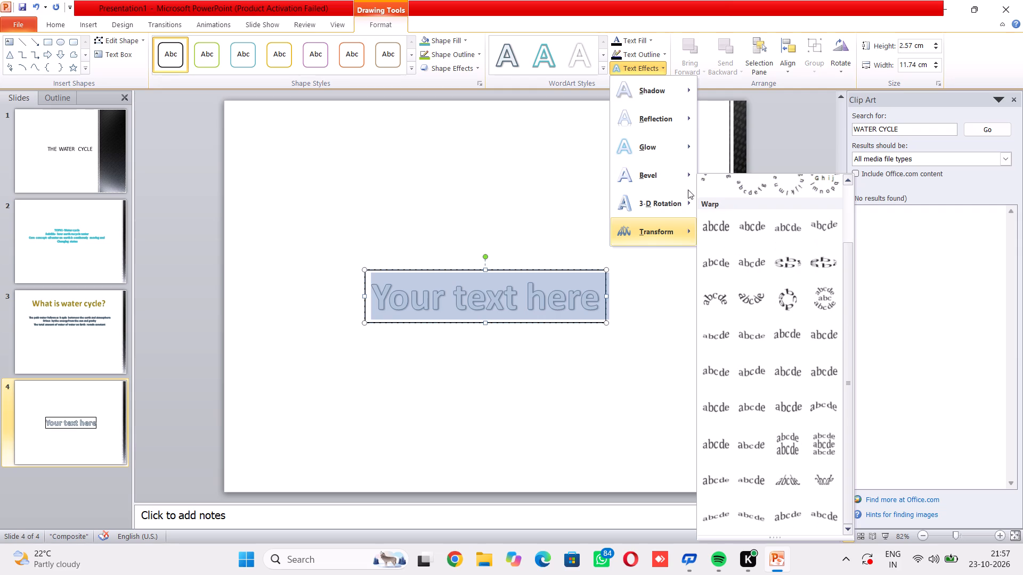
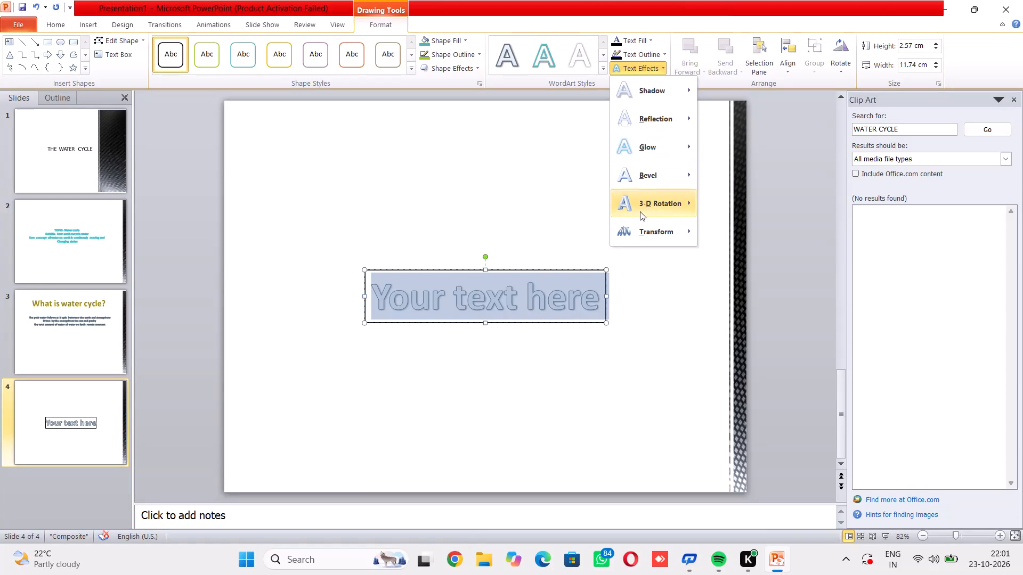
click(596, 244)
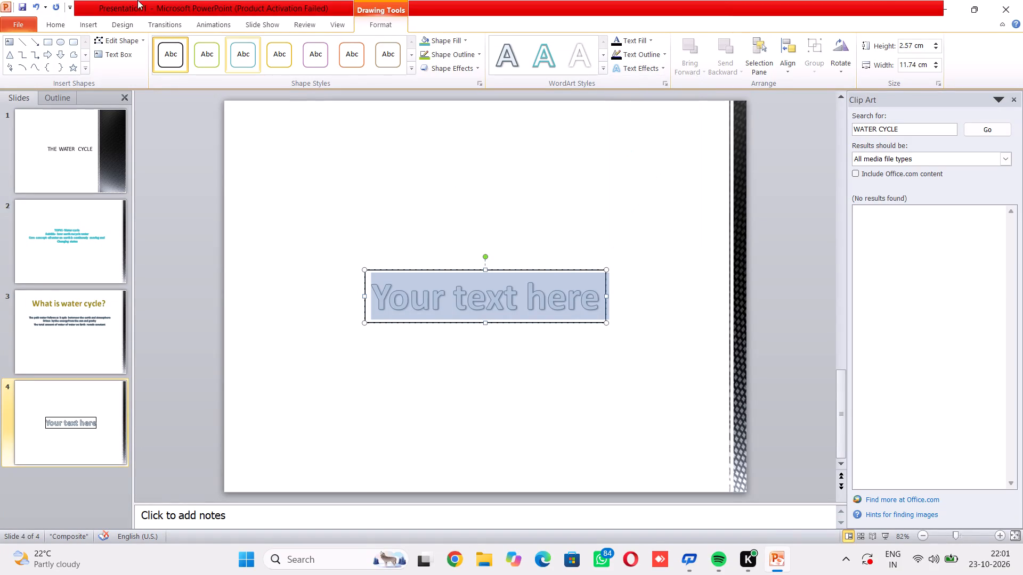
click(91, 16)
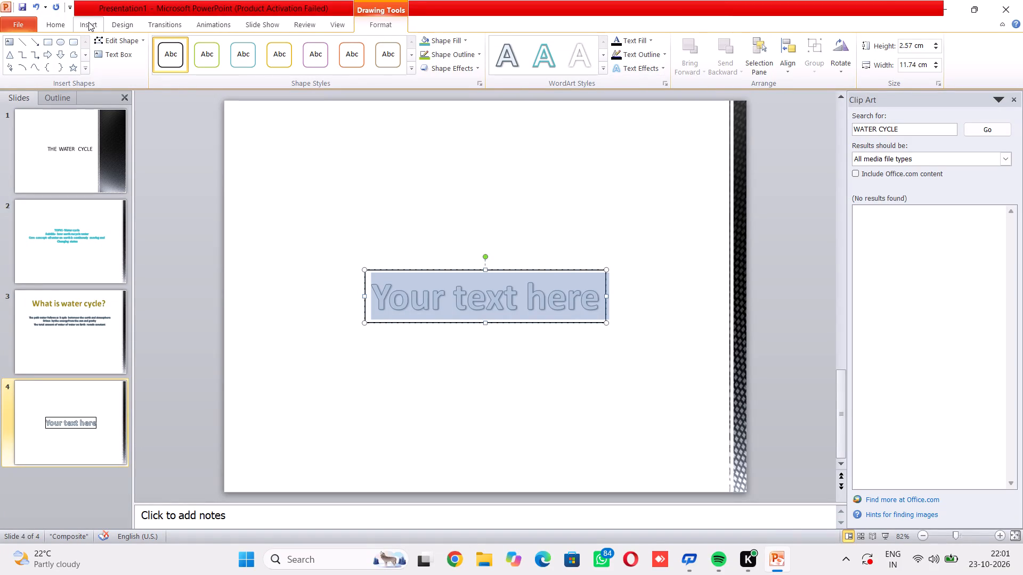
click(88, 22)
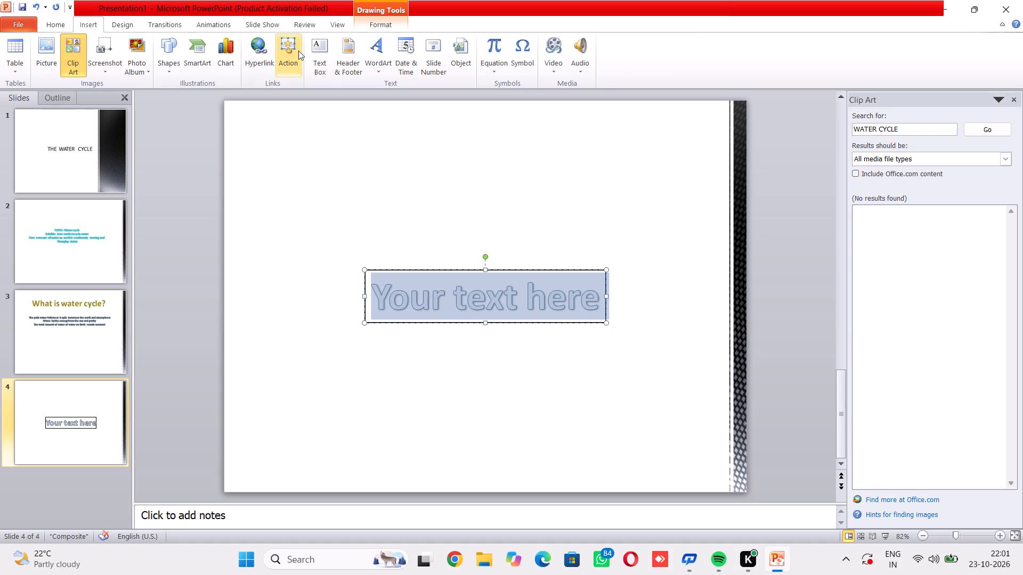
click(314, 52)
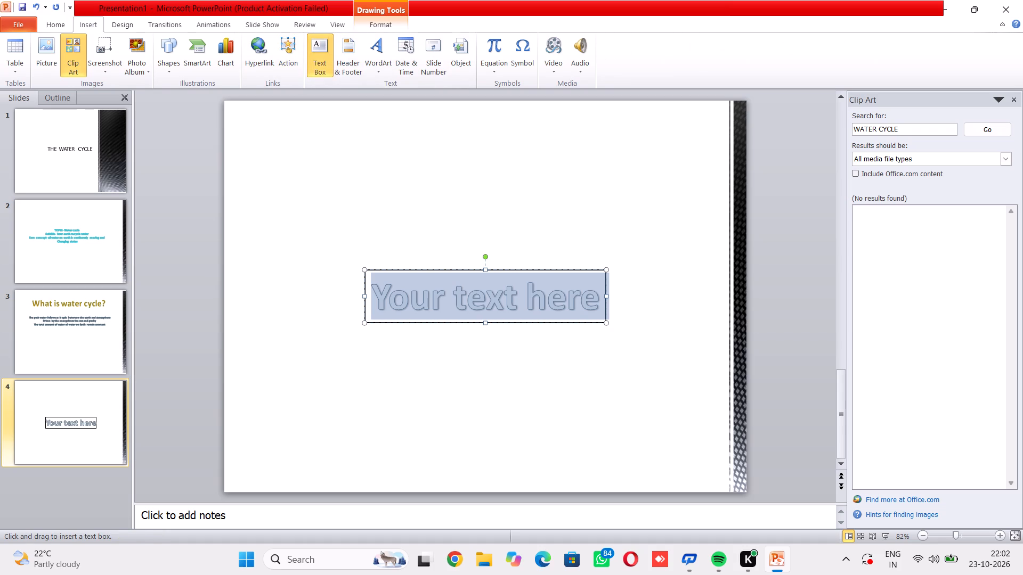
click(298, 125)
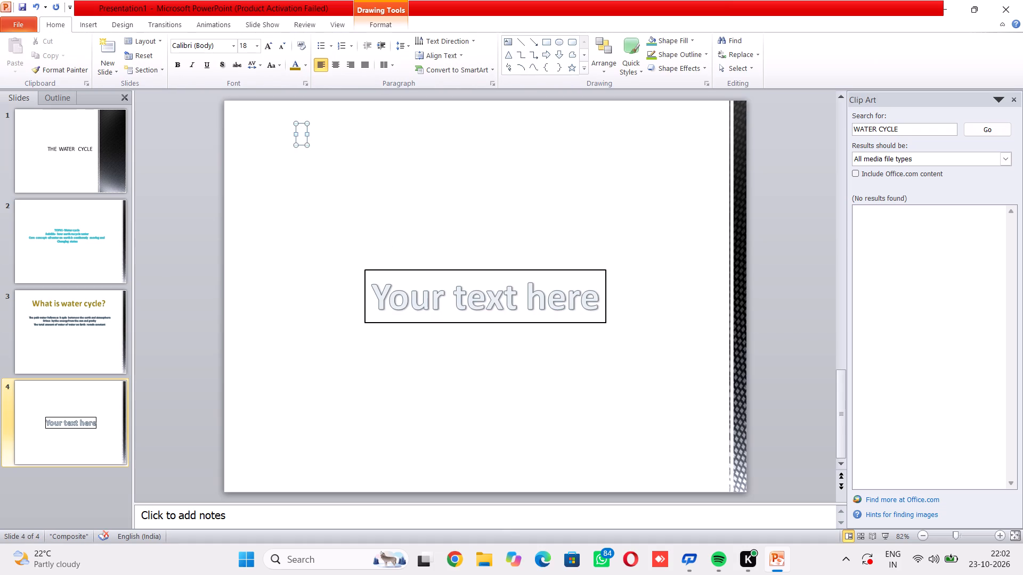
Replace the WordArt placeholder text on slide 4 with "The four stages in water cycle are".
click(405, 267)
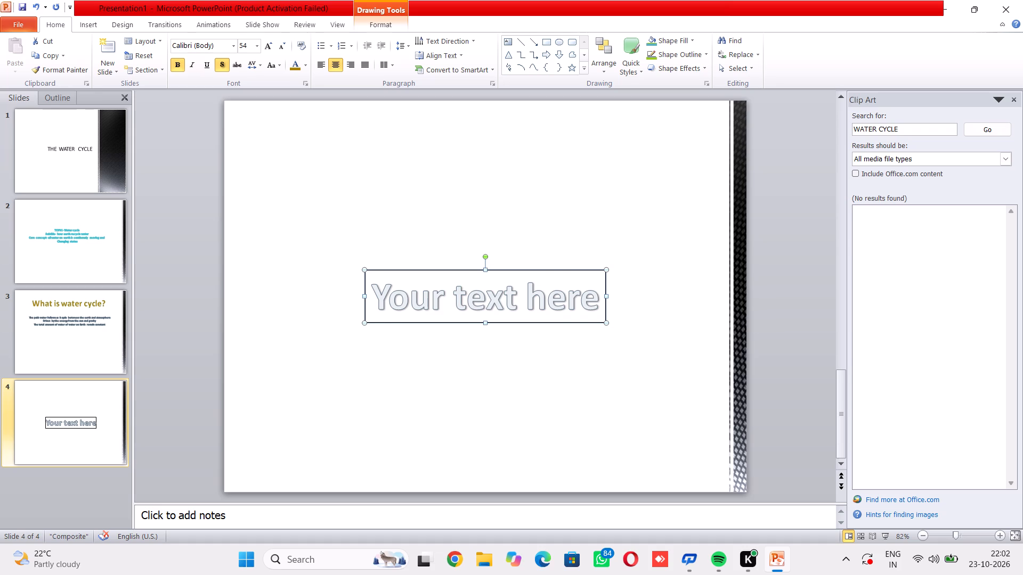
drag(540, 299, 402, 158)
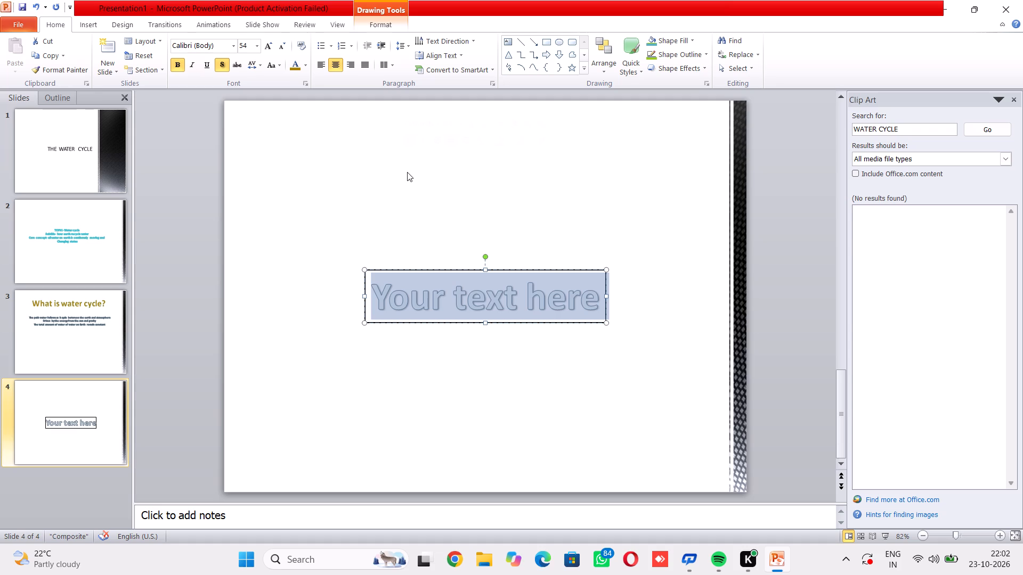
text(the four stages in water cycle are)
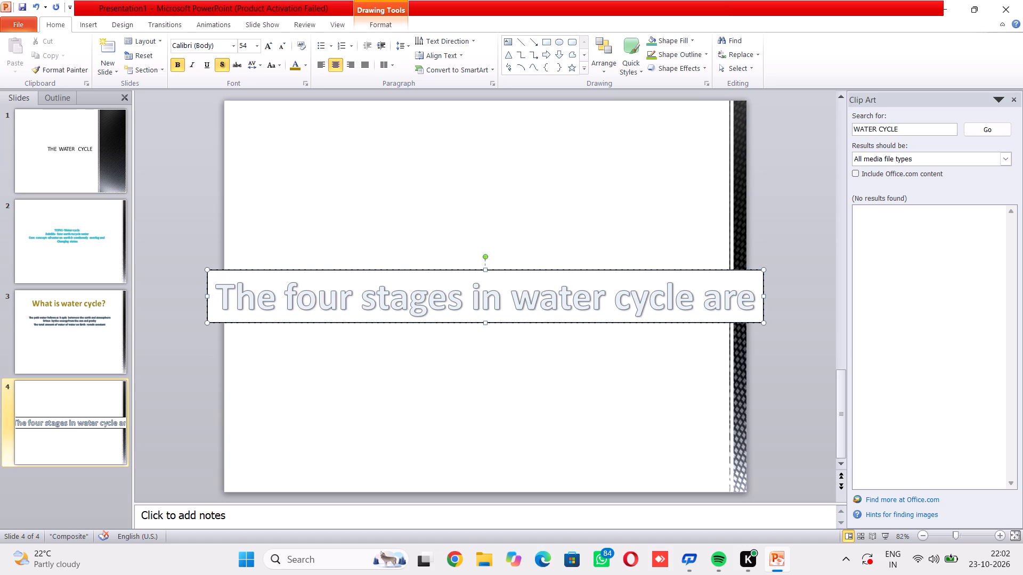
Shift the slide 4 WordArt heading upward and delete the word "The" from it.
drag(214, 305, 234, 216)
drag(234, 216, 745, 218)
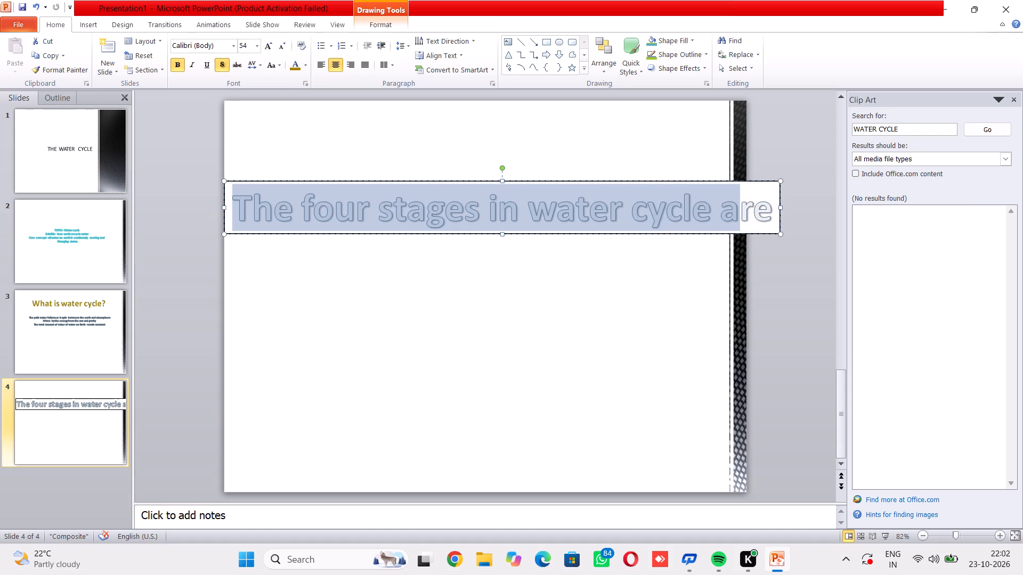
drag(745, 218, 645, 289)
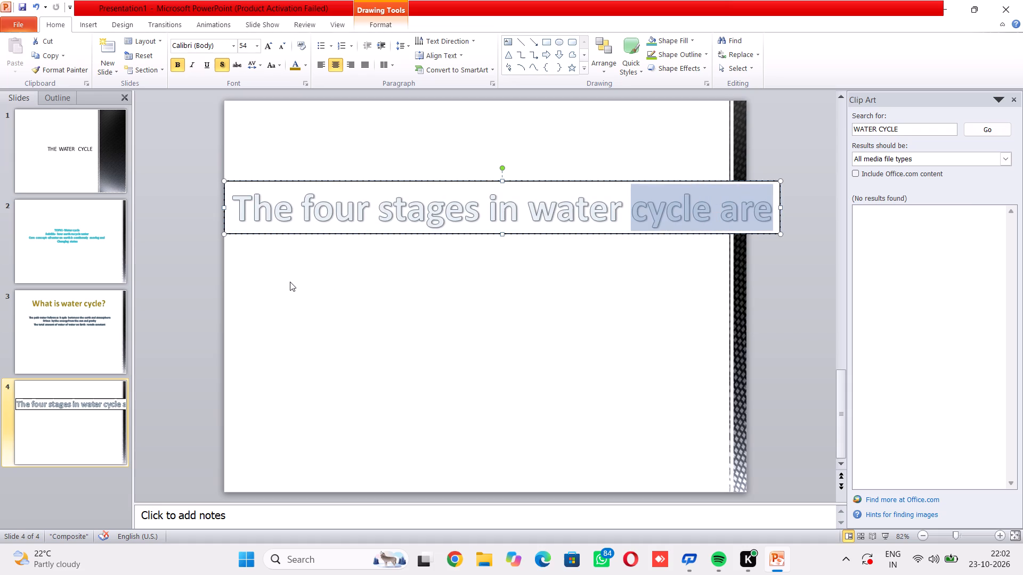
double_click(234, 226)
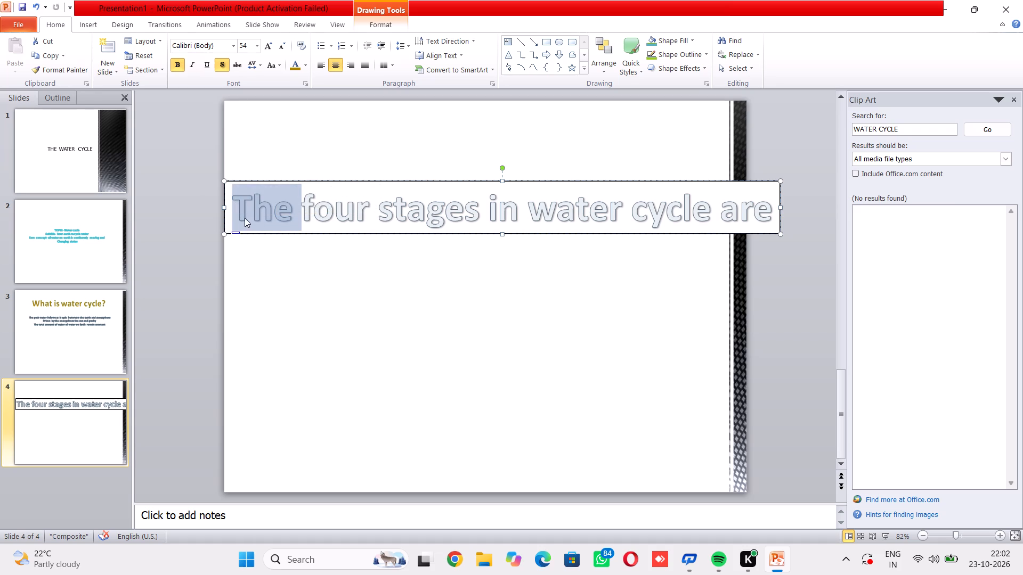
drag(233, 221, 375, 192)
drag(375, 192, 376, 192)
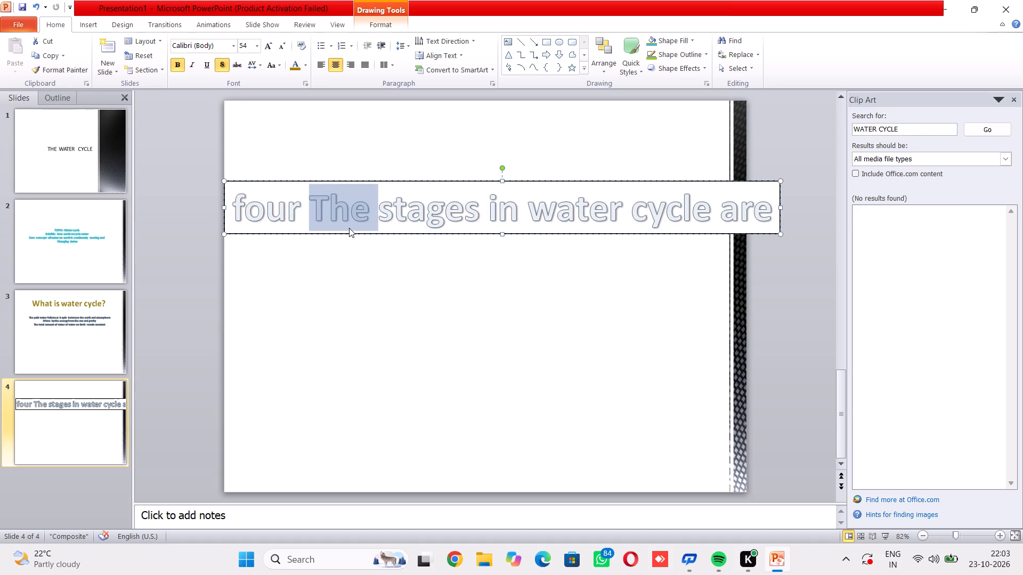
key(BackSpace)
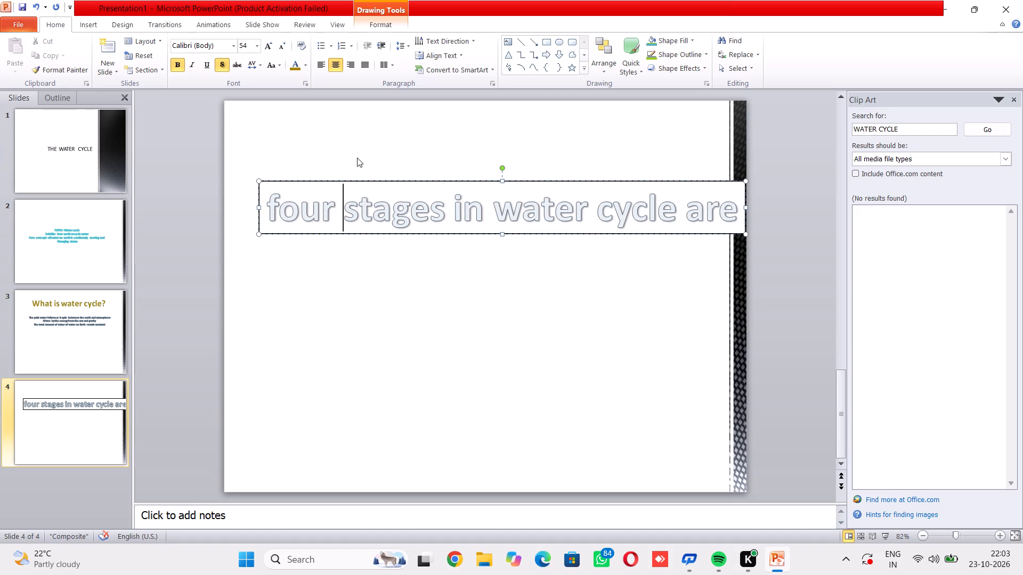
Move the WordArt heading to the top of slide 4, within the white area beside the dark decorative strip.
drag(355, 178, 340, 109)
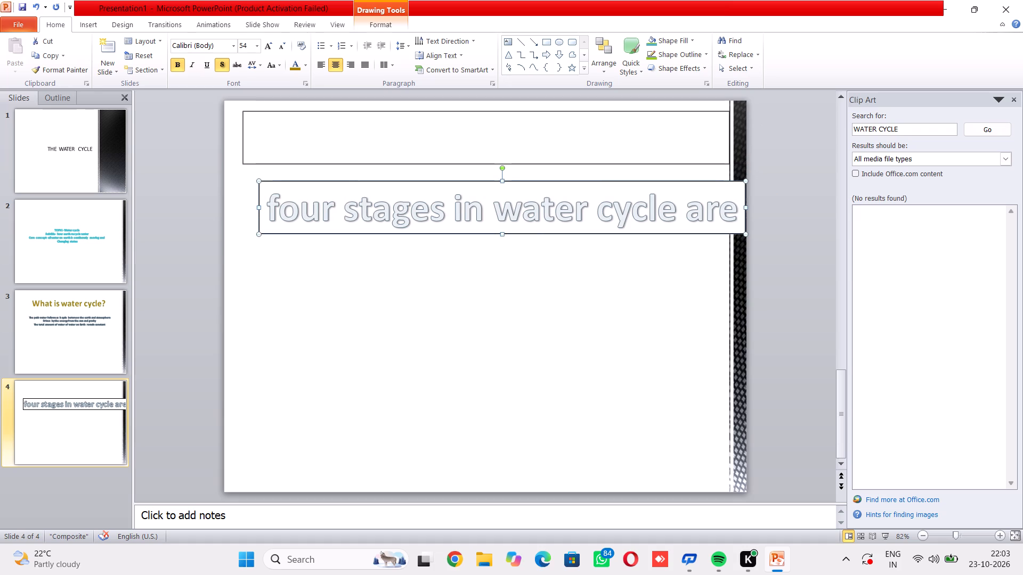
drag(340, 109, 338, 110)
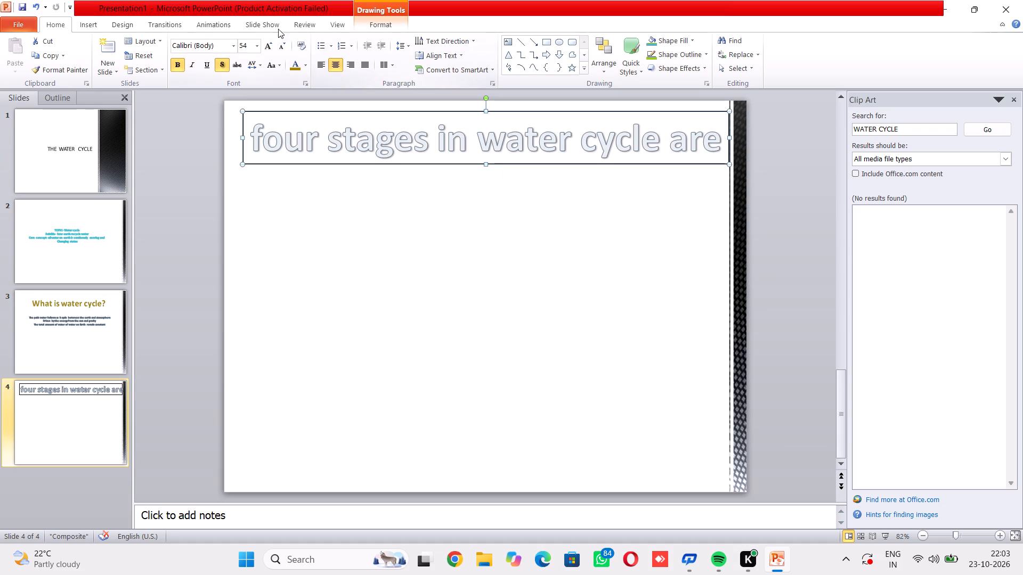
Add a text box below the slide 4 heading with four lines: "Evapoartion", "Condensation", "Precipitation" and "collecetion".
click(93, 27)
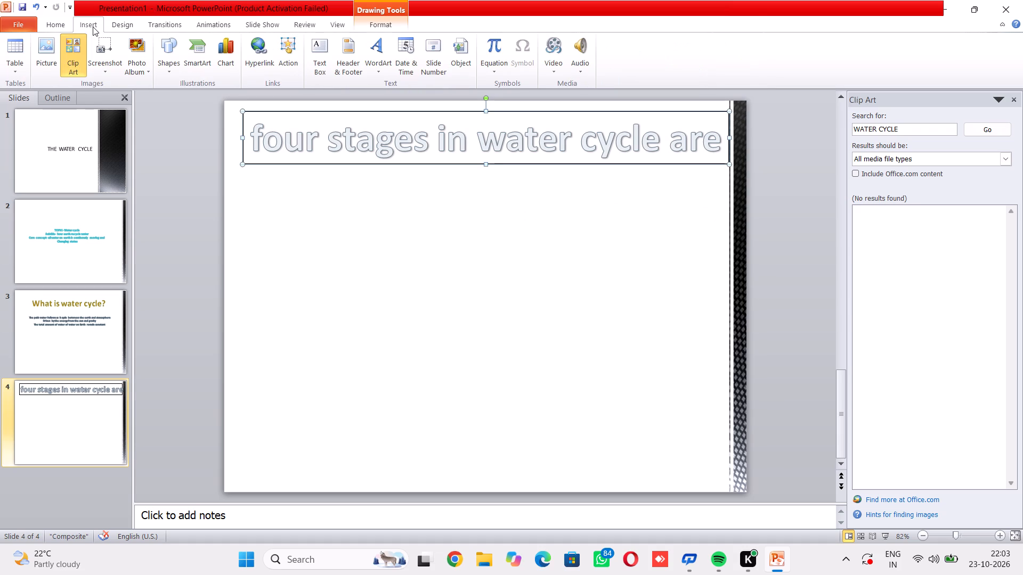
click(313, 59)
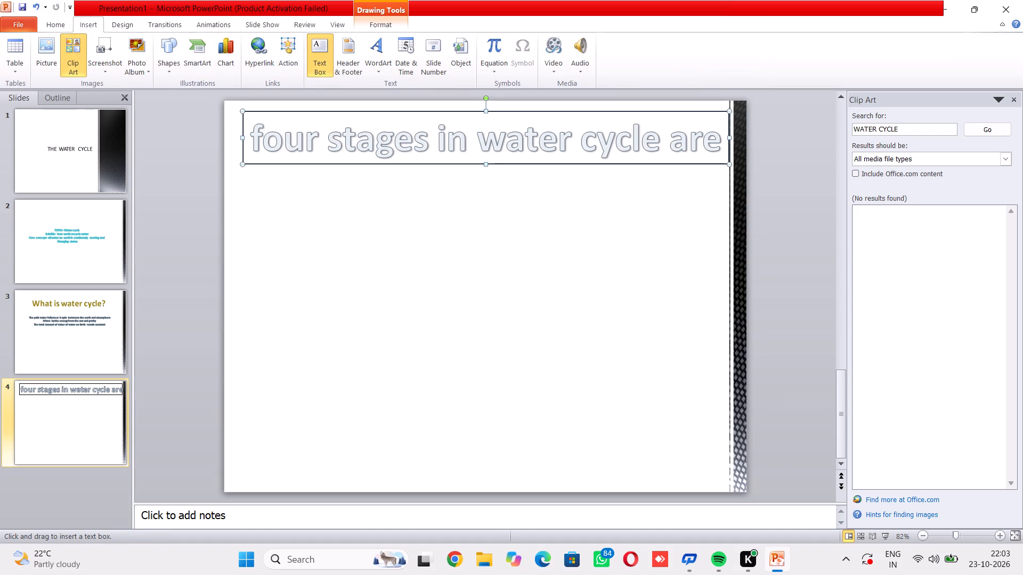
click(306, 242)
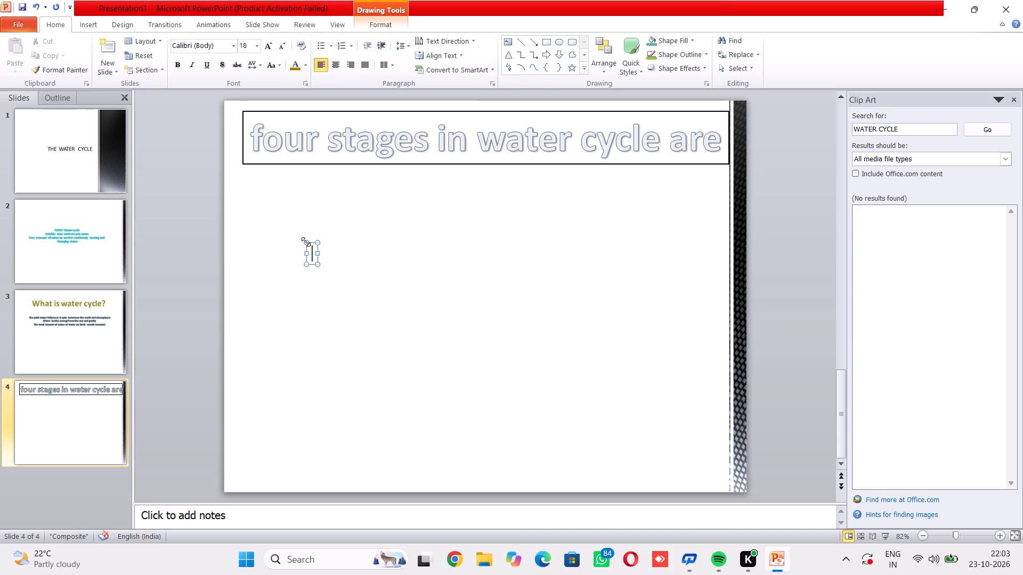
text(evapoartio)
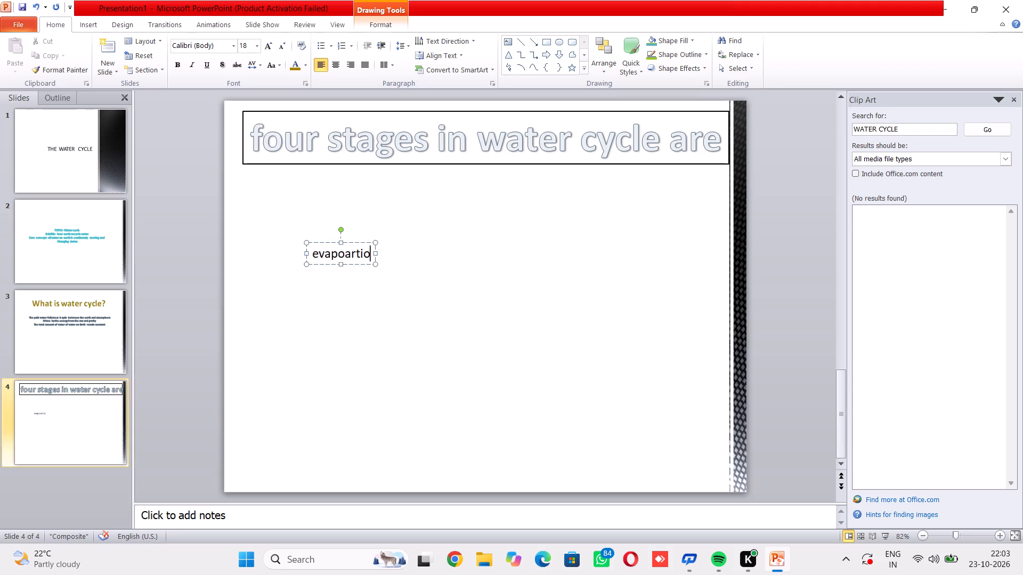
key(n)
key(Return)
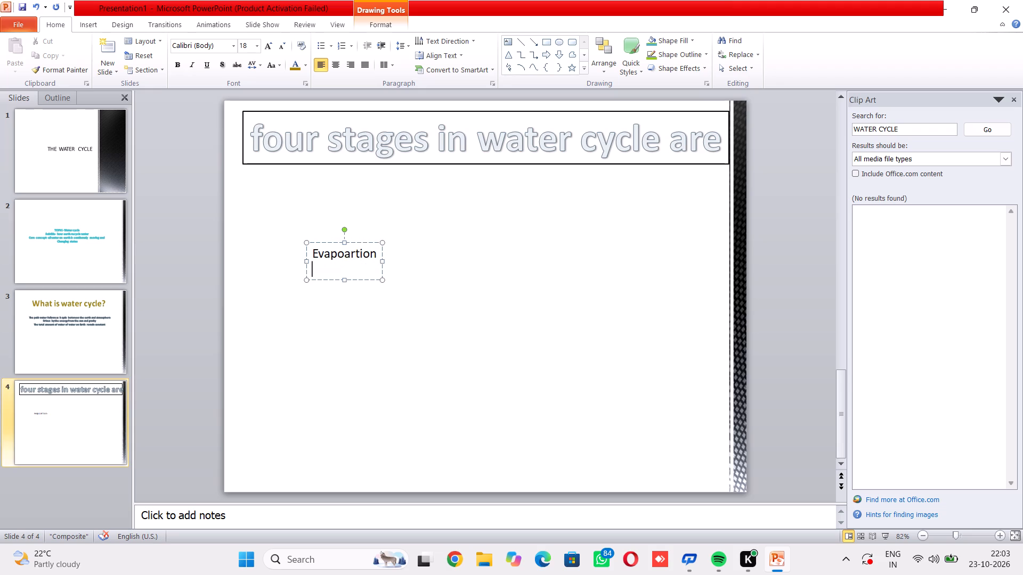
text(condensation)
key(Return)
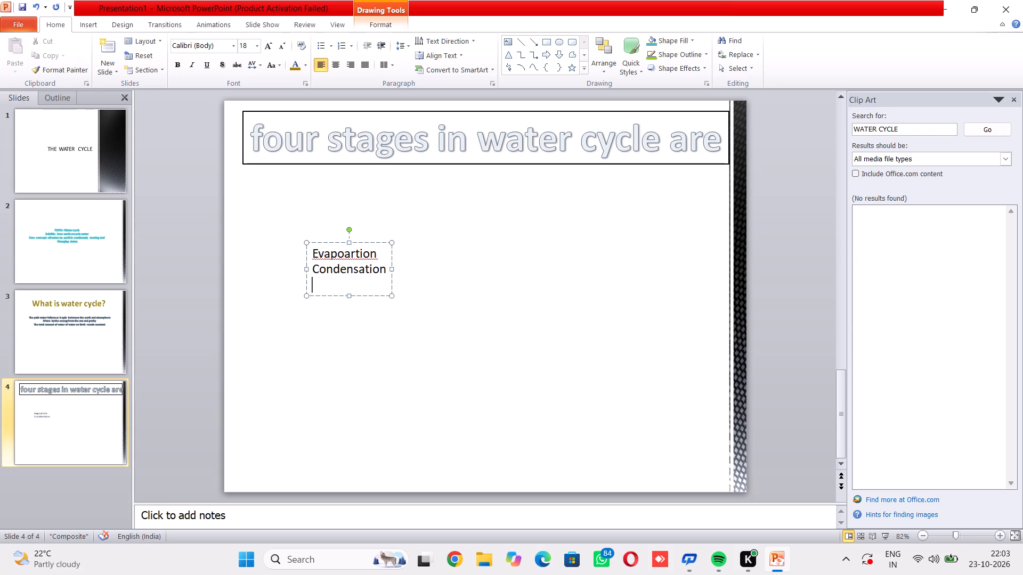
text(prr)
key(BackSpace)
text(ecipitation)
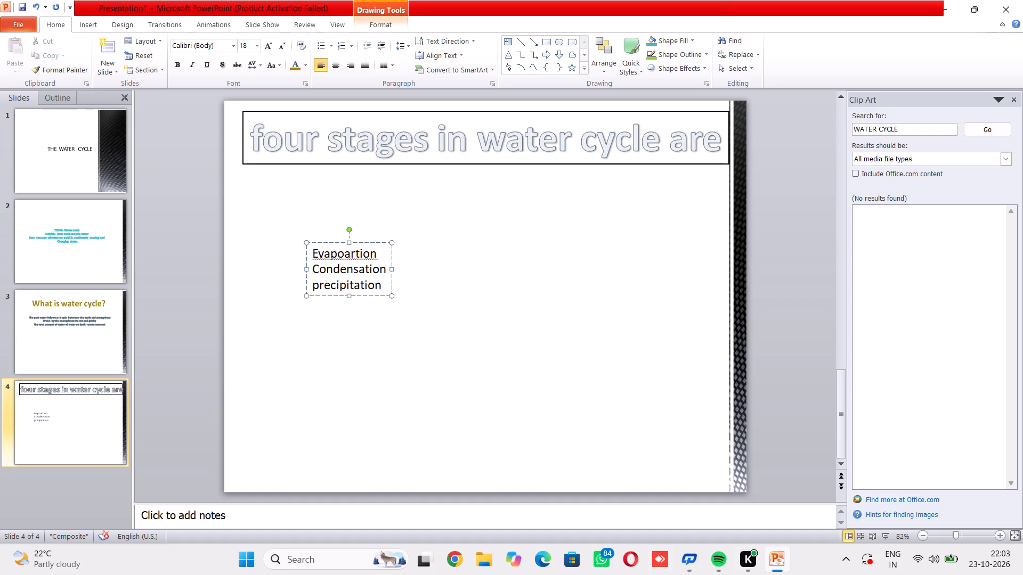
key(Return)
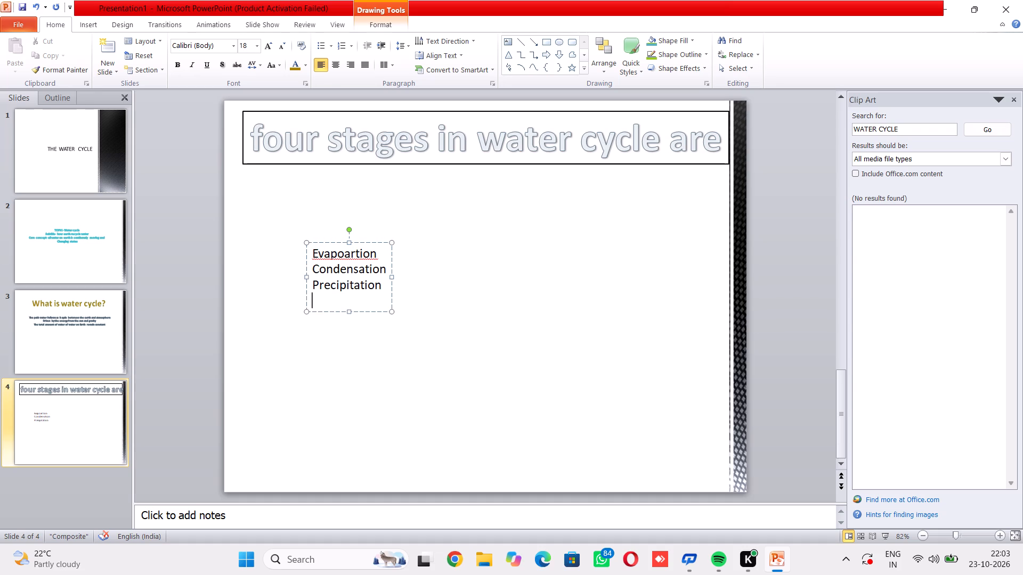
text(collecetion)
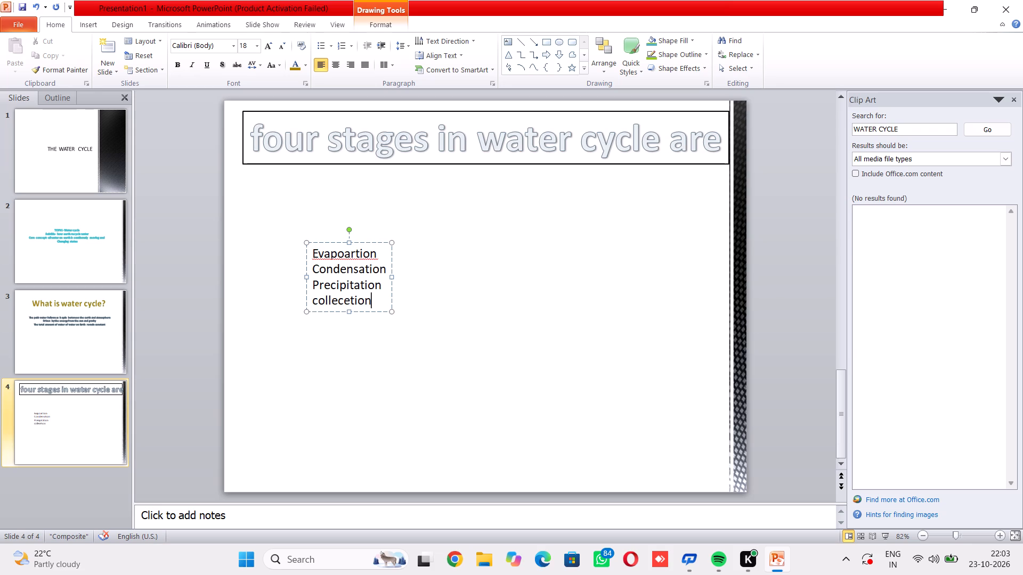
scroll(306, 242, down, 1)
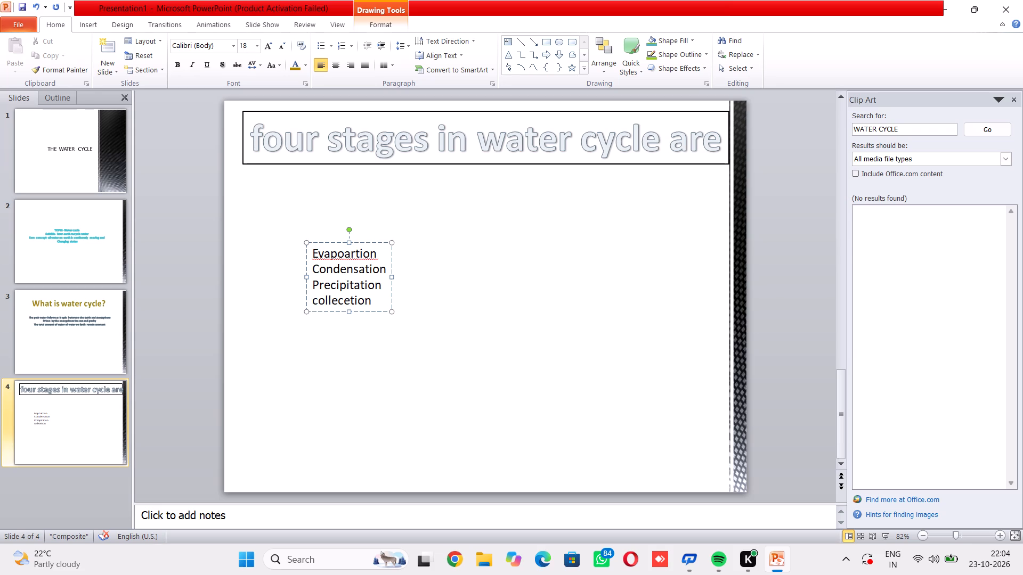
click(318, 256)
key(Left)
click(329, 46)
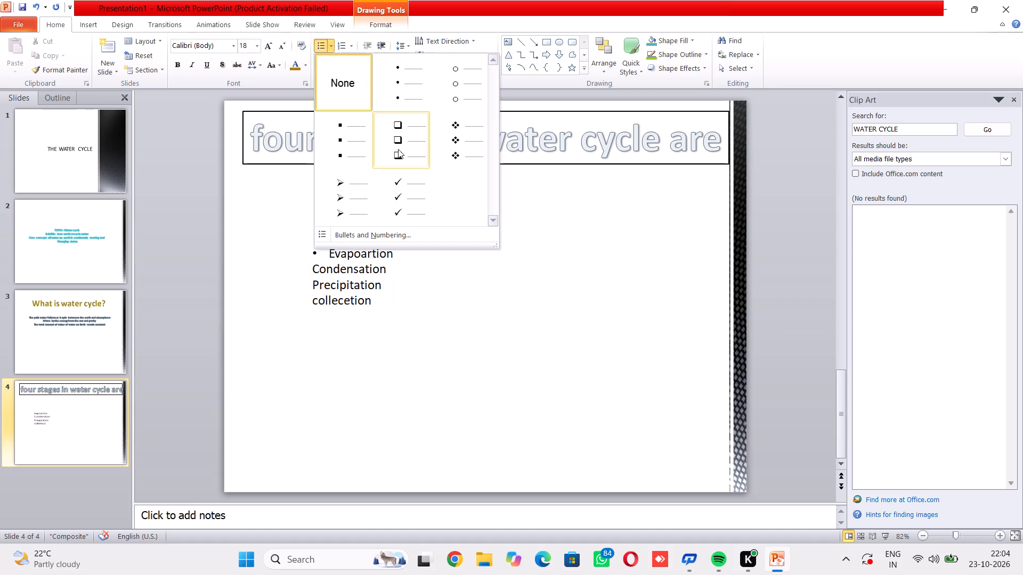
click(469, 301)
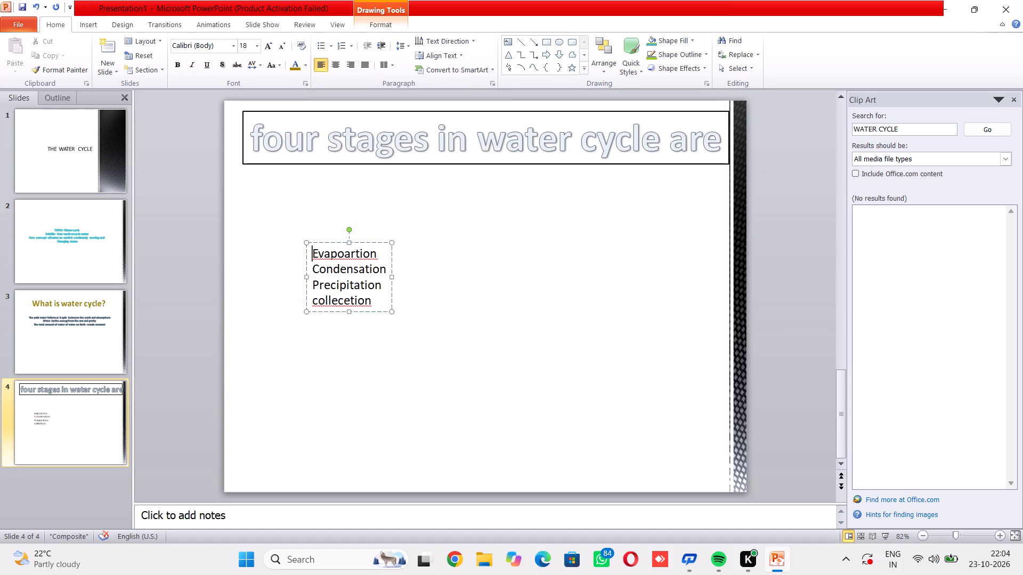
Apply hollow round bullets to all four stage lines in the slide 4 text box.
drag(313, 251, 392, 304)
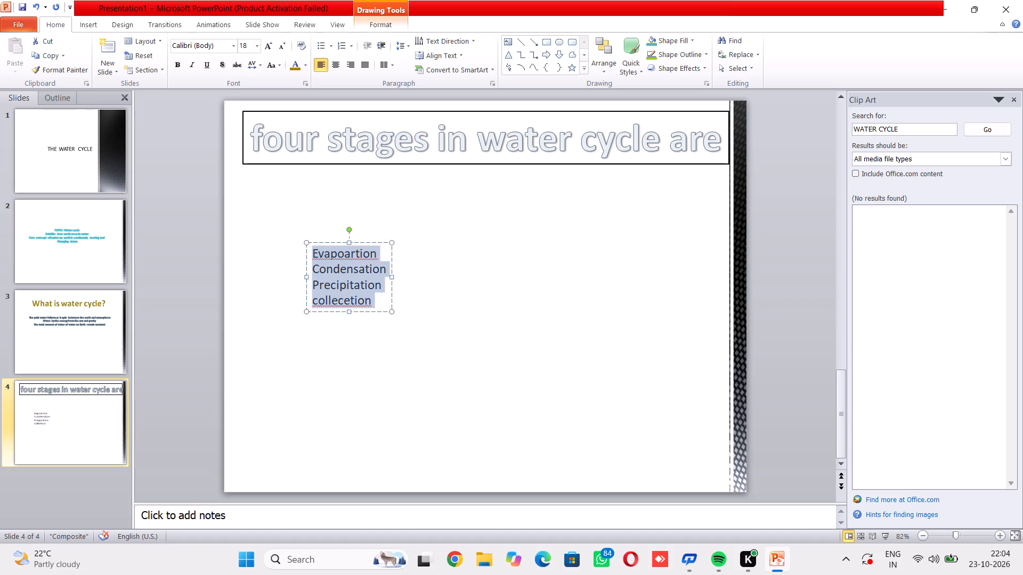
drag(392, 304, 391, 303)
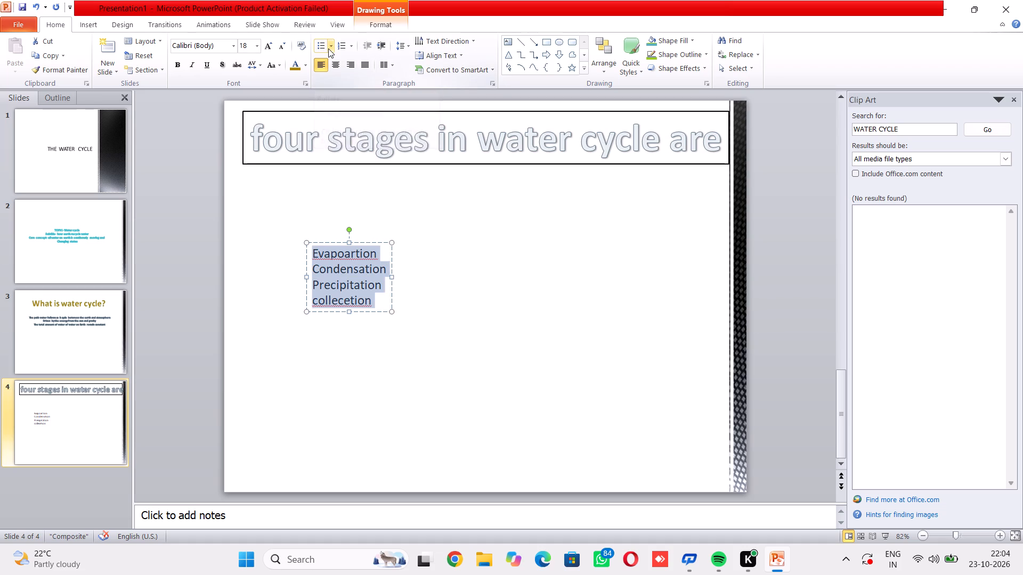
click(328, 48)
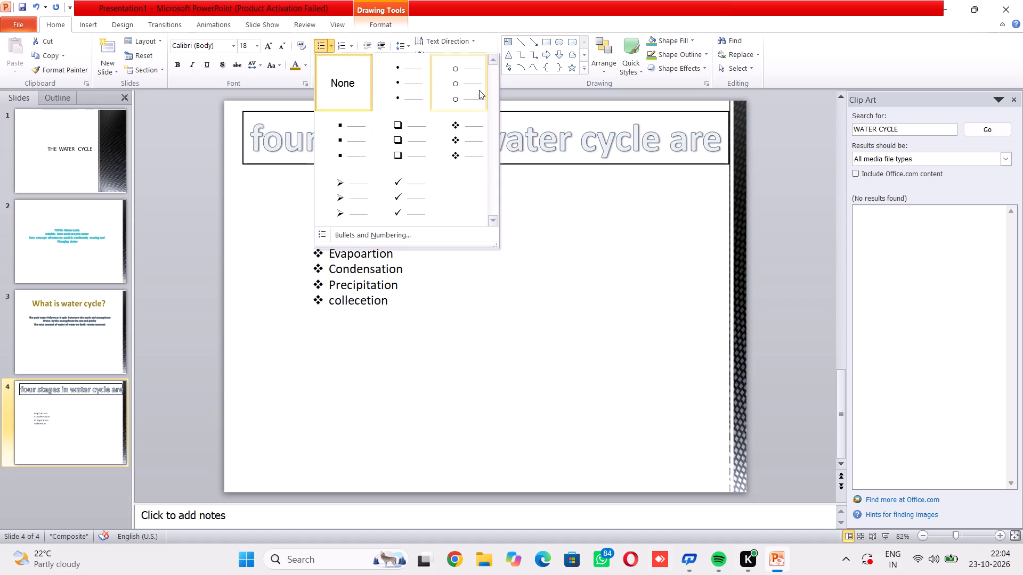
click(481, 83)
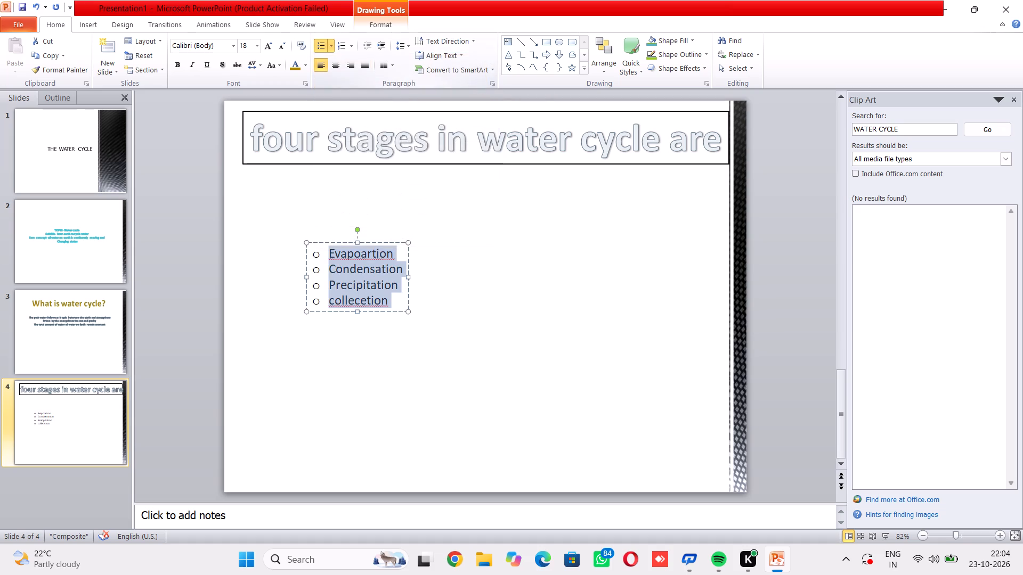
Enlarge the four bulleted stage lines on slide 4 to size 32 and move their text box closer to the slide's centre.
triple_click(271, 48)
click(271, 48)
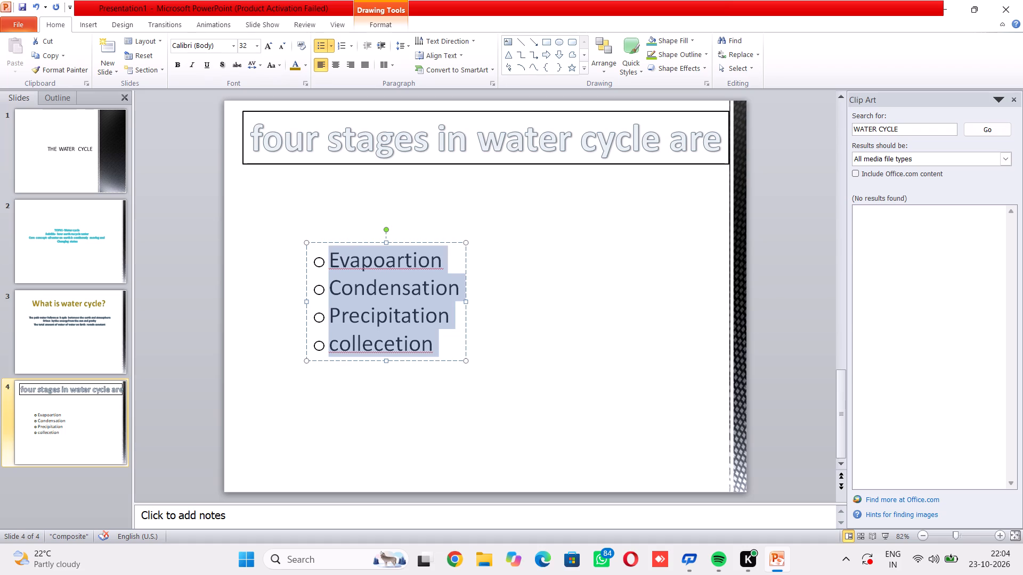
drag(329, 244, 376, 236)
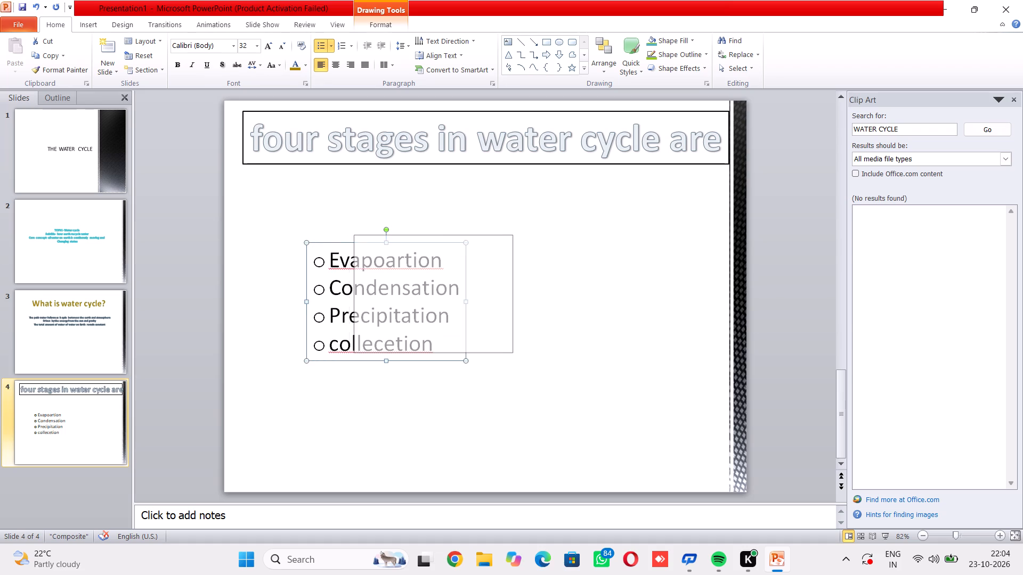
drag(376, 236, 391, 236)
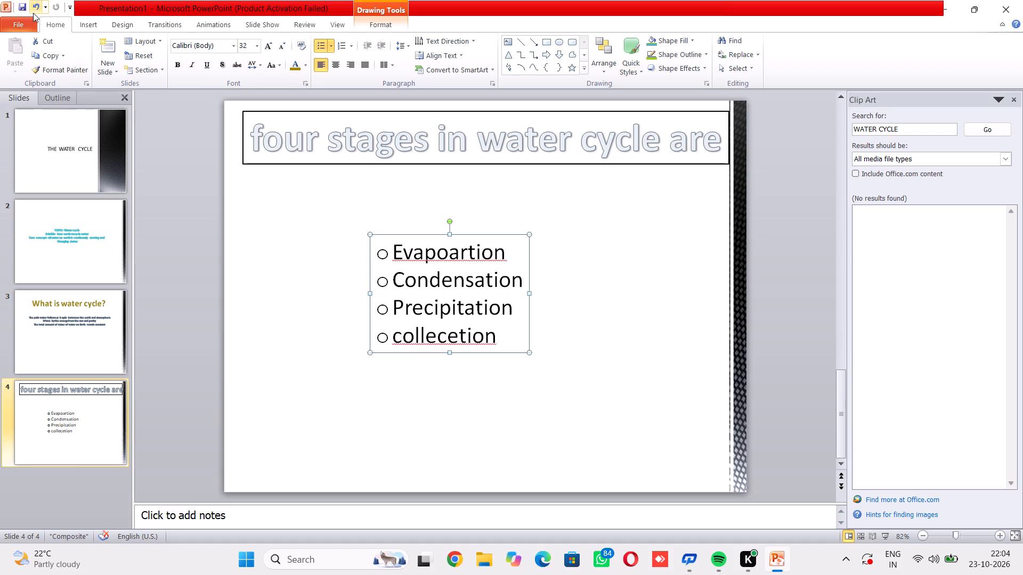
Add a new slide with the Blank layout after slide 4.
click(48, 17)
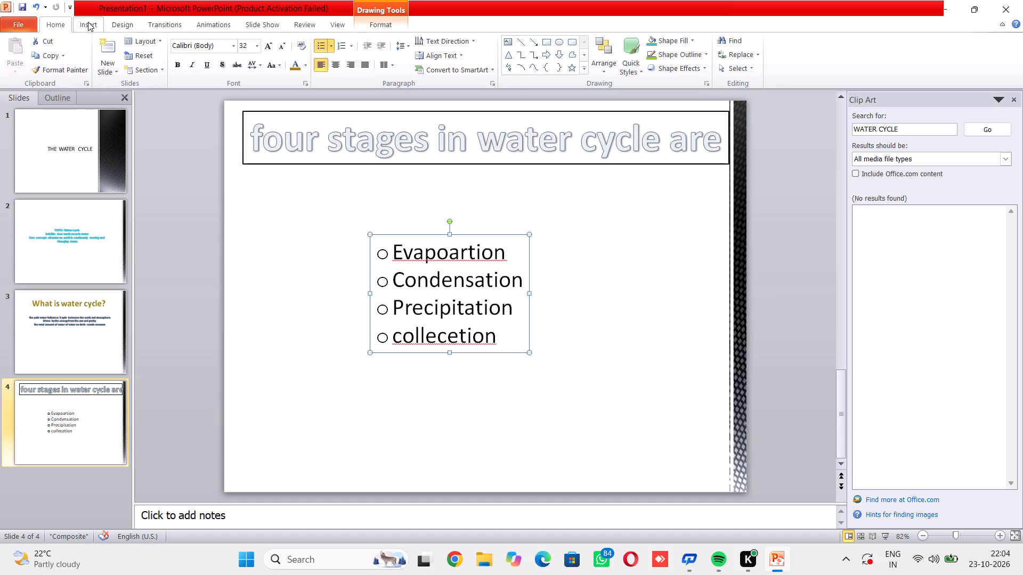
click(88, 22)
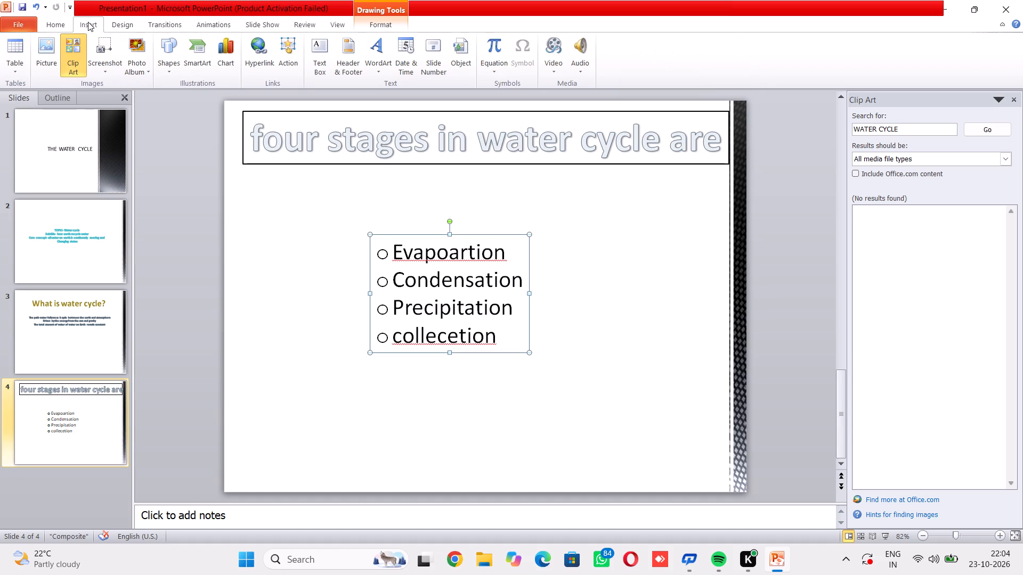
click(58, 15)
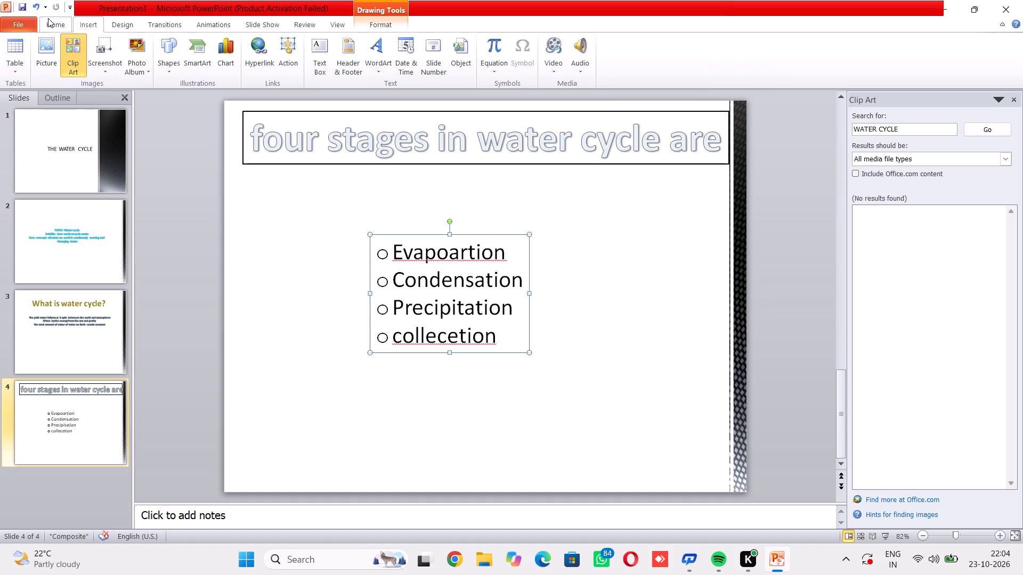
click(49, 20)
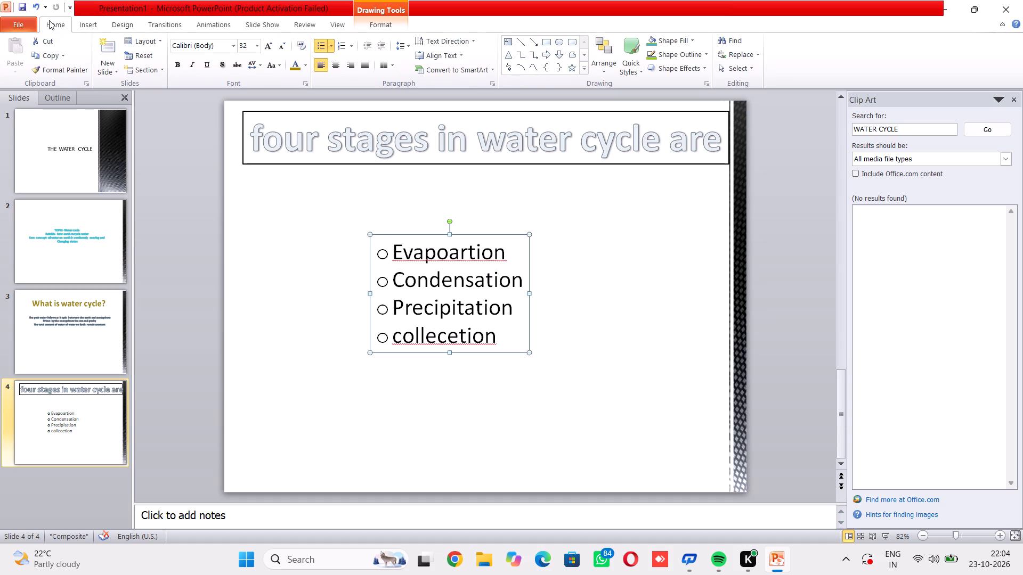
click(112, 65)
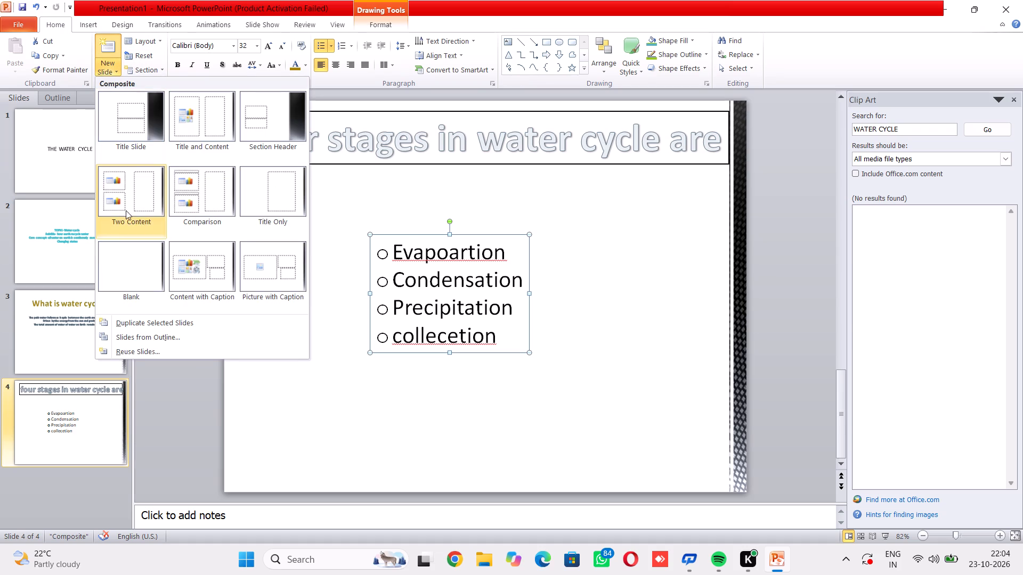
click(102, 260)
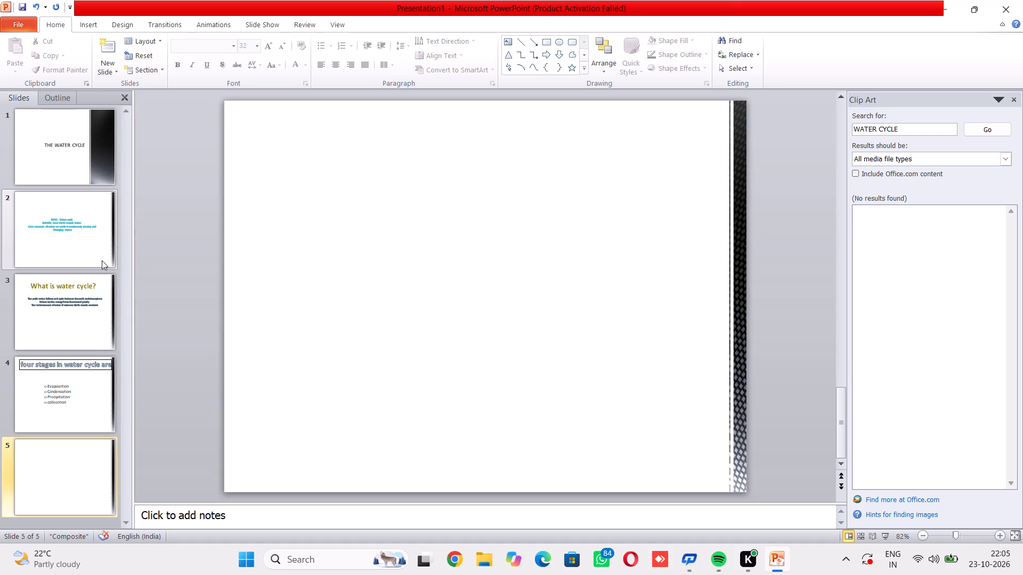
Insert a WordArt heading on blank slide 5 using the solid green gradient style in the third row of the gallery.
click(81, 21)
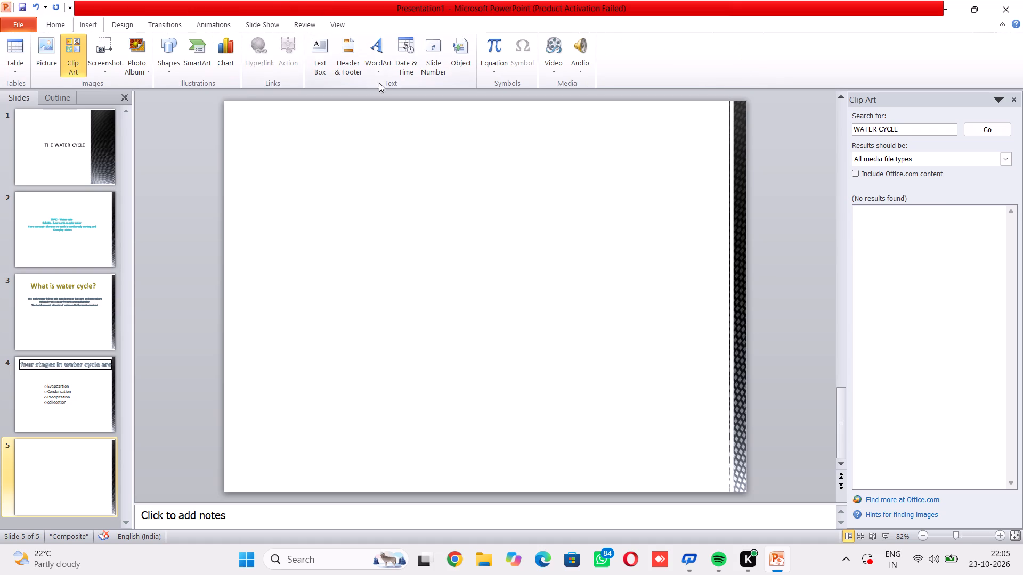
click(377, 59)
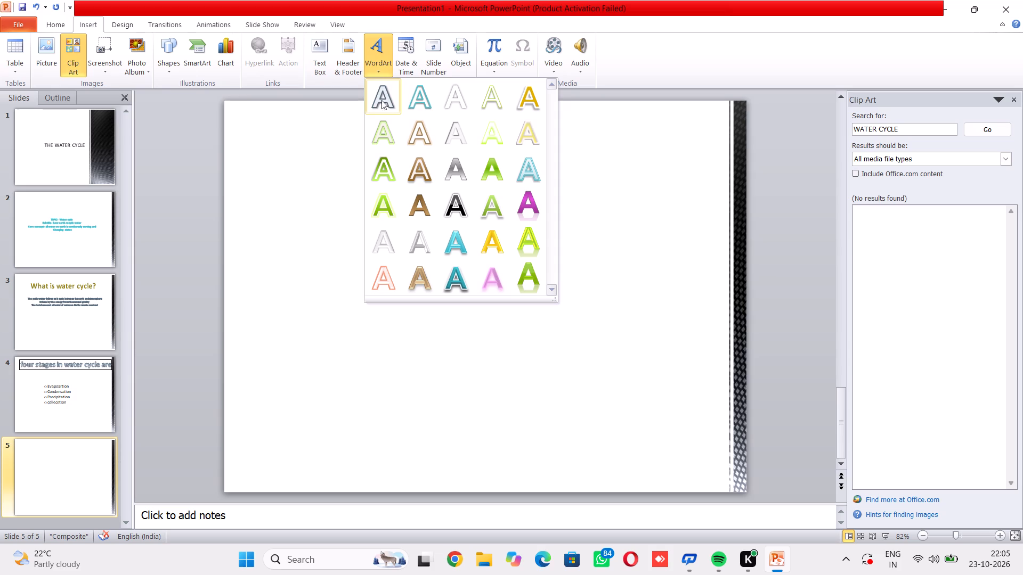
click(486, 177)
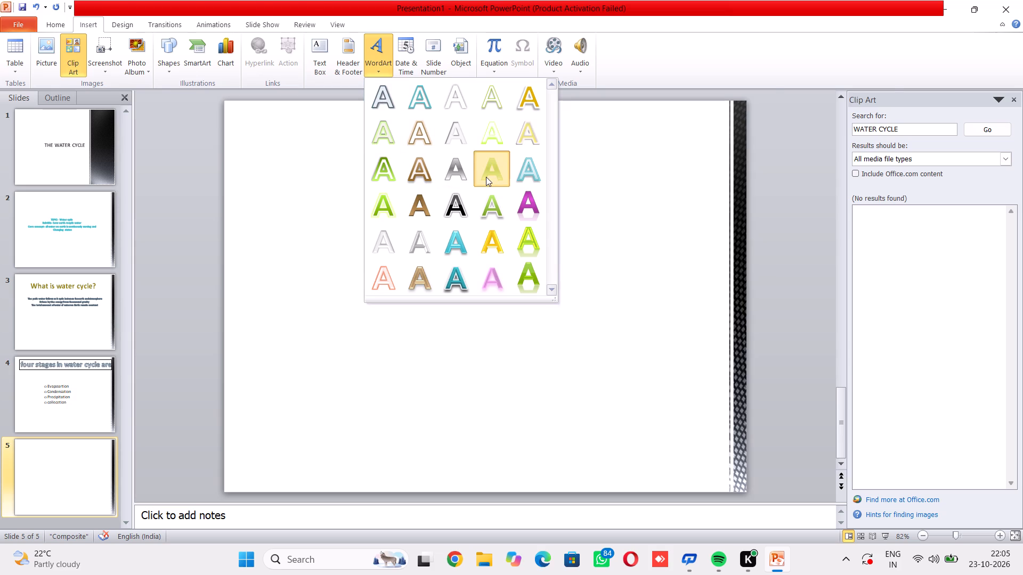
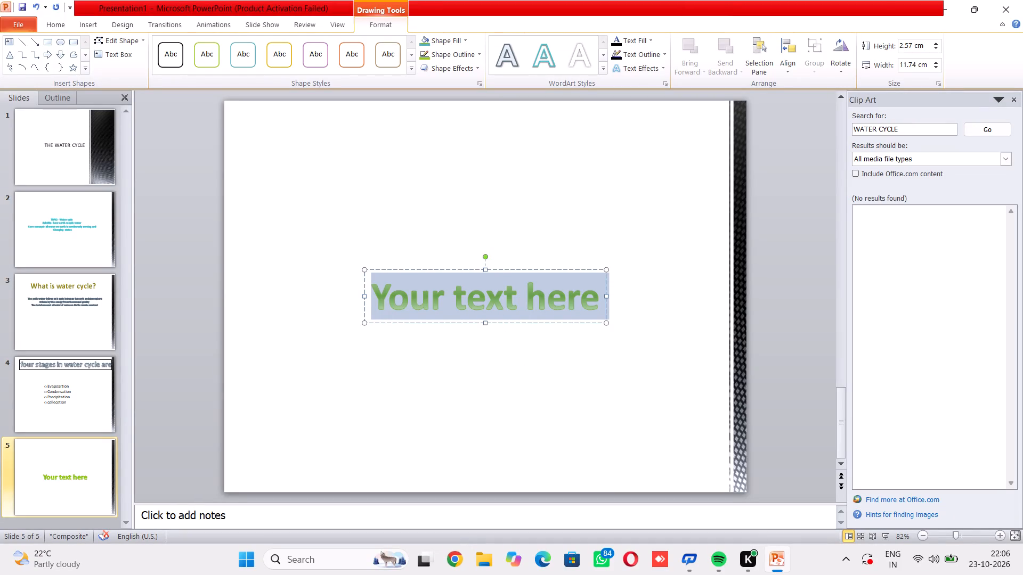
Move the WordArt heading on slide 5 up near the slide's top edge, roughly centred.
drag(493, 269, 500, 185)
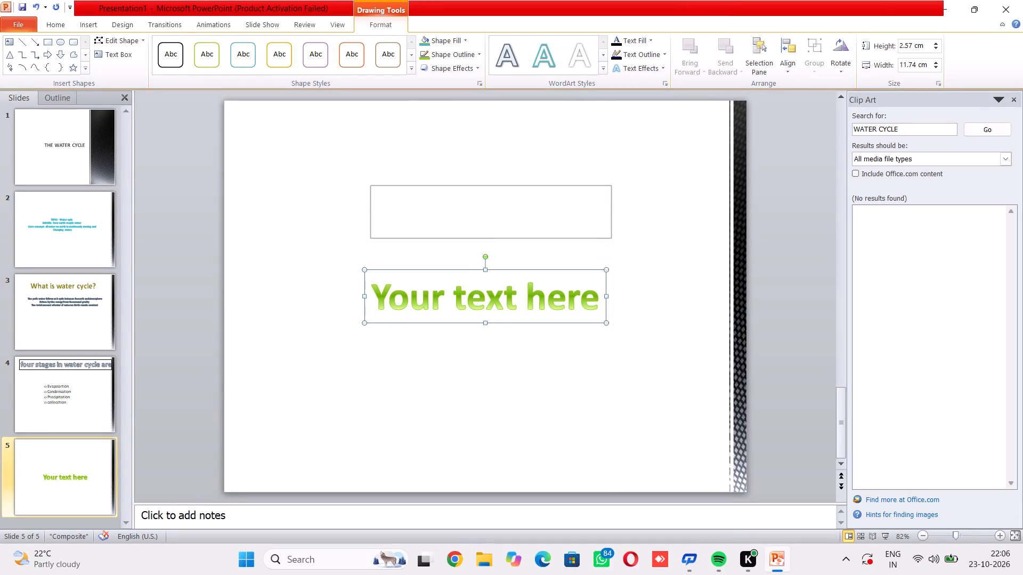
drag(500, 185, 483, 122)
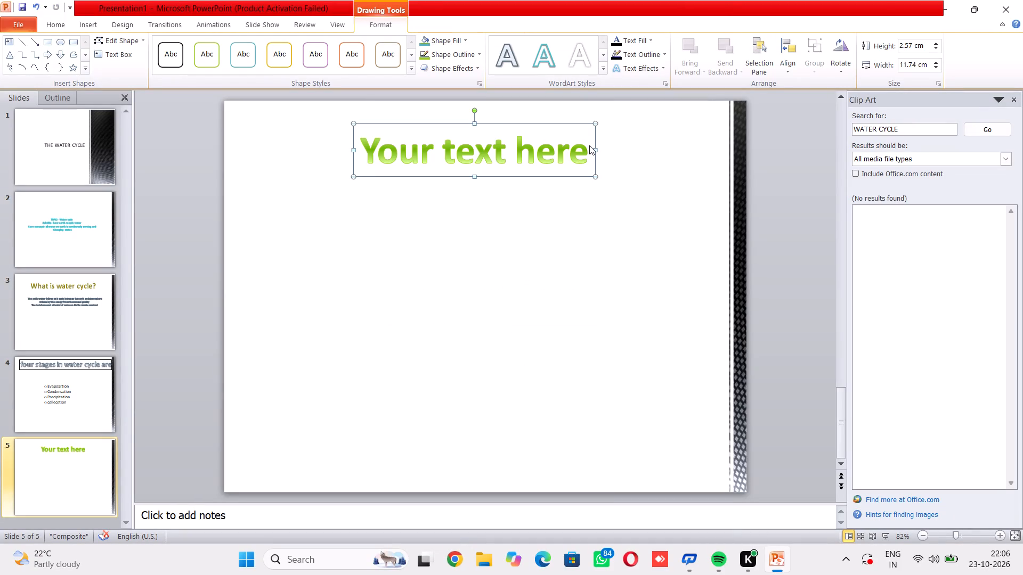
Replace the WordArt placeholder text on slide 5 with the heading "Evaporation and transpiration".
click(589, 147)
click(589, 147)
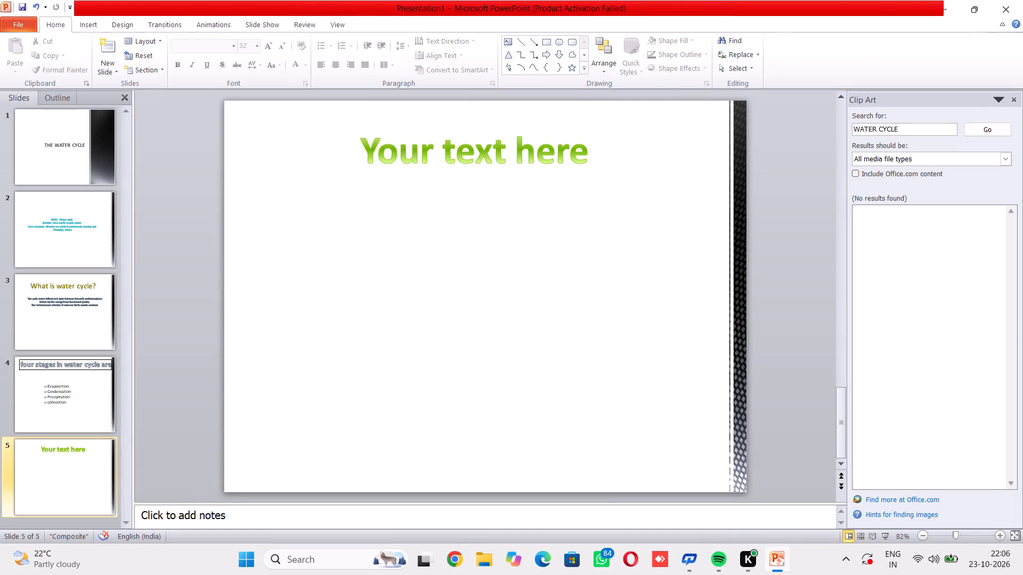
click(573, 150)
key(Right)
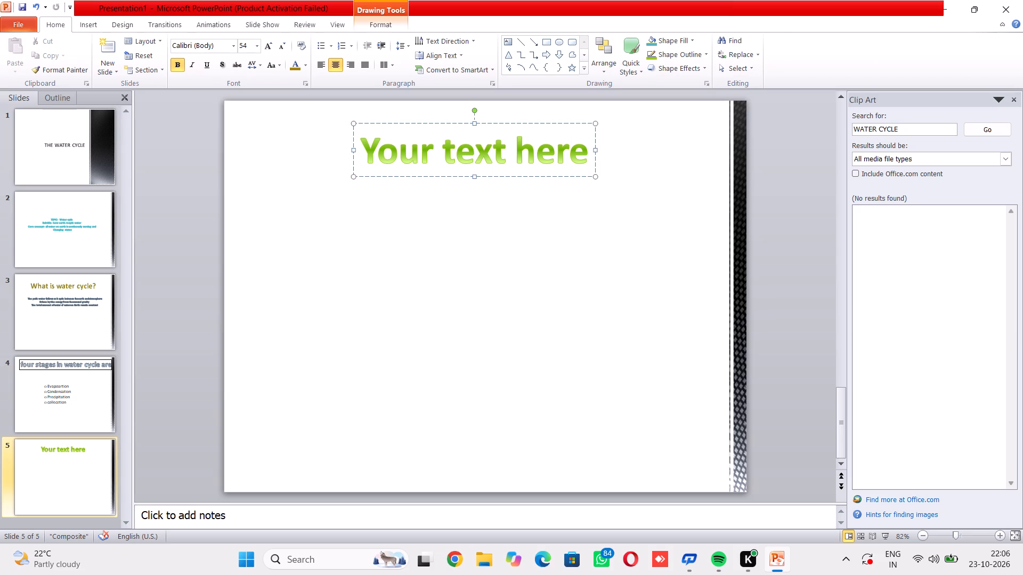
key(BackSpace)
key(BackSpace)
key(BackSpace)
key(BackSpace)
key(BackSpace)
key(BackSpace)
key(BackSpace)
key(BackSpace)
key(BackSpace)
key(BackSpace)
key(BackSpace)
key(BackSpace)
key(BackSpace)
key(BackSpace)
key(BackSpace)
key(BackSpace)
key(BackSpace)
key(BackSpace)
key(BackSpace)
key(BackSpace)
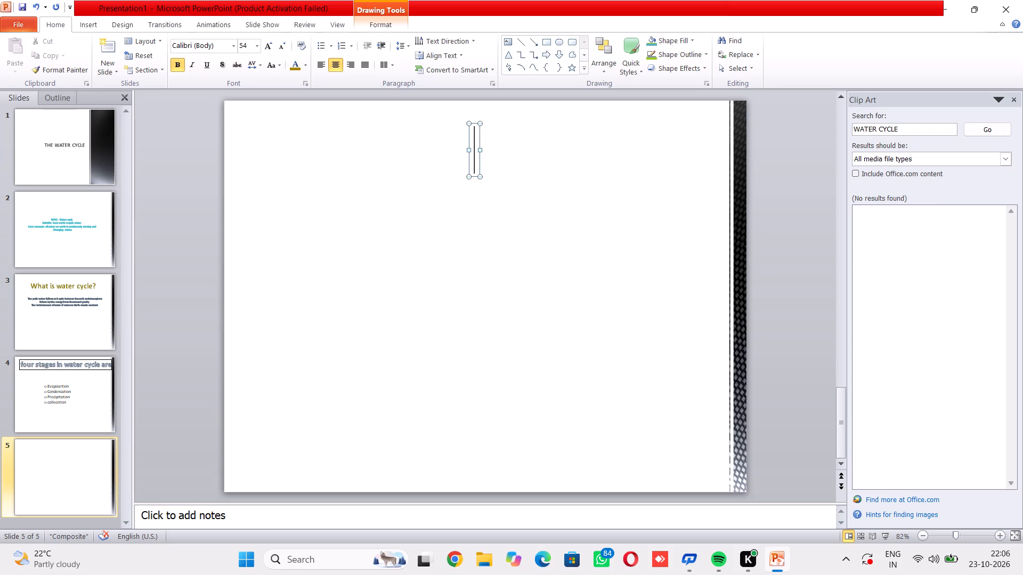
text(evapoartion ans)
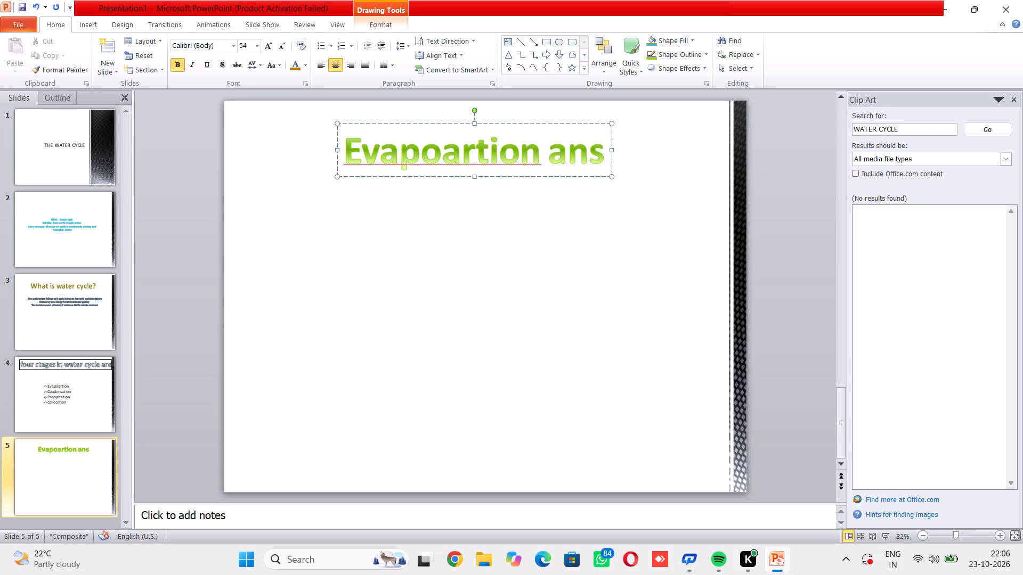
key(equal)
key(BackSpace)
key(BackSpace)
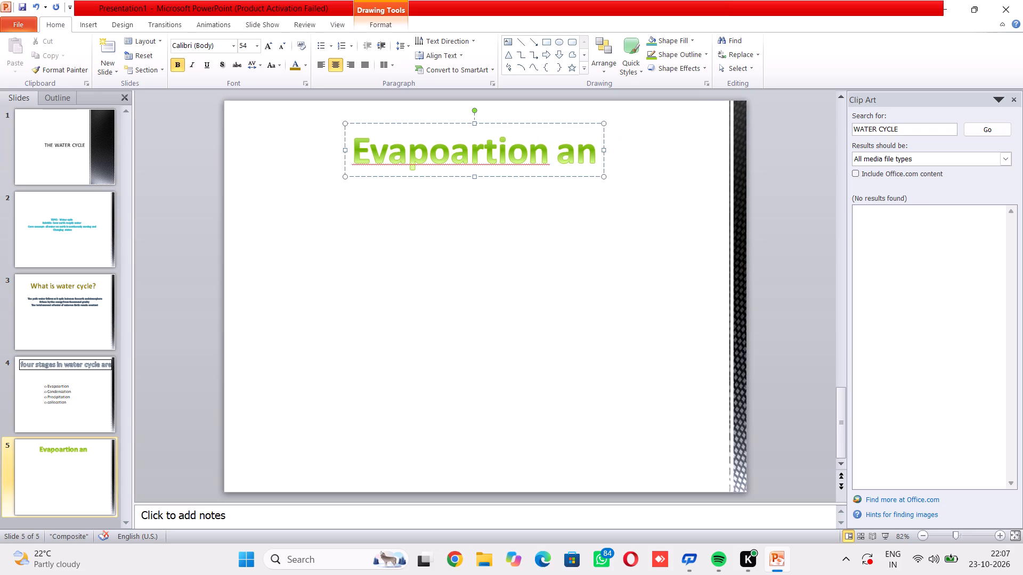
key(Left)
key(Left)
key(Left)
key(Left)
key(Left)
key(Left)
key(Left)
key(BackSpace)
key(BackSpace)
text(ra)
key(Right)
key(Right)
key(Right)
key(Right)
key(Right)
key(Right)
key(Right)
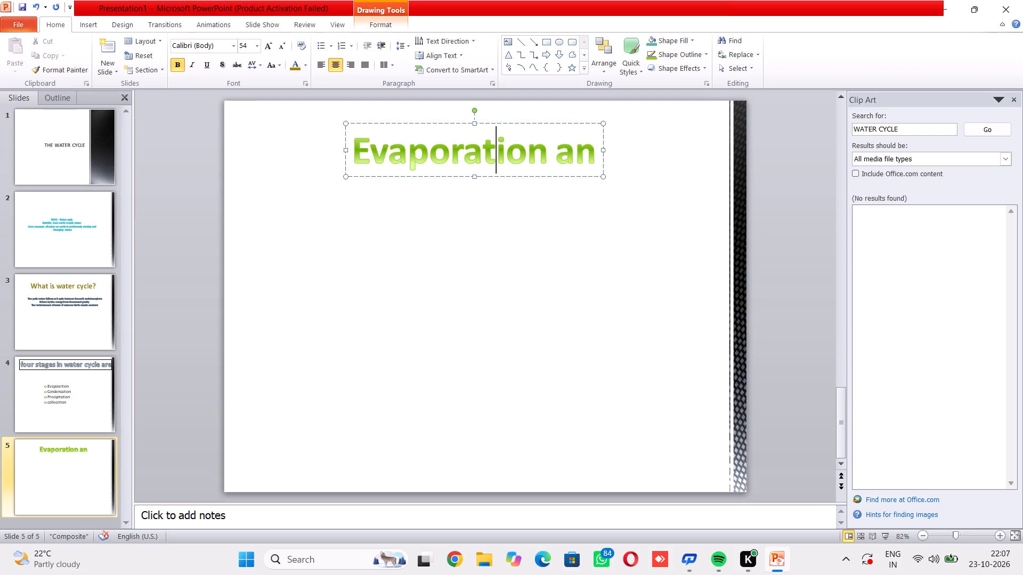
text(d)
key(space)
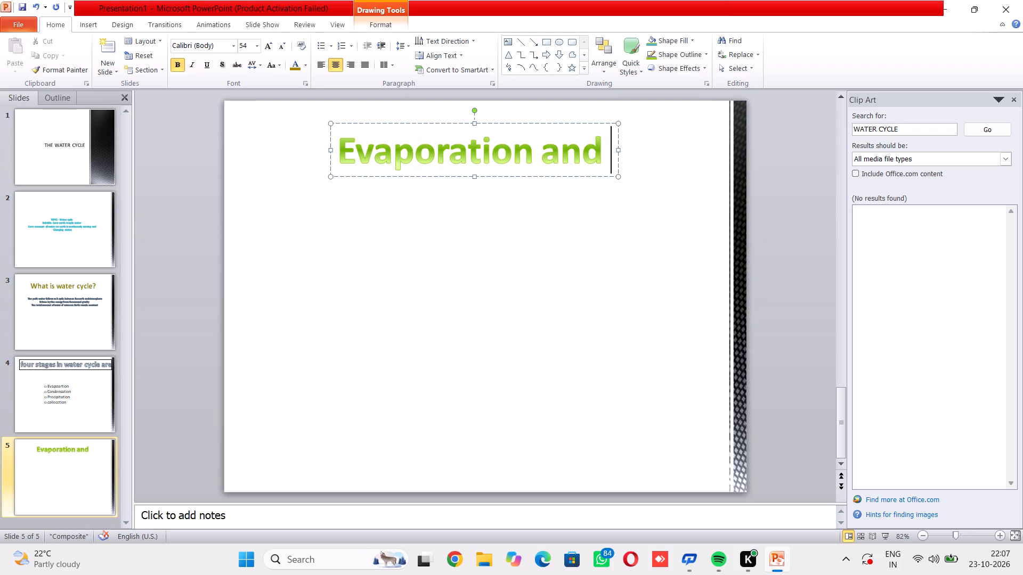
text(transpirsat)
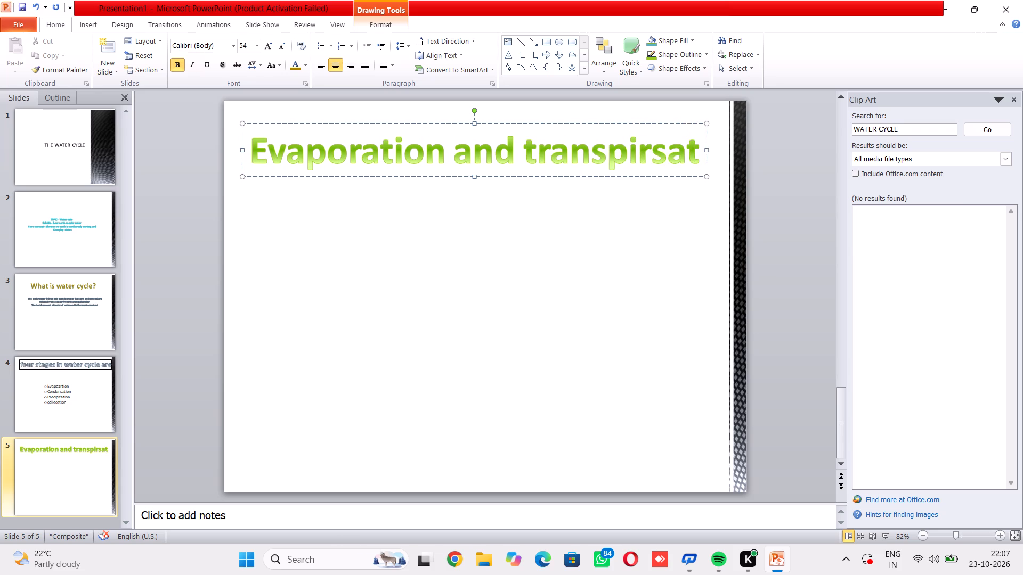
key(BackSpace)
key(BackSpace)
key(BackSpace)
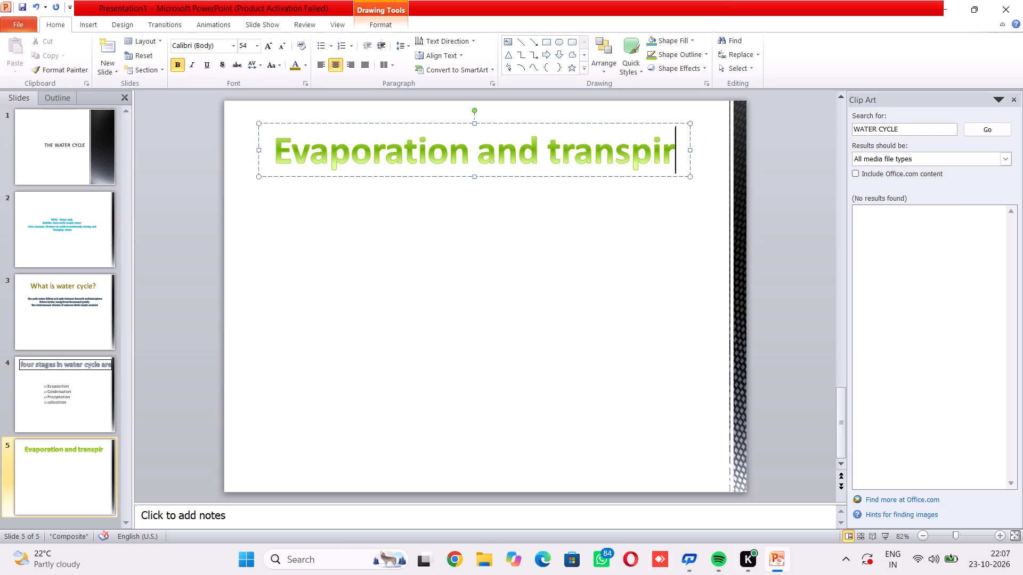
text(ation)
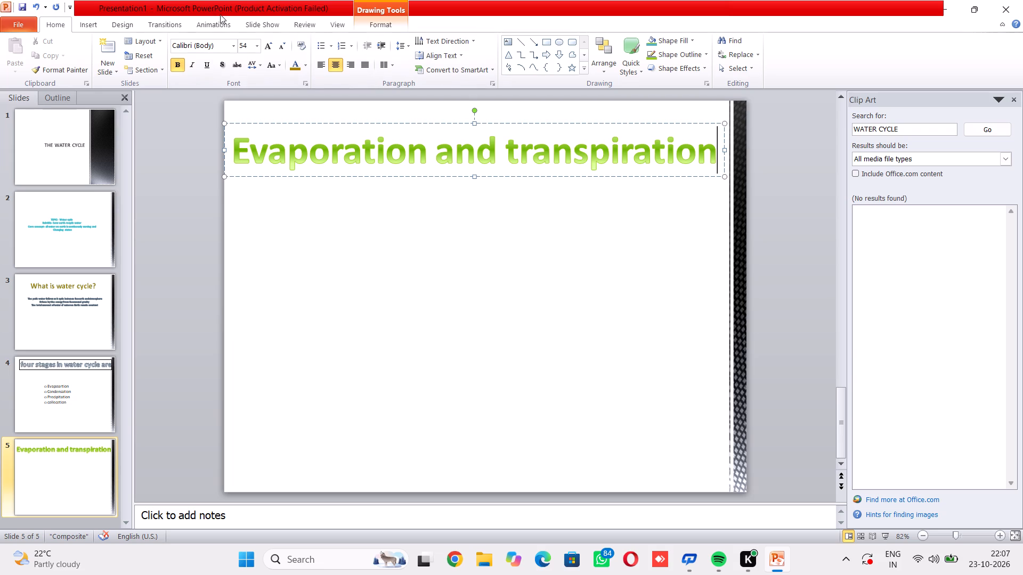
Insert a text box on slide 5 below the start of the WordArt heading.
click(98, 28)
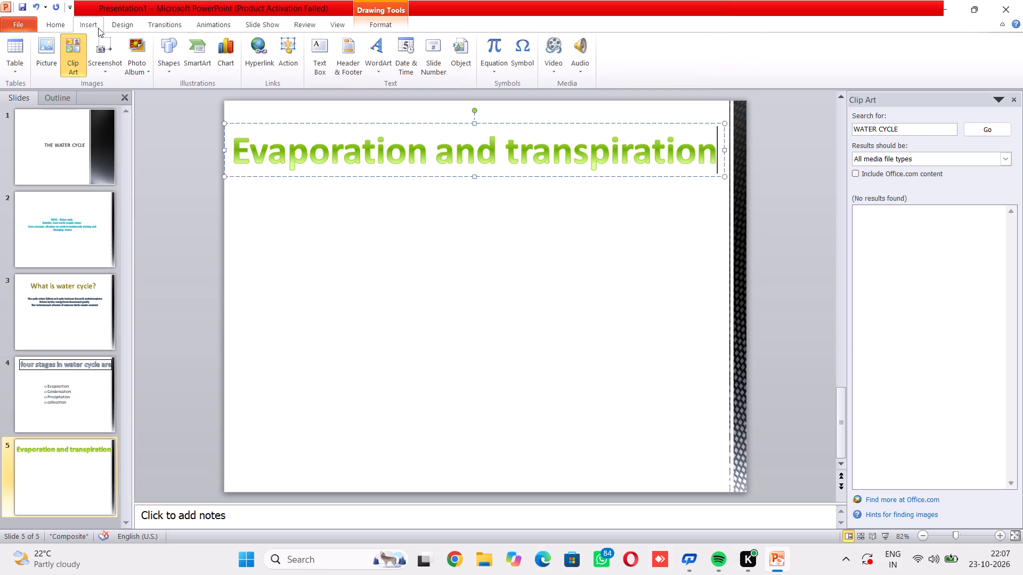
click(87, 24)
click(119, 20)
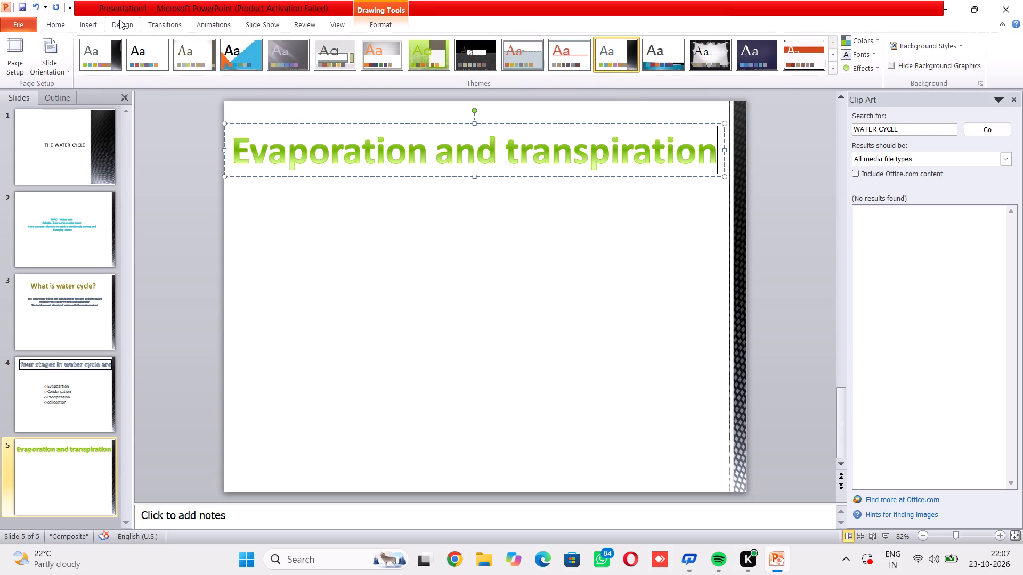
click(53, 26)
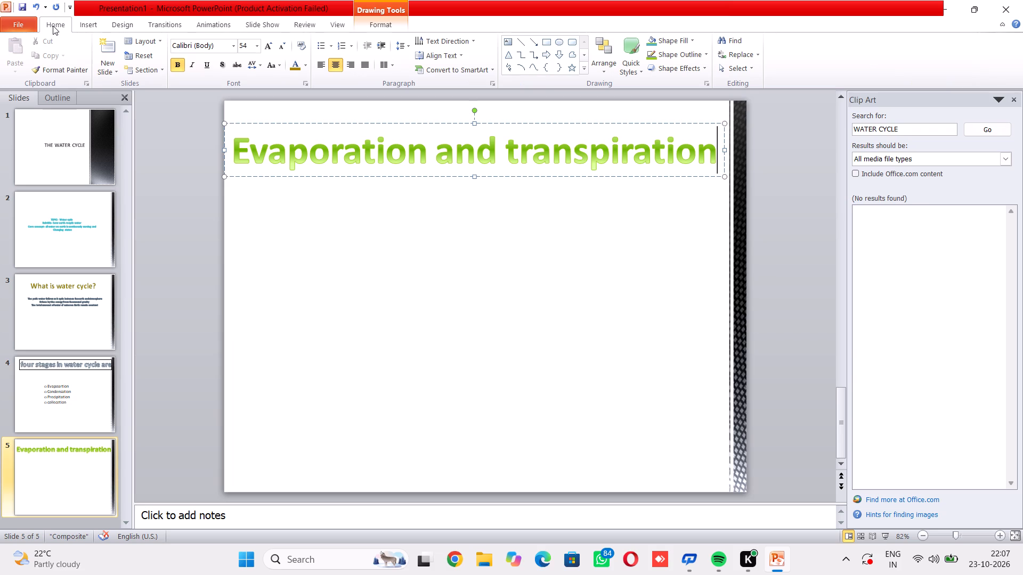
click(98, 27)
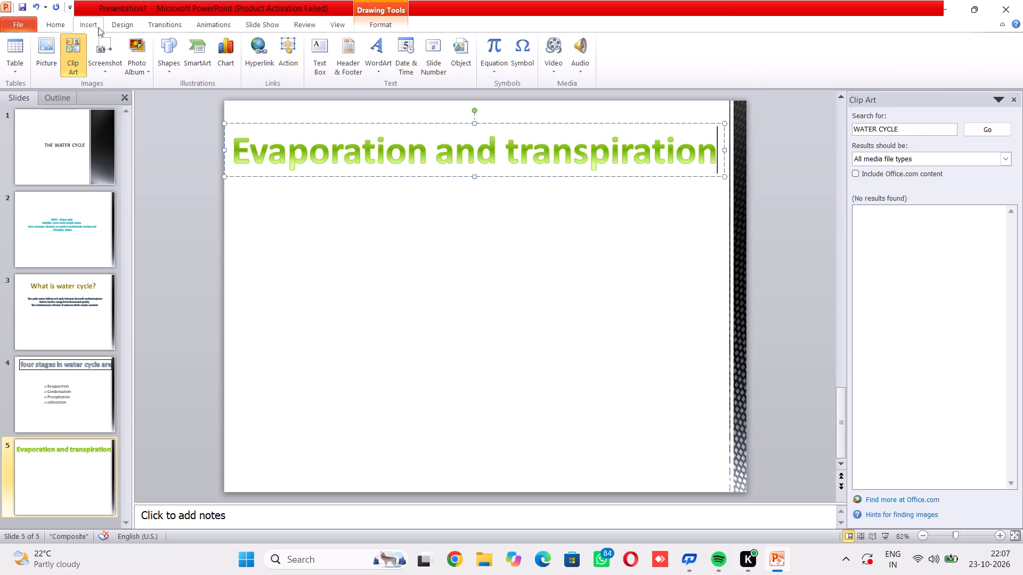
click(320, 45)
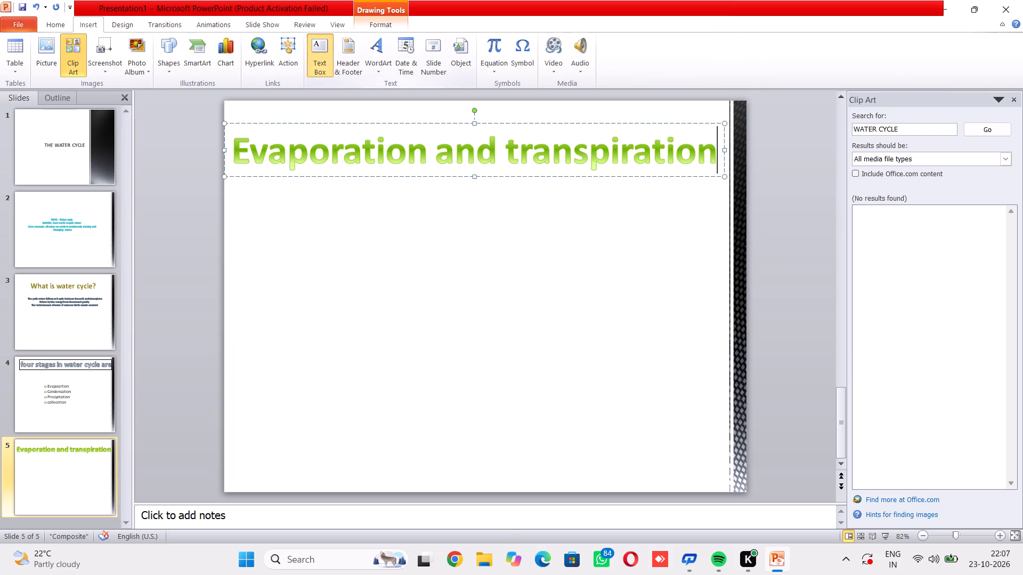
click(316, 233)
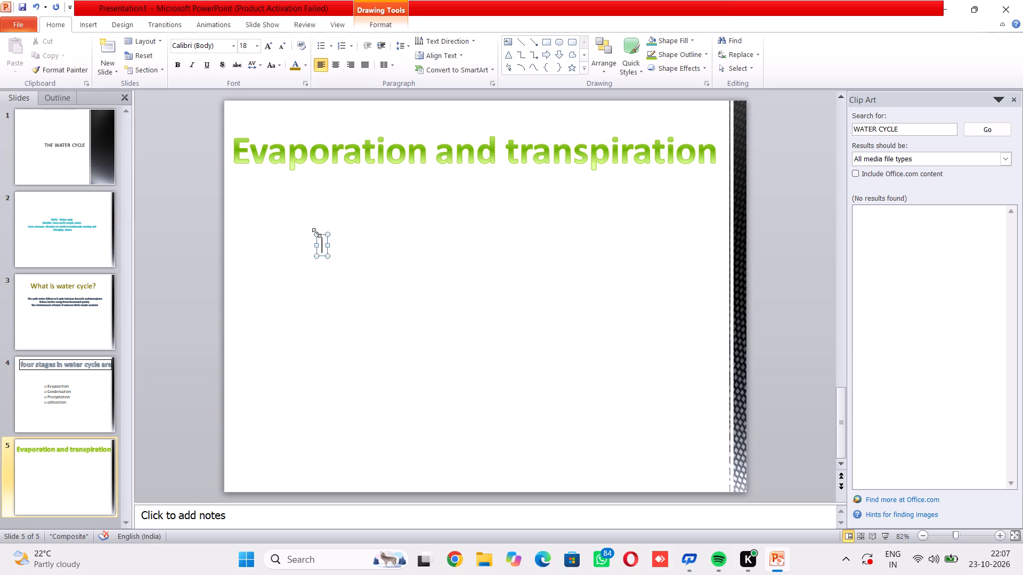
Enter "The sun heats water in oceans ,lakes and river" in the text box on slide 5.
text(the sun and)
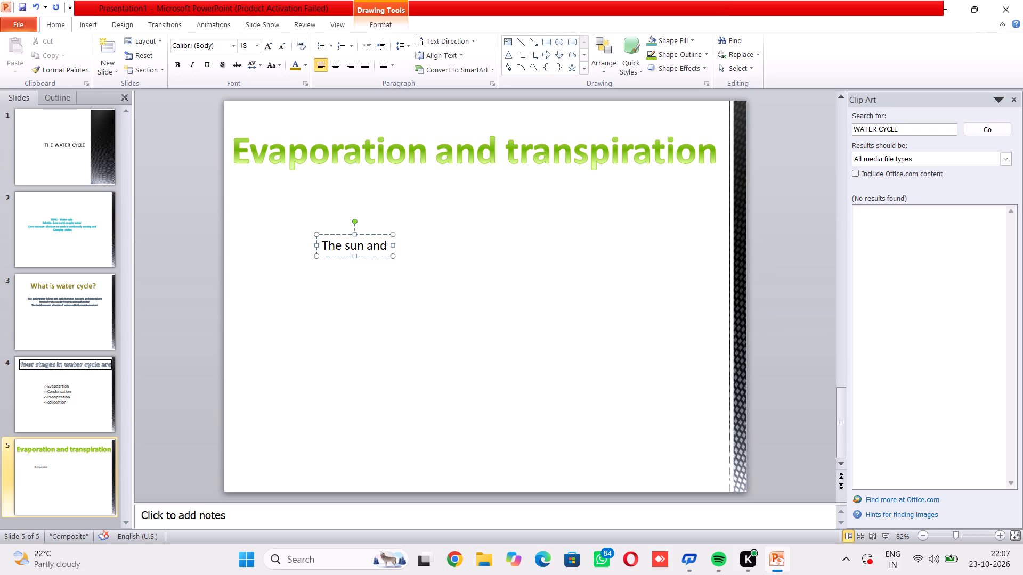
key(BackSpace)
key(BackSpace)
key(BackSpace)
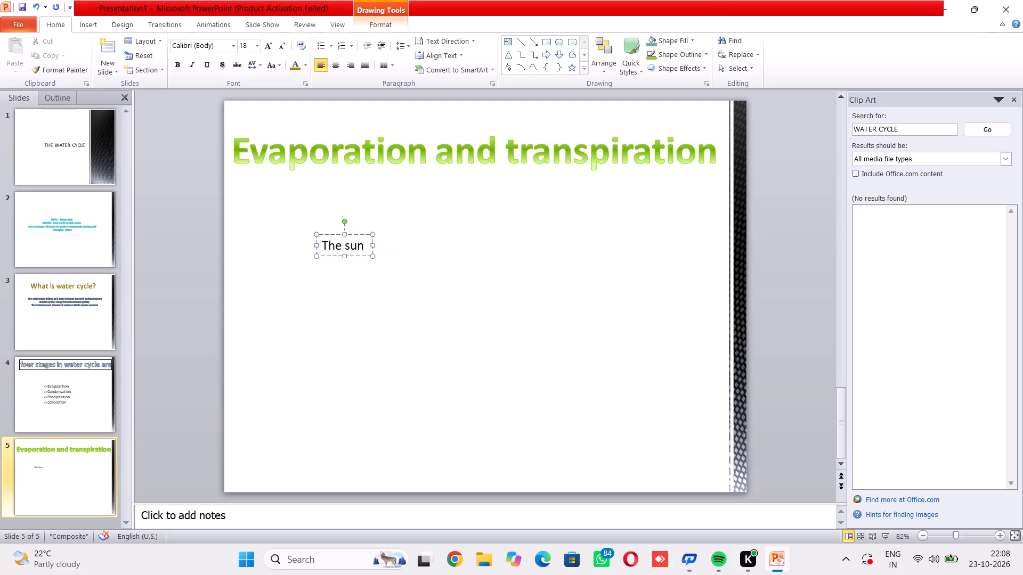
text(heats)
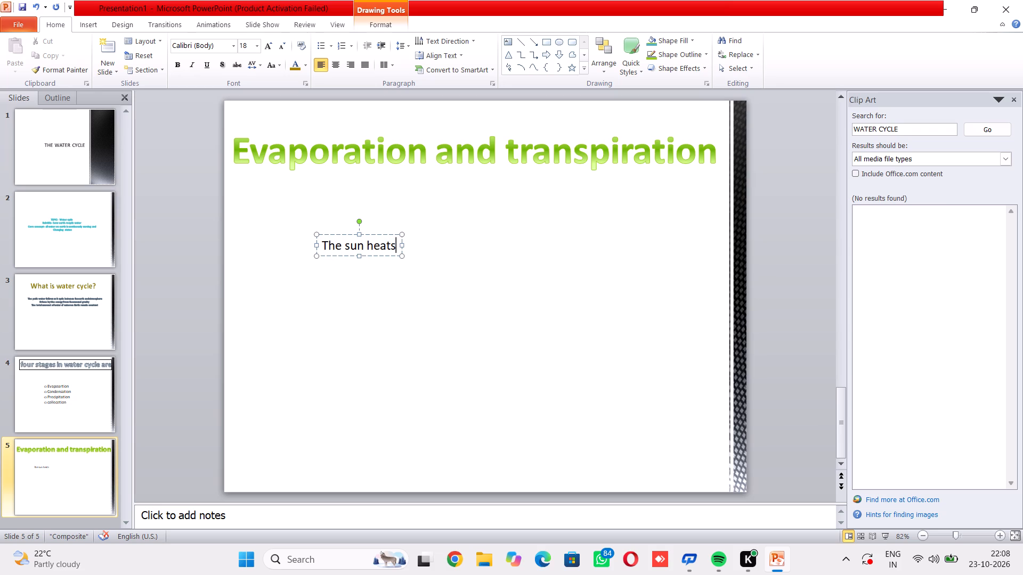
key(space)
text(water in)
key(space)
key(o)
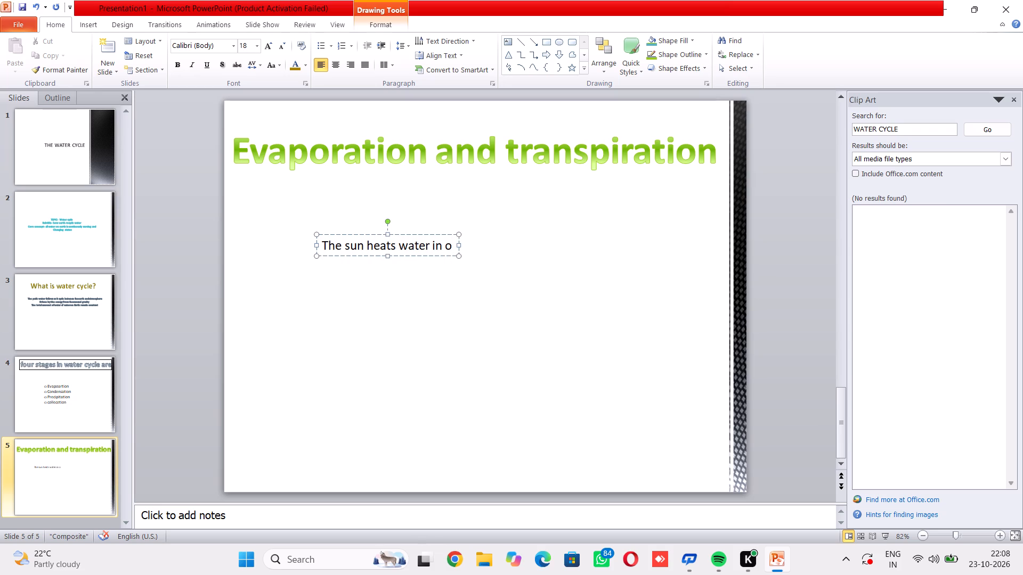
text(cean)
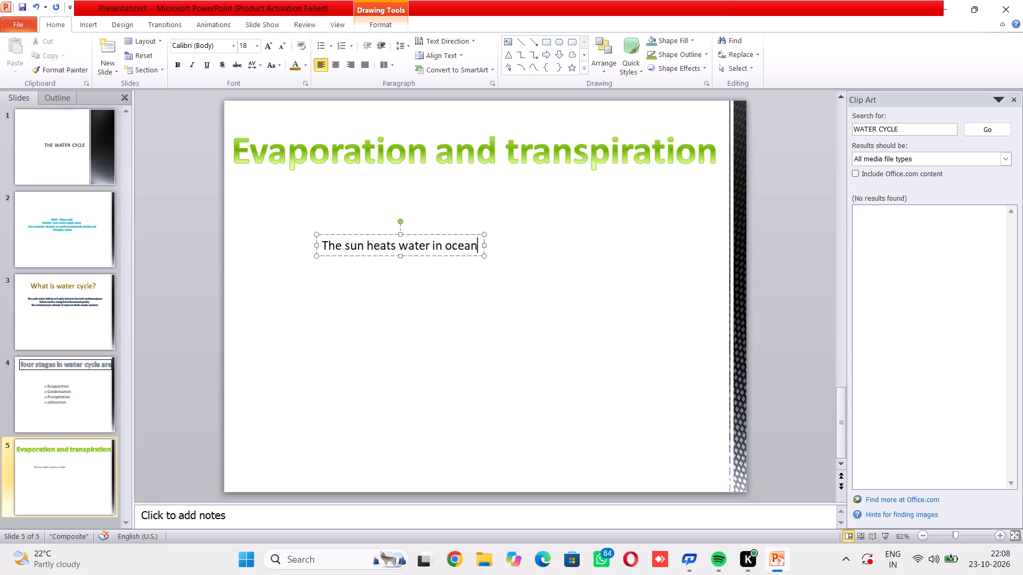
text(s)
key(space)
text(,lakes)
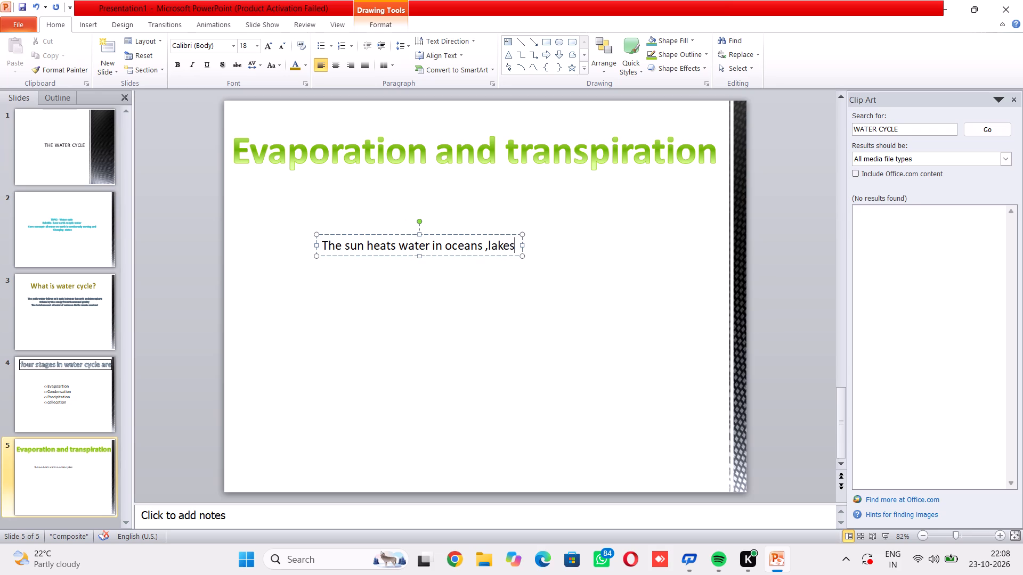
key(space)
text(and river)
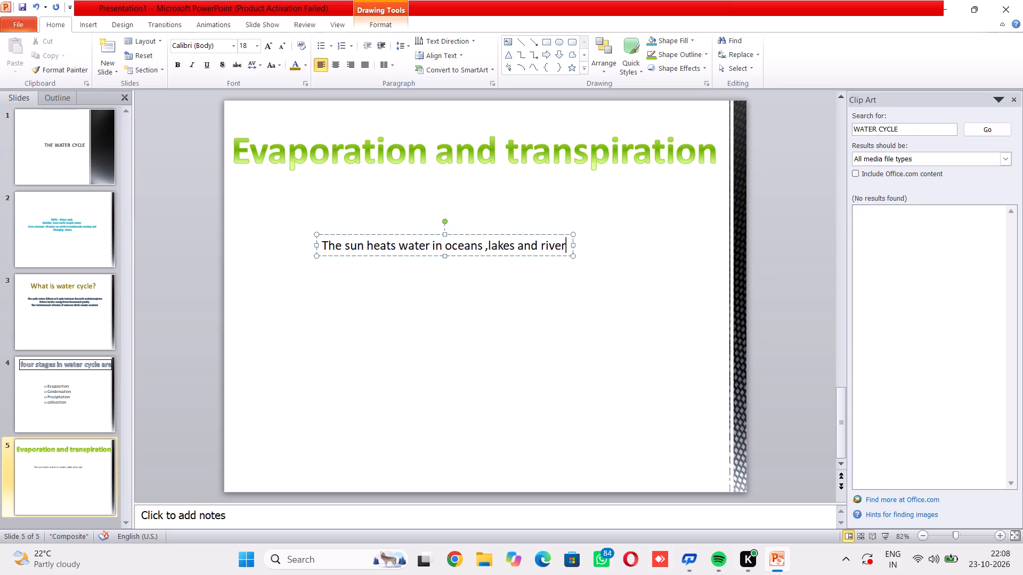
Continue the sentence on slide 5 with ",turning liquid water into invisible water vapor".
key(comma)
text(turno)
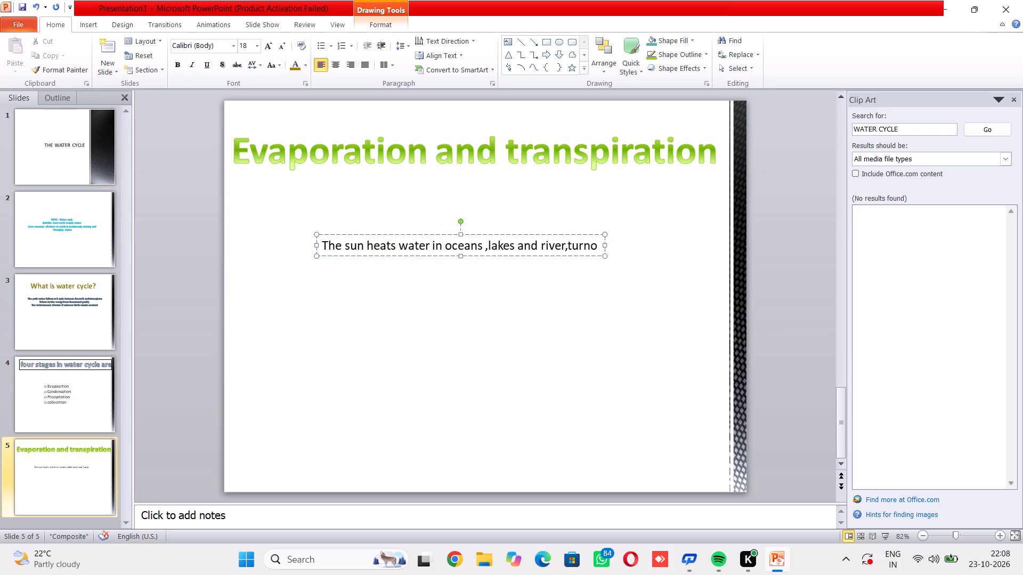
key(BackSpace)
text(ing)
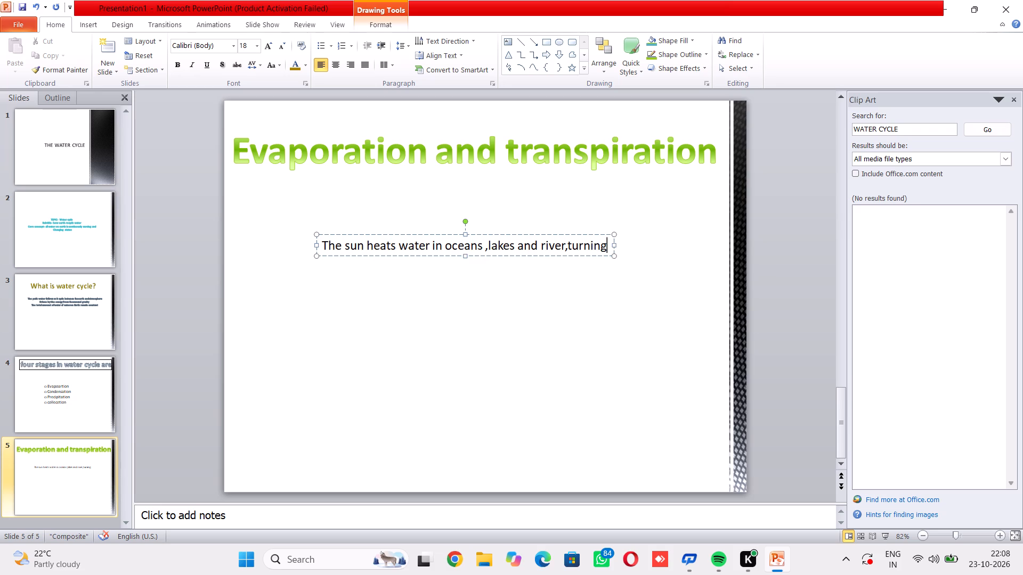
key(space)
text(li)
text(quid)
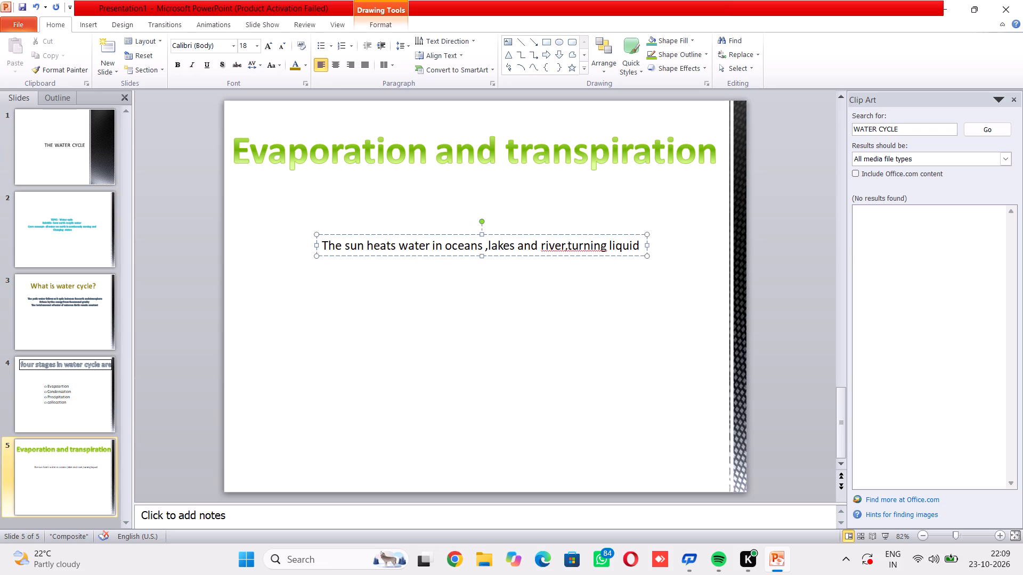
key(space)
text(water into invisible)
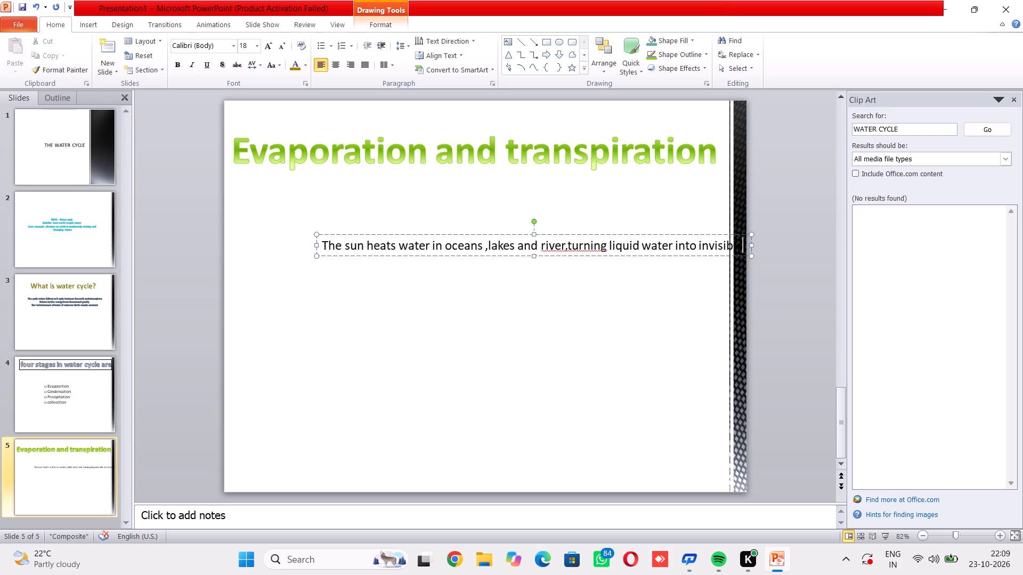
key(space)
text(water vapor)
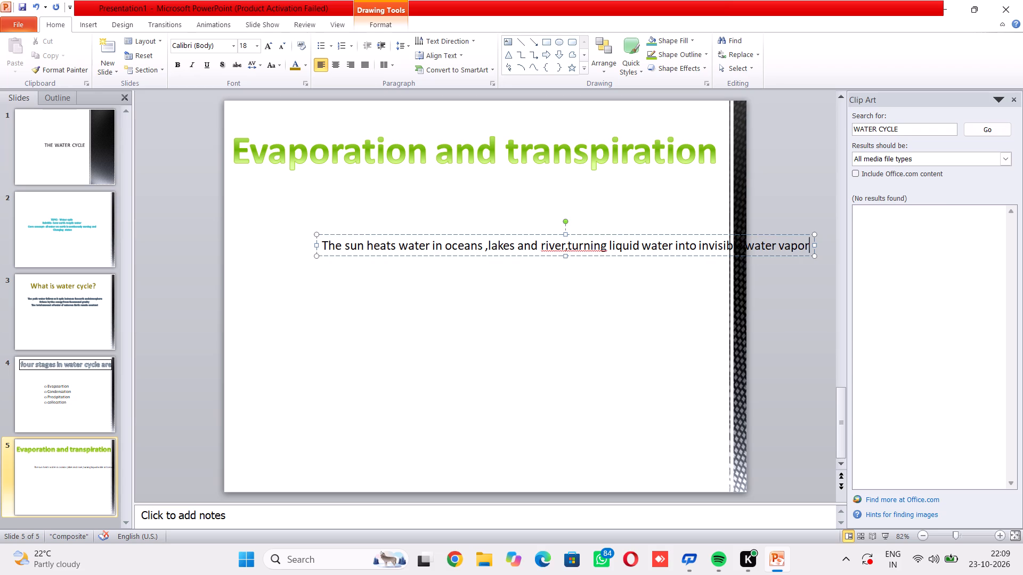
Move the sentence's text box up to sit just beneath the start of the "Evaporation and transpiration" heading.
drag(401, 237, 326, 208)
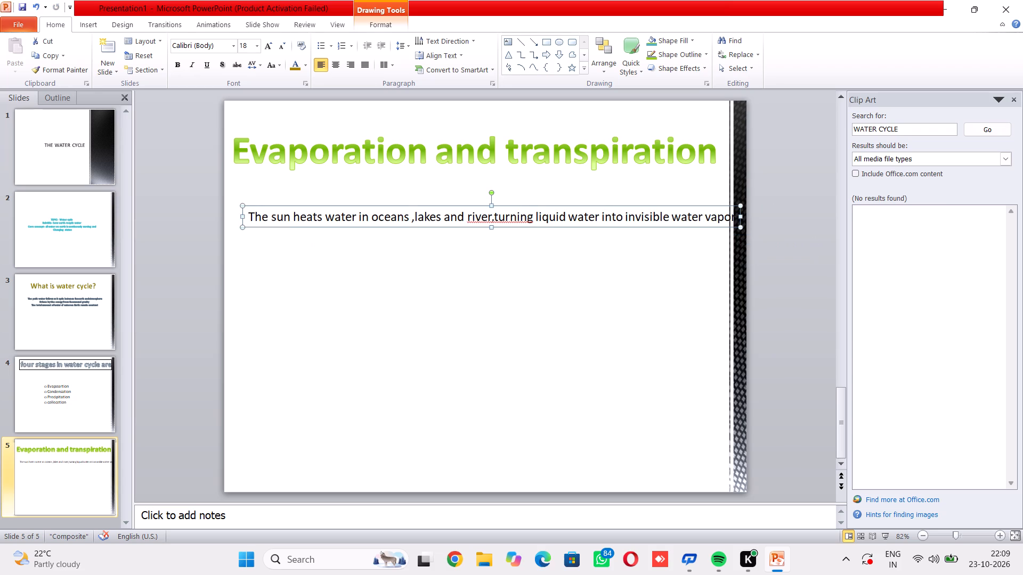
Break the sentence before "into invisible water vapor" and indent the new second line slightly with a few spaces.
click(599, 221)
key(Return)
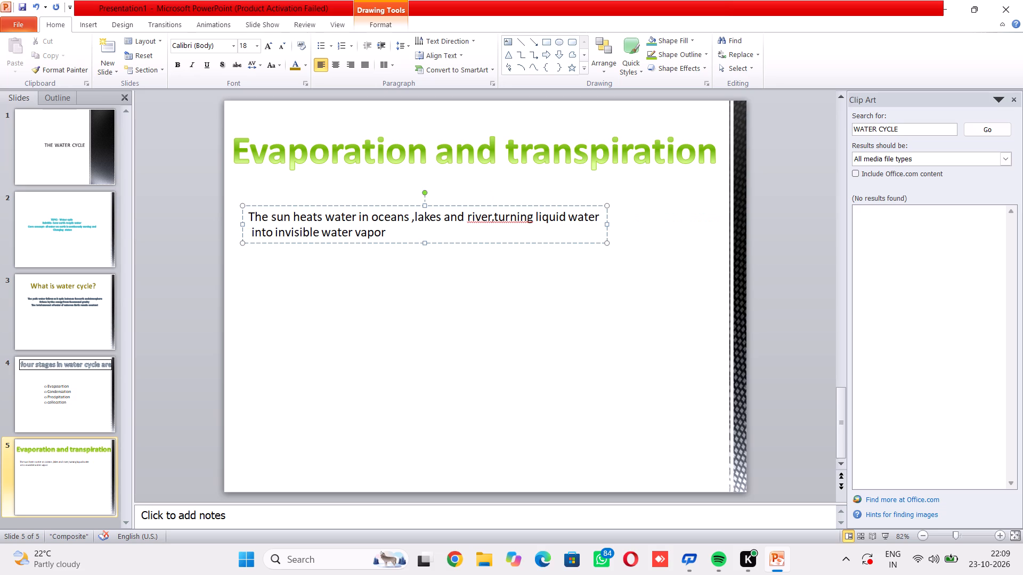
key(space)
key(space)
key(space)
key(space)
key(space)
key(space)
key(space)
key(space)
key(space)
key(space)
key(space)
key(space)
key(space)
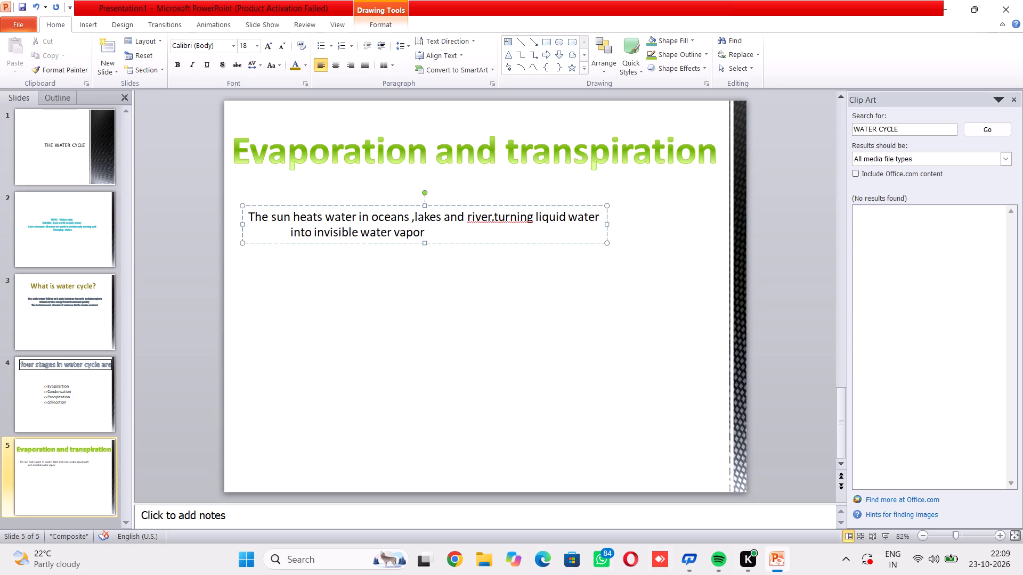
key(BackSpace)
key(BackSpace)
key(BackSpace)
key(BackSpace)
key(BackSpace)
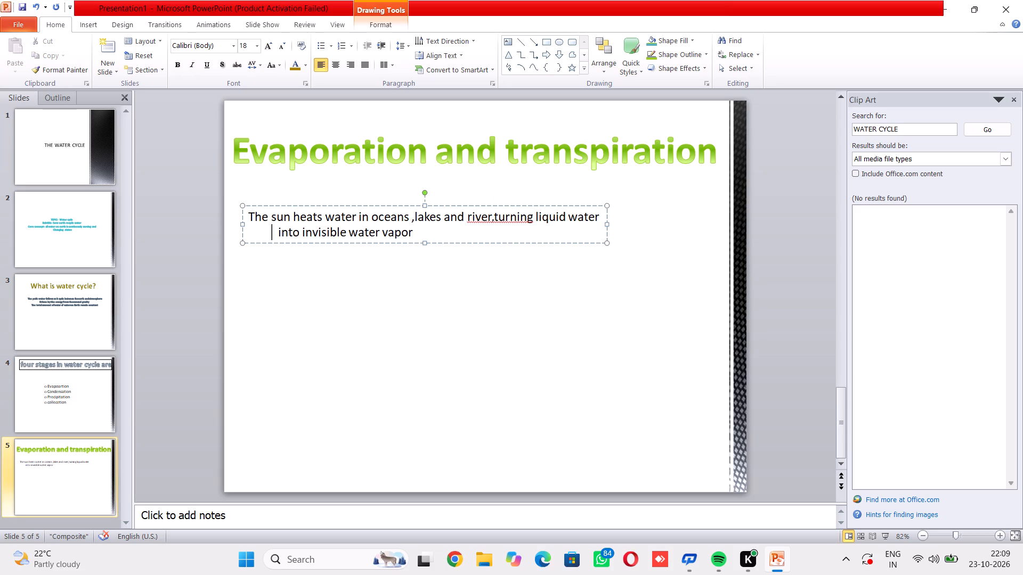
key(BackSpace)
key(BackSpace)
key(BackSpace)
key(BackSpace)
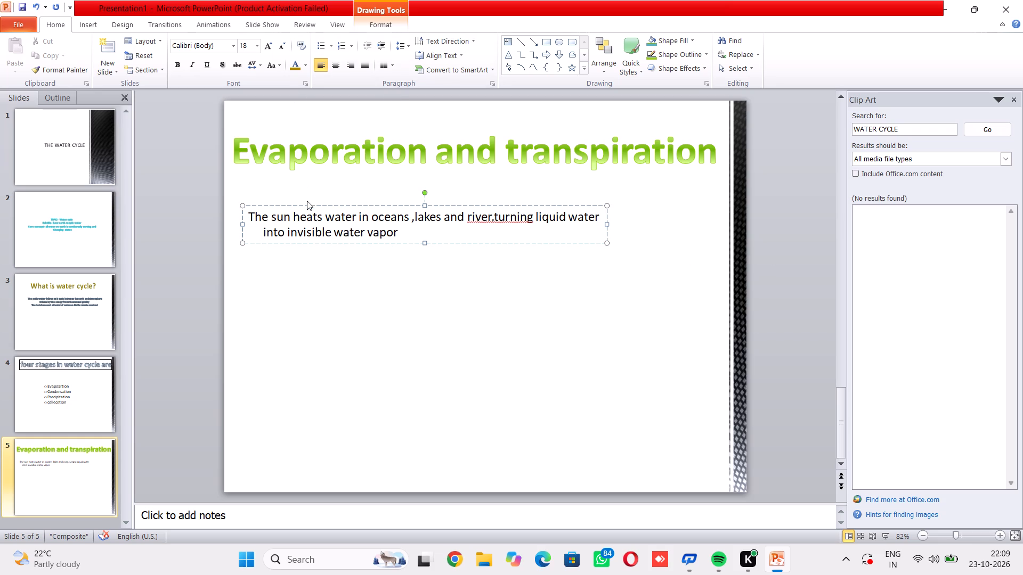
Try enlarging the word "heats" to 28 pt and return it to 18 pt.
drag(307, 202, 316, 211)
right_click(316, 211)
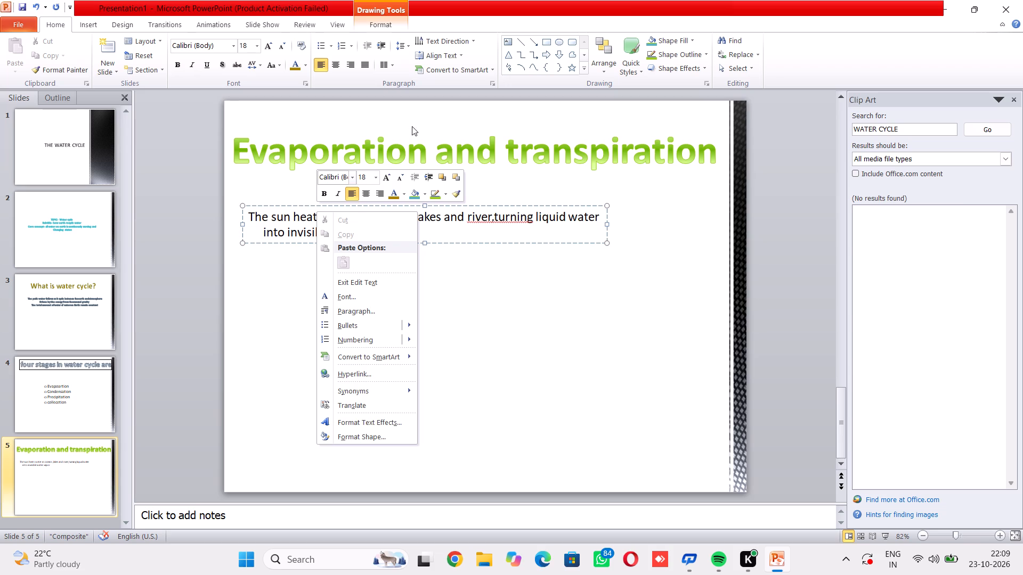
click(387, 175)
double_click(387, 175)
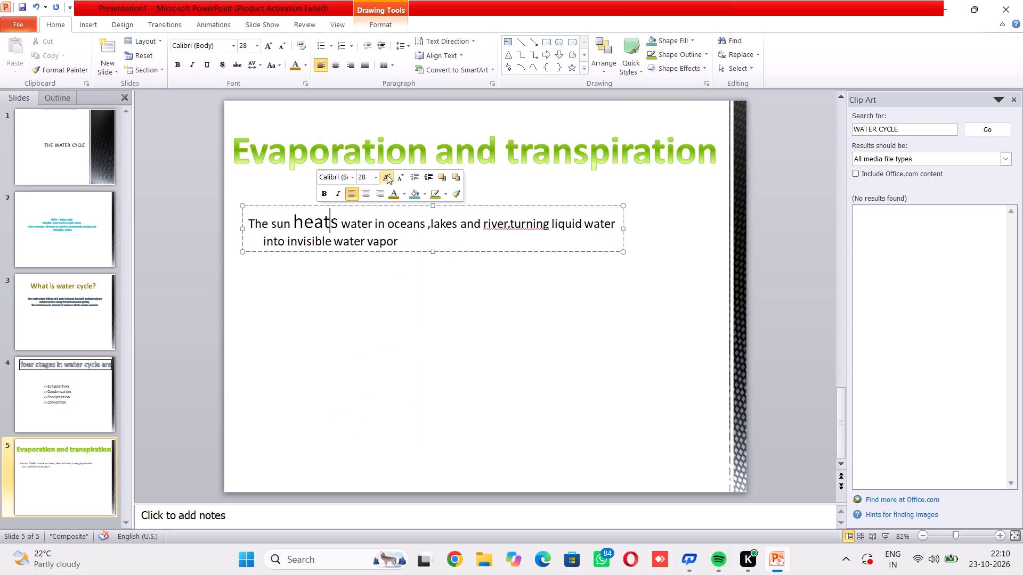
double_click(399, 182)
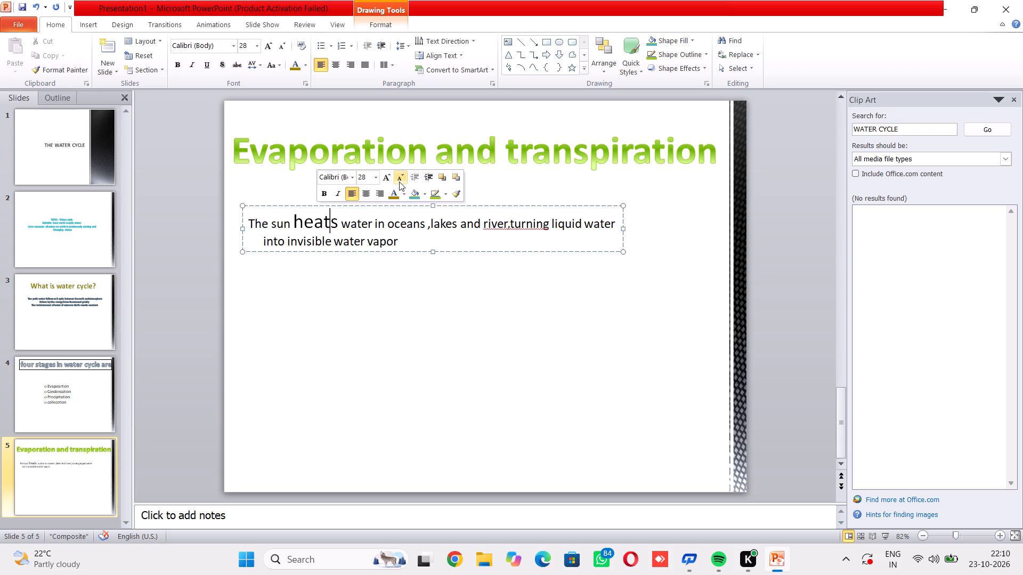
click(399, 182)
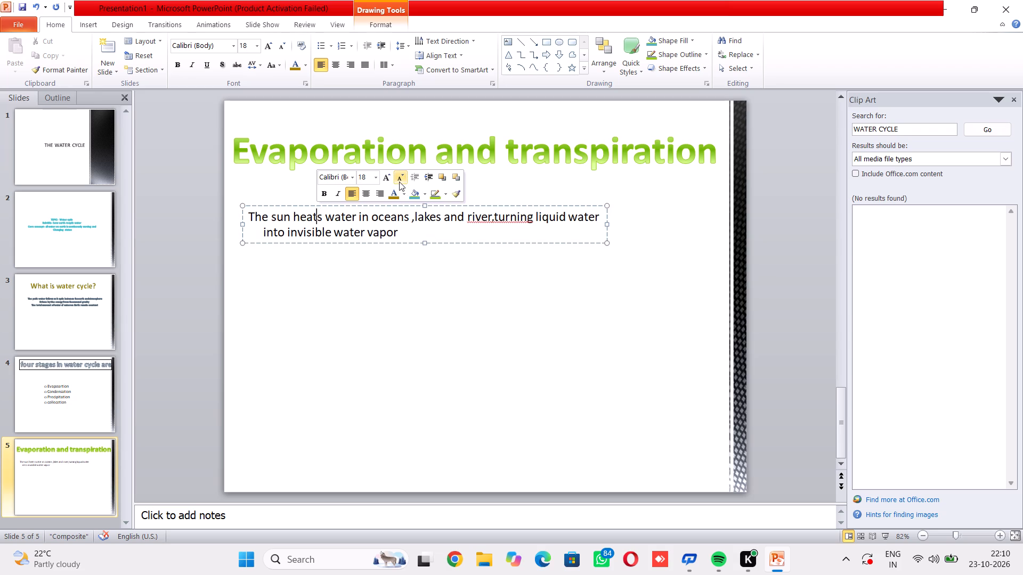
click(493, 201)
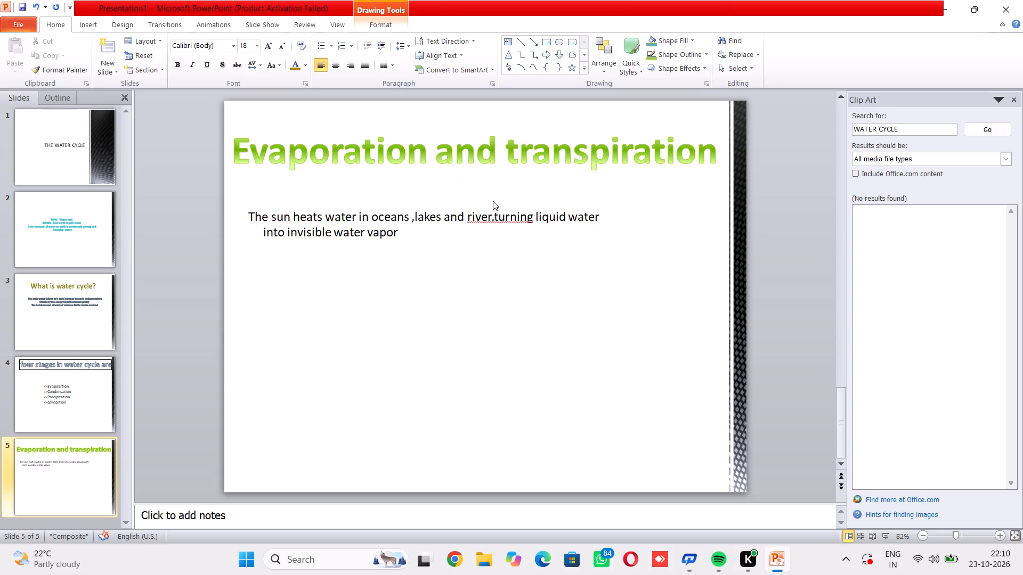
Move the text box on slide 5 slightly down and across so it sits roughly centred beneath the heading.
click(493, 215)
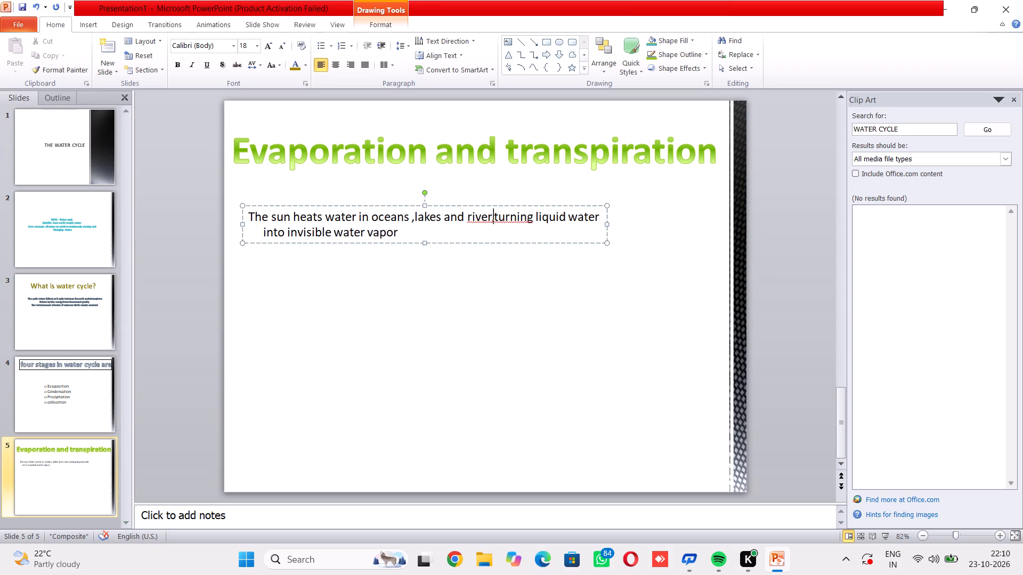
drag(477, 206, 480, 208)
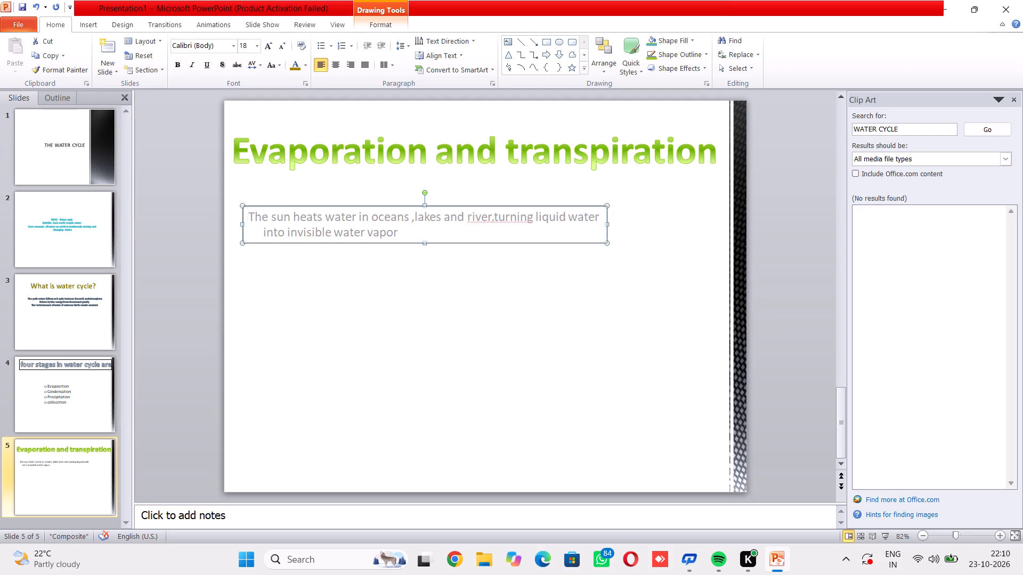
drag(480, 208, 516, 234)
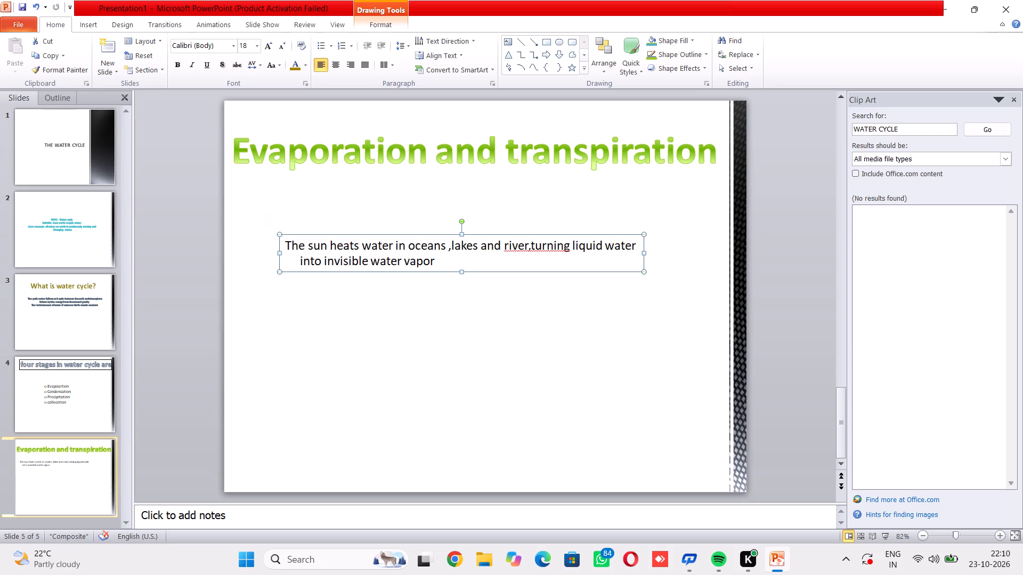
Add the label "EVAPOPRATION-" in front of "The sun heats water" on slide 5.
click(286, 250)
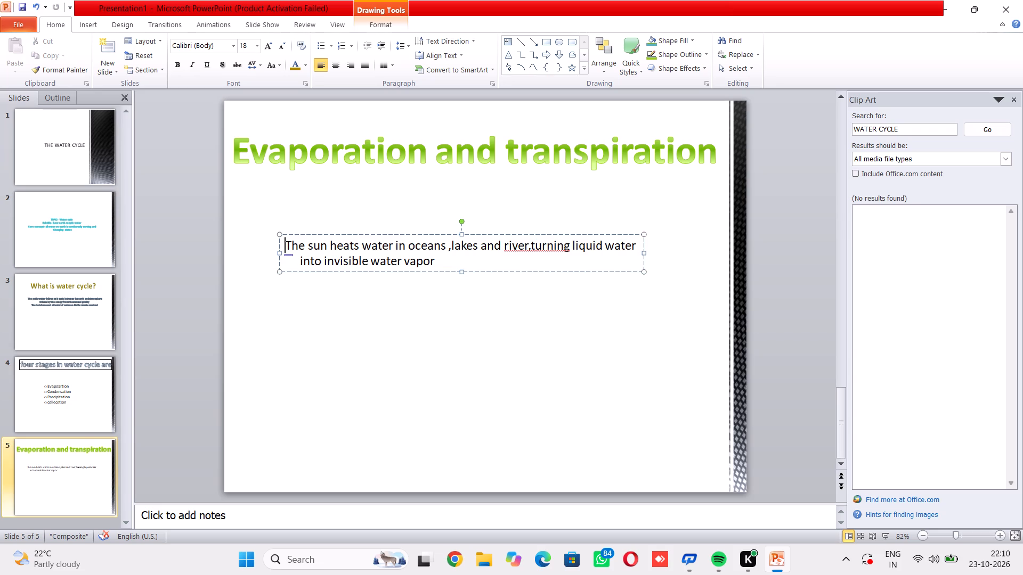
text(EVAPOPRATION)
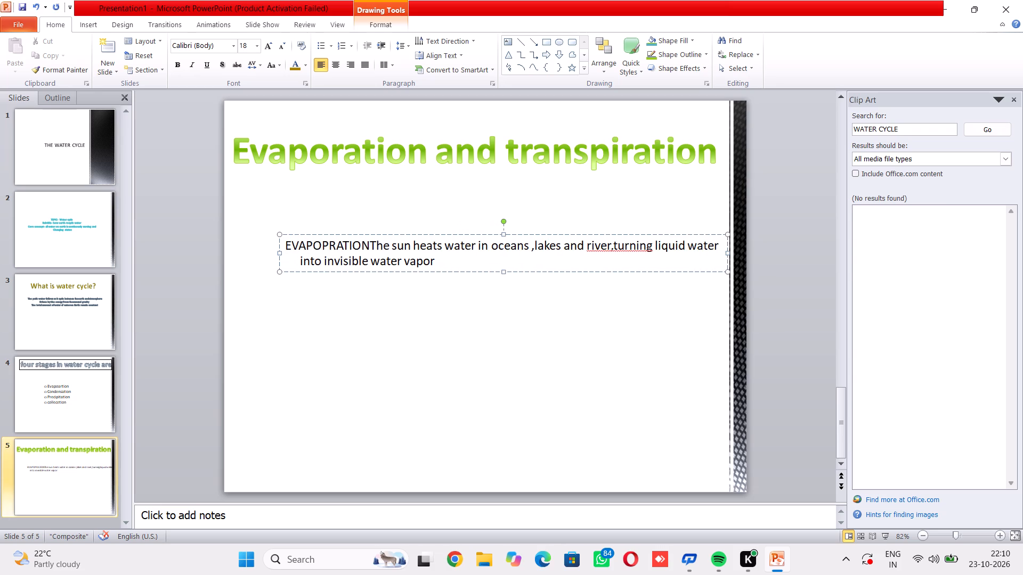
key(minus)
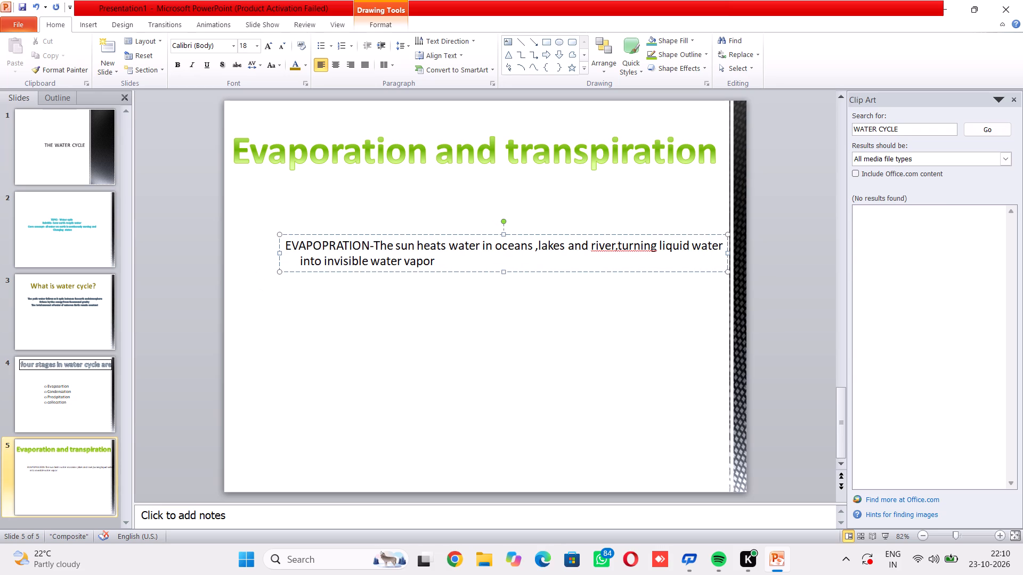
Start a new paragraph with the label "TRANSPIRATION-", one blank line below the evaporation text.
click(450, 267)
key(Return)
key(Return)
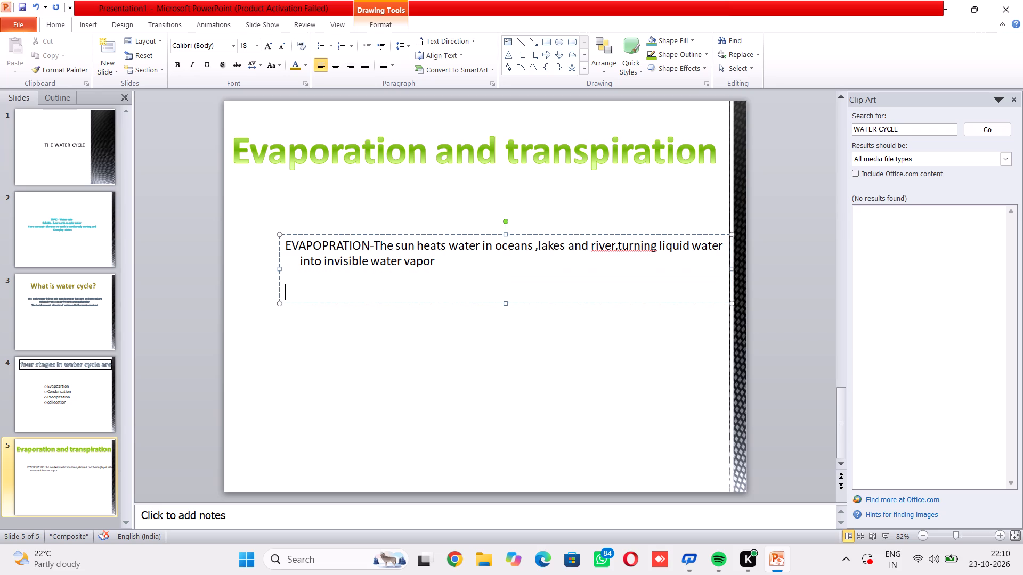
text(TR)
text(ANSPIRATIO)
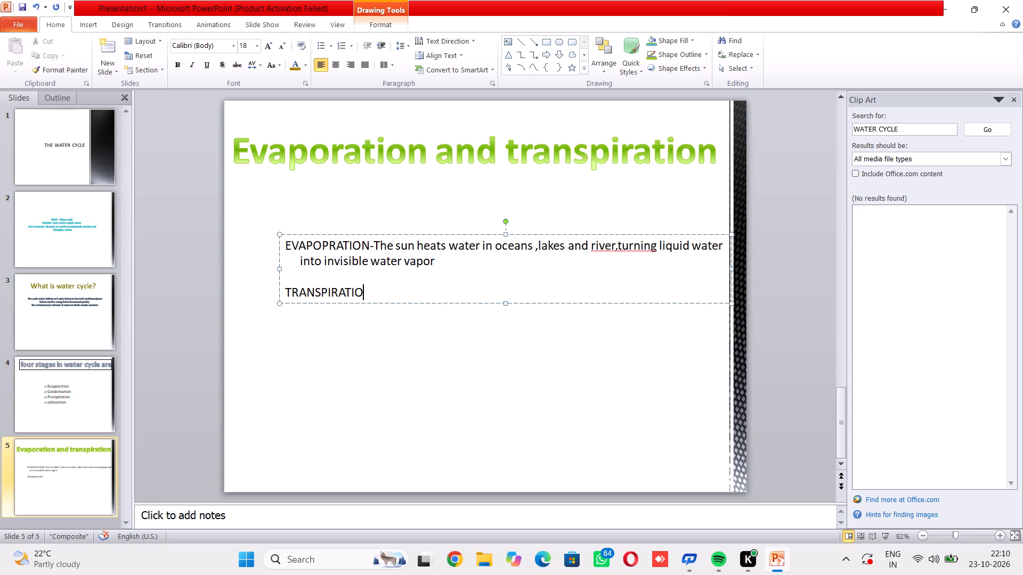
key(n)
key(minus)
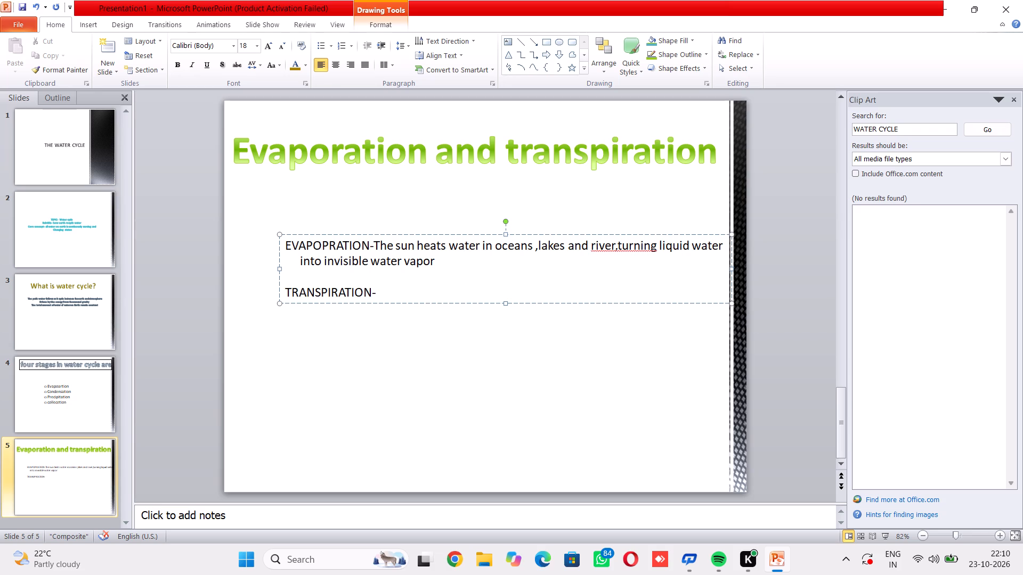
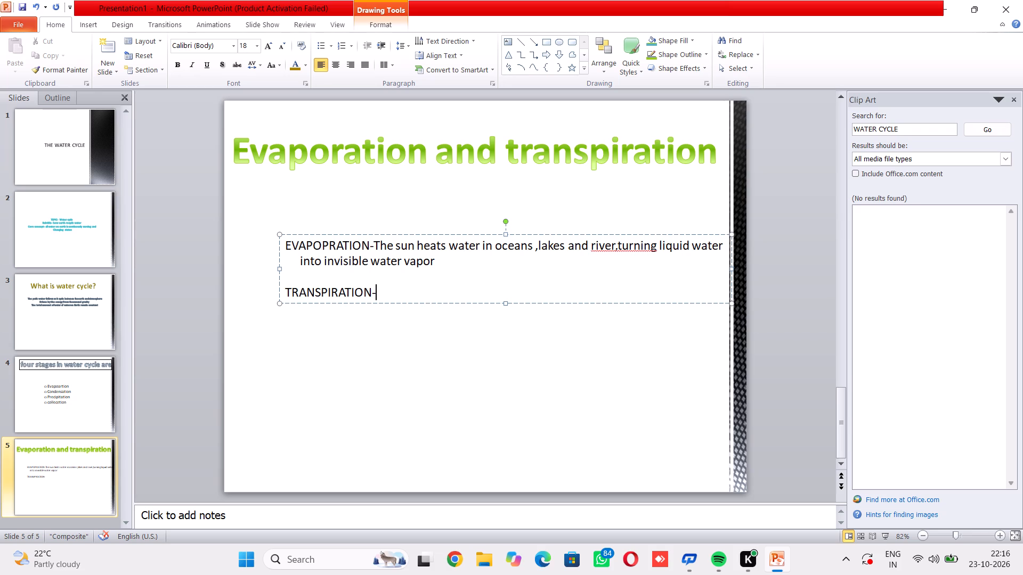
Write "PALNT AND TREE RELEASE WATER" after the "TRANSPIRATION-" label on slide 5.
key(space)
text(PALNT AND)
key(space)
text(TREE RELA)
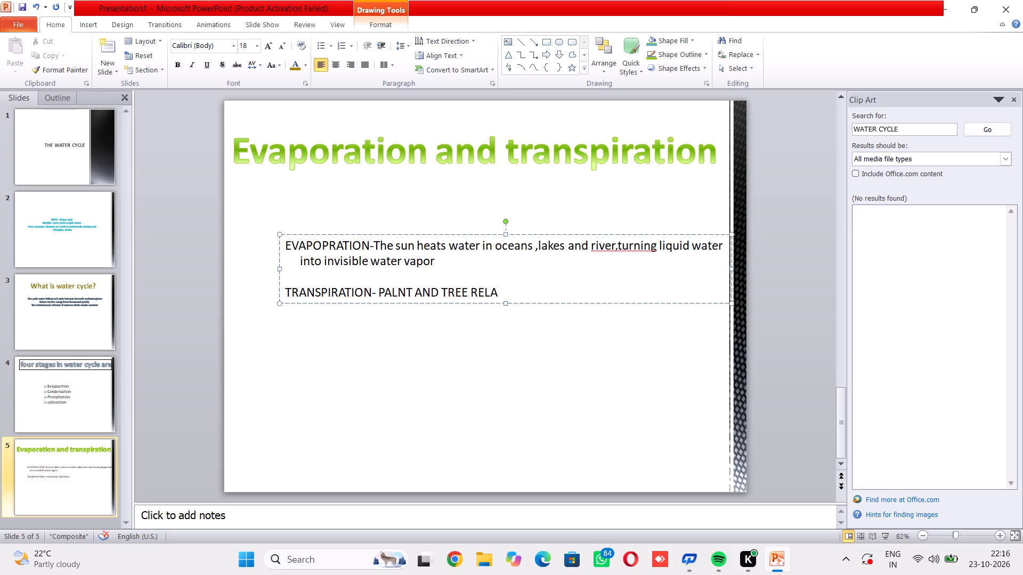
key(BackSpace)
text(EASE WATEE)
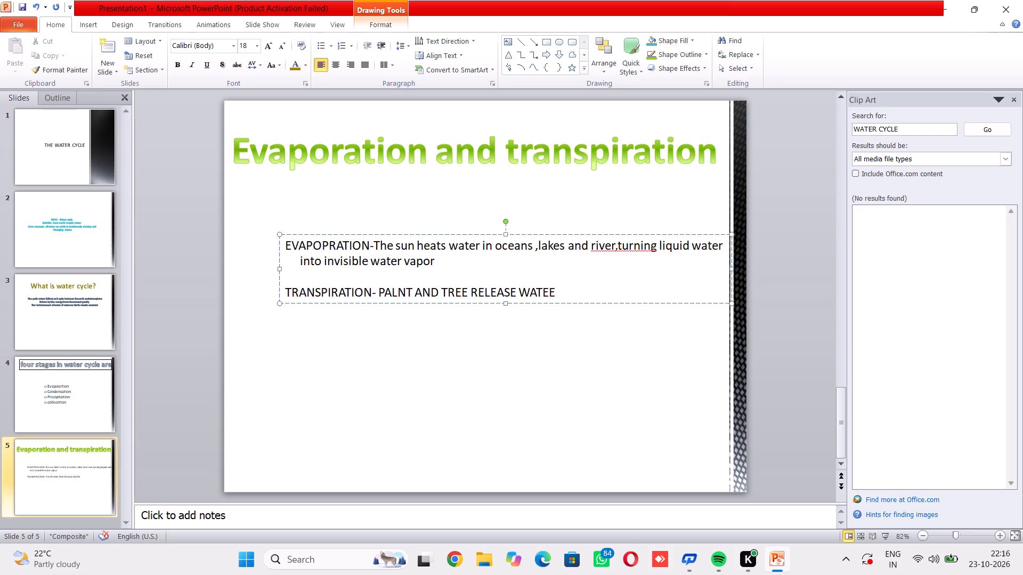
key(BackSpace)
key(r)
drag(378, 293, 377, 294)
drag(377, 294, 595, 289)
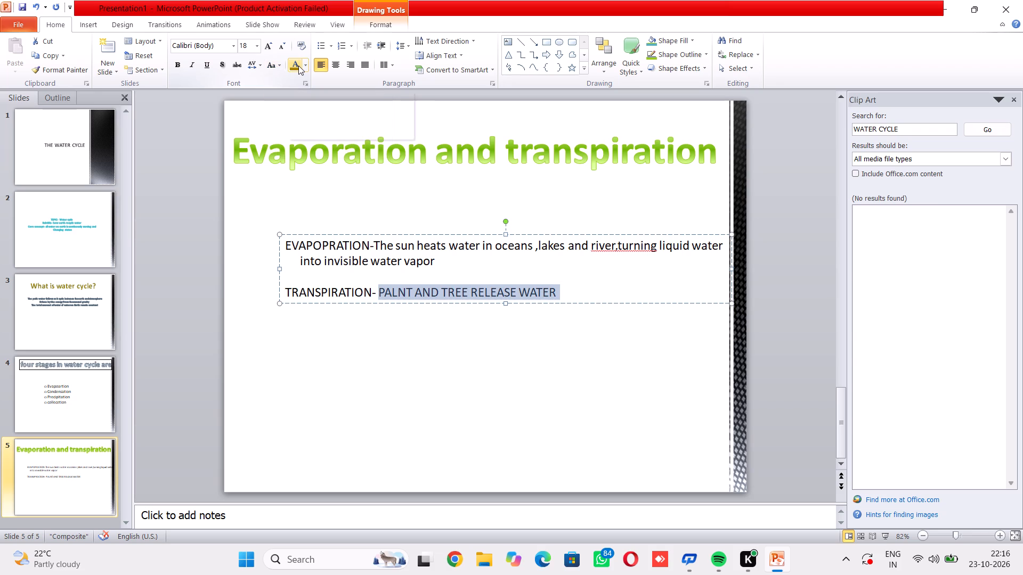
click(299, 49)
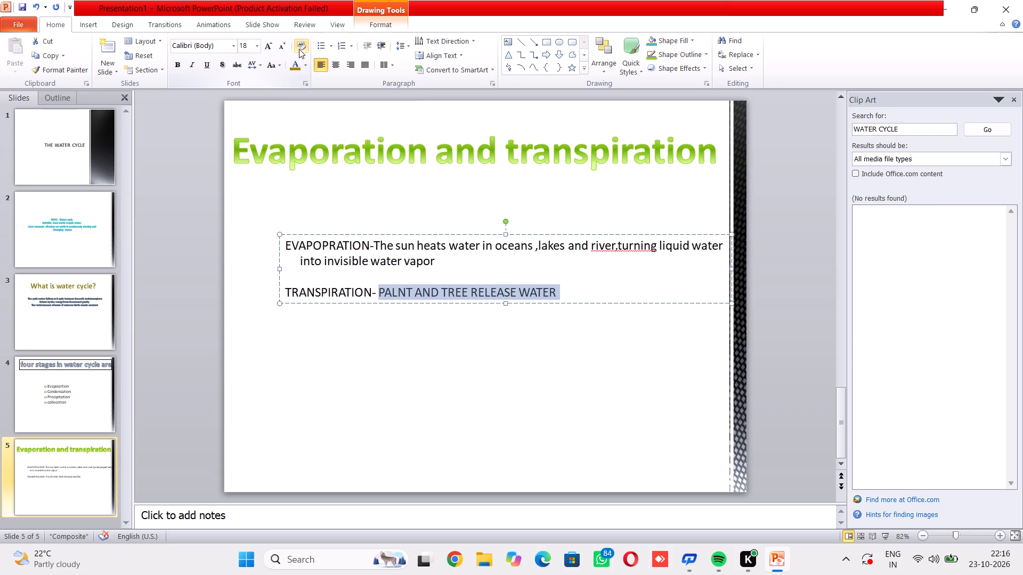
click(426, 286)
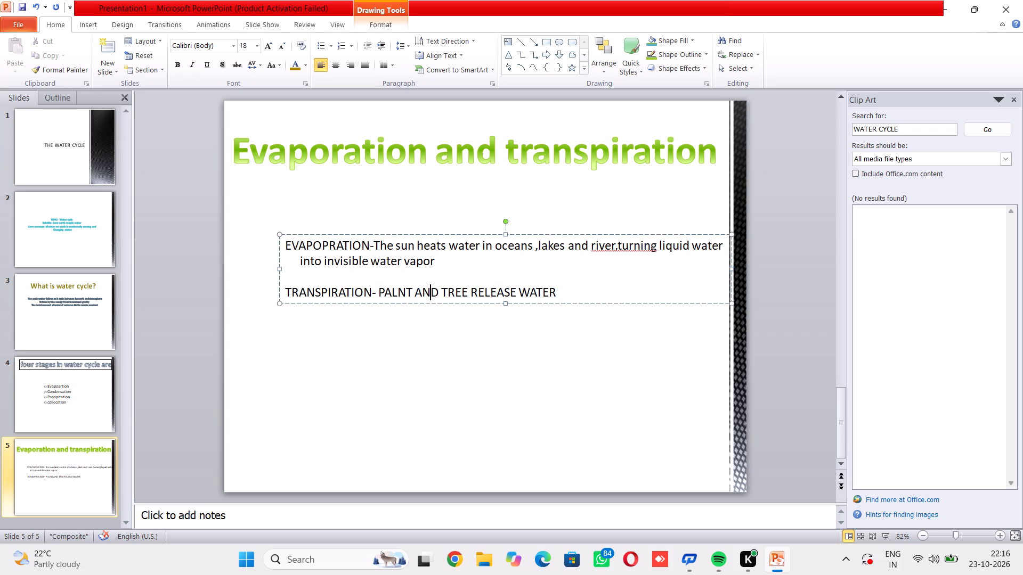
Continue the transpiration sentence after "WATER" with "VAPOR FROM their leAf and atmosphere".
click(567, 295)
key(space)
text(VAPOR FROM)
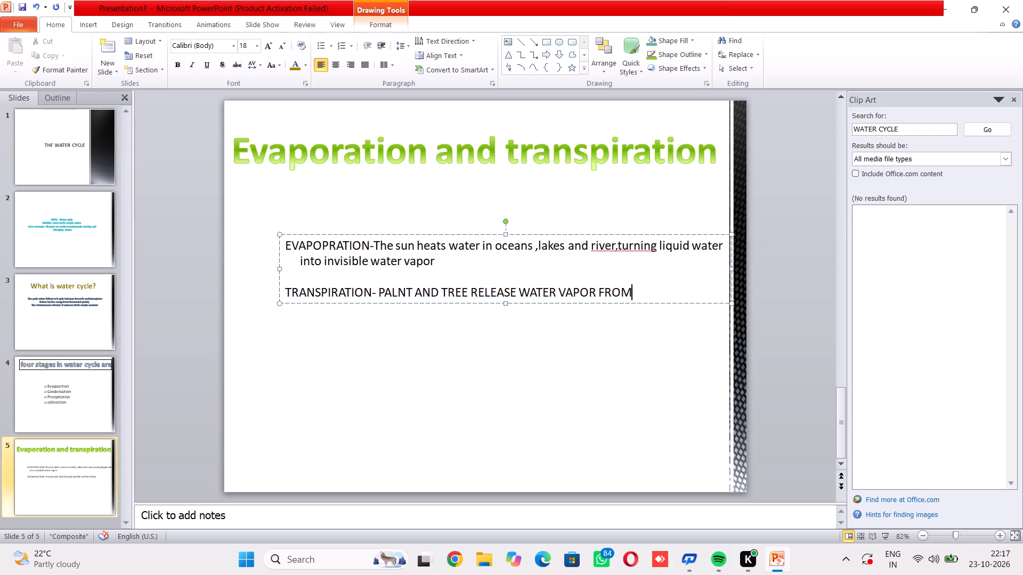
key(space)
text(thrie)
text([r)
key(BackSpace)
key(BackSpace)
key(BackSpace)
key(BackSpace)
key(BackSpace)
text(eir)
key(space)
text(leA)
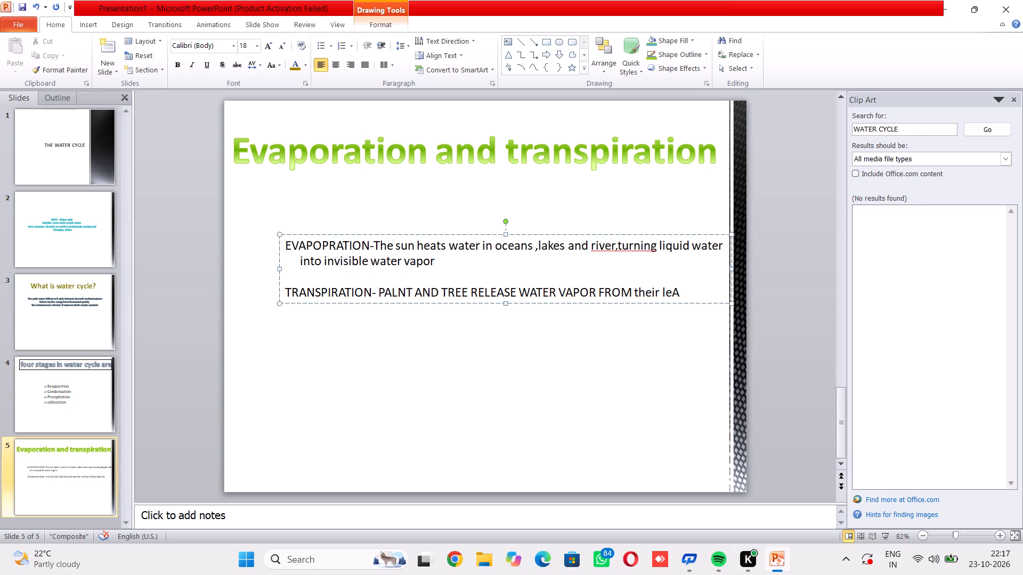
text(f and atmosphere)
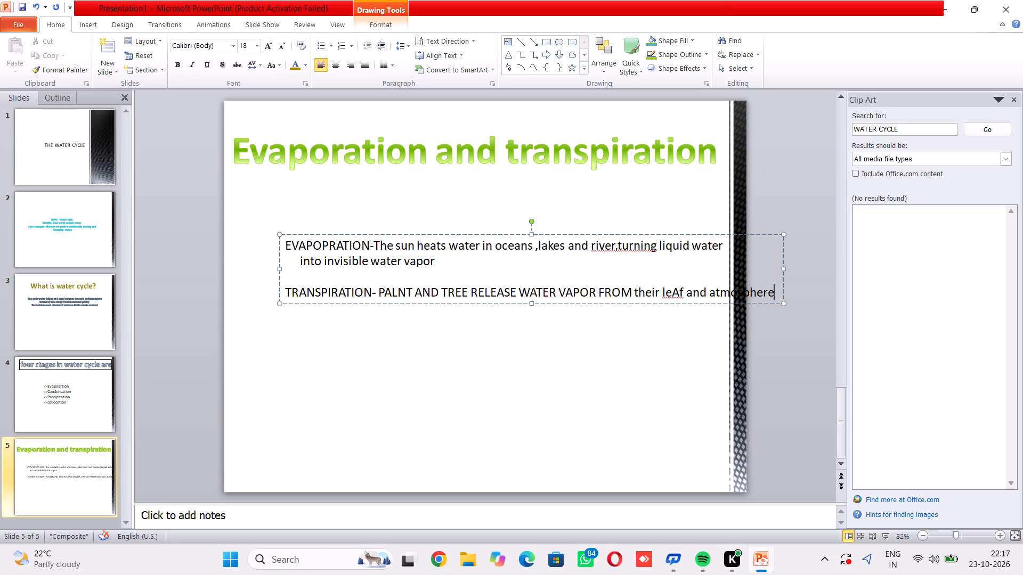
Break the transpiration sentence onto a new line before "and atmosphere".
click(684, 297)
key(Return)
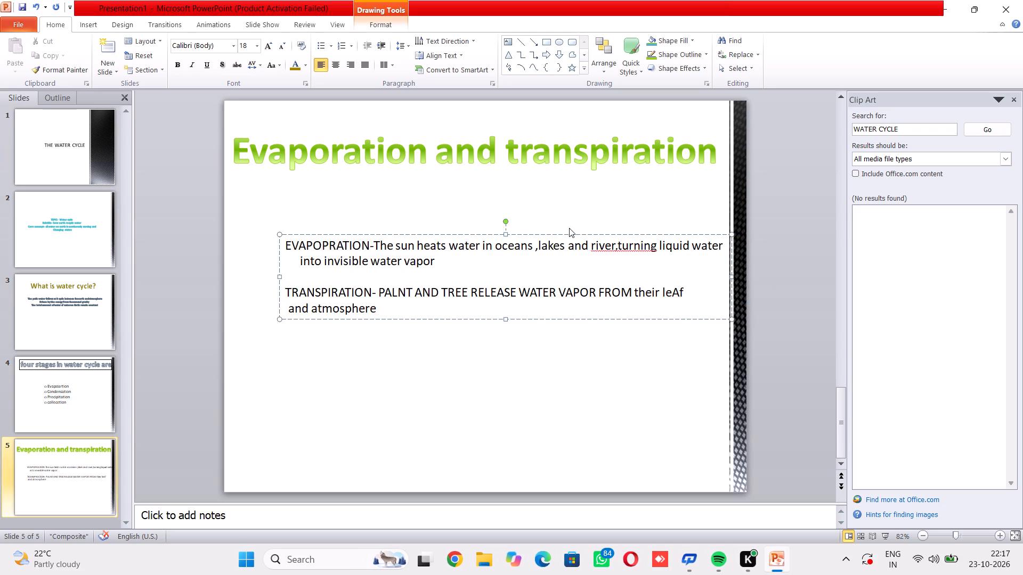
Move the explanatory text box on slide 5 slightly left so it sits clear of the dark patterned strip.
drag(562, 234, 561, 234)
drag(561, 234, 529, 233)
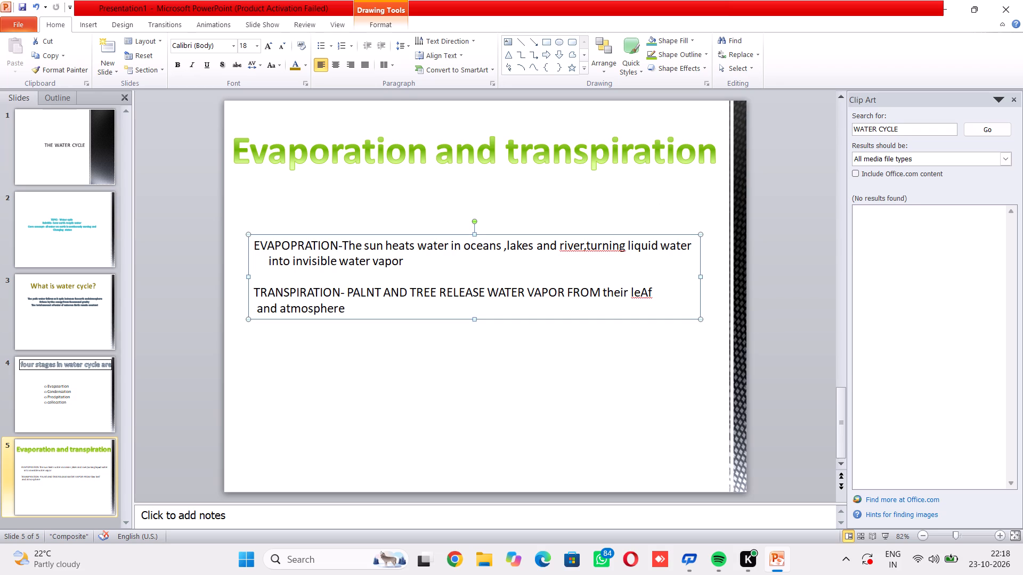
Add a new blank slide 6 after the "Evaporation and transpiration" slide.
click(88, 20)
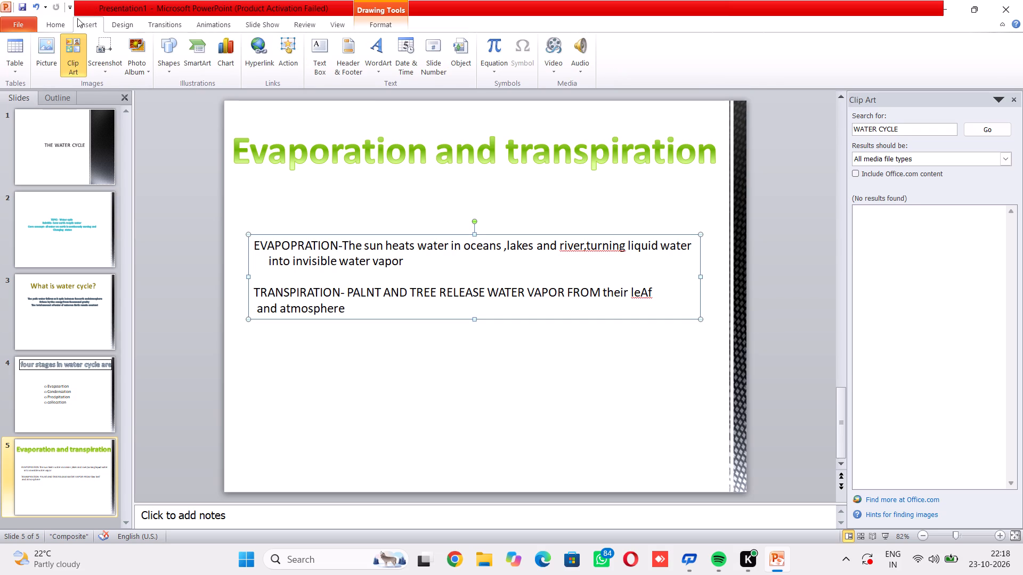
click(55, 17)
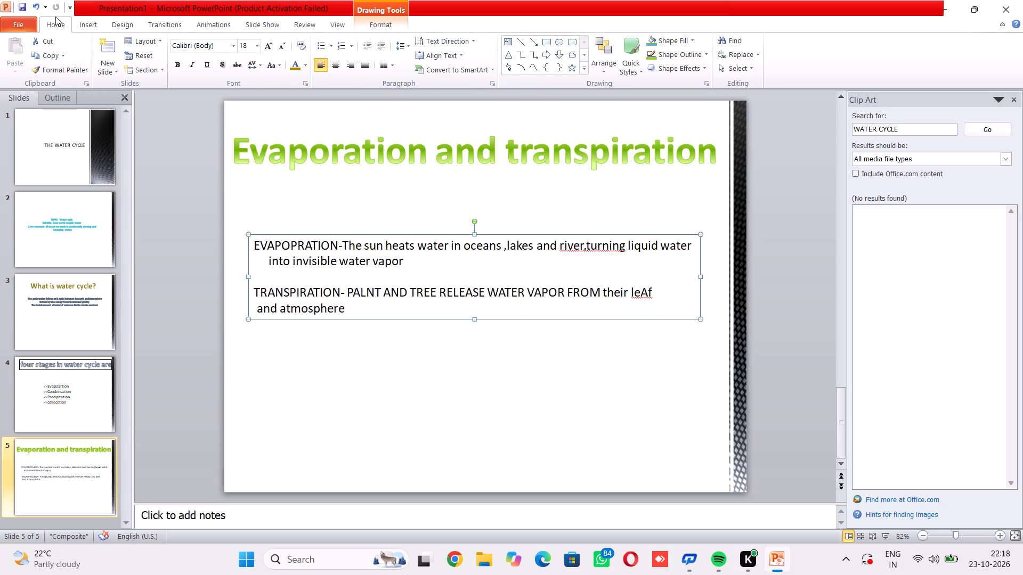
click(102, 57)
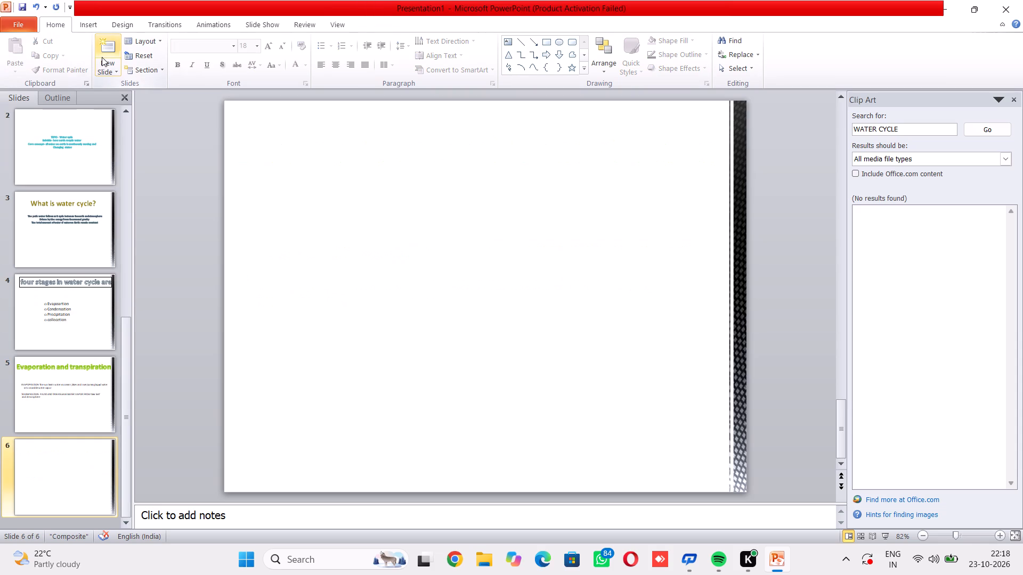
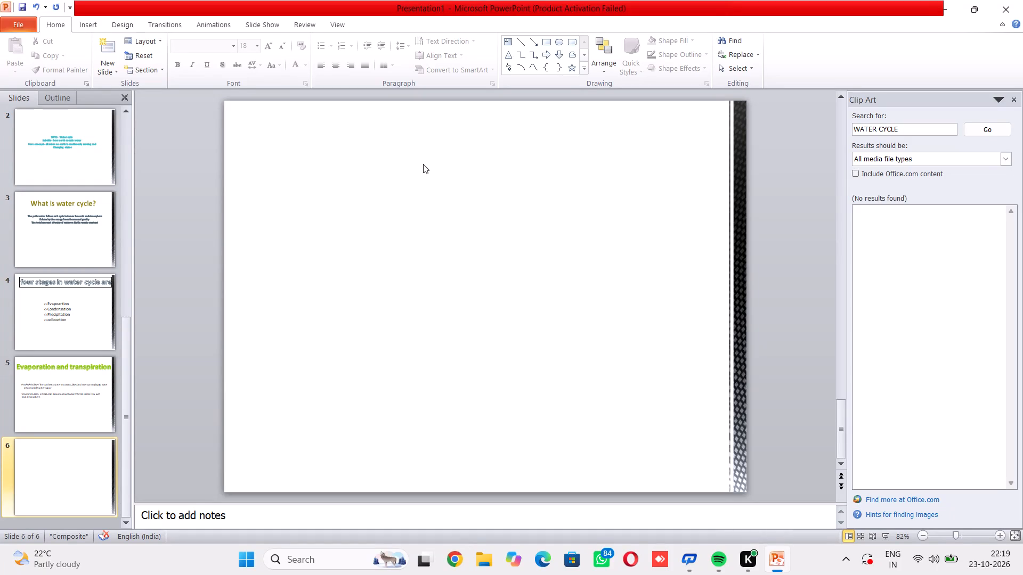
Insert a WordArt heading on slide 6 in the solid brown style from the gallery's fourth row, reading "condesatation".
click(140, 24)
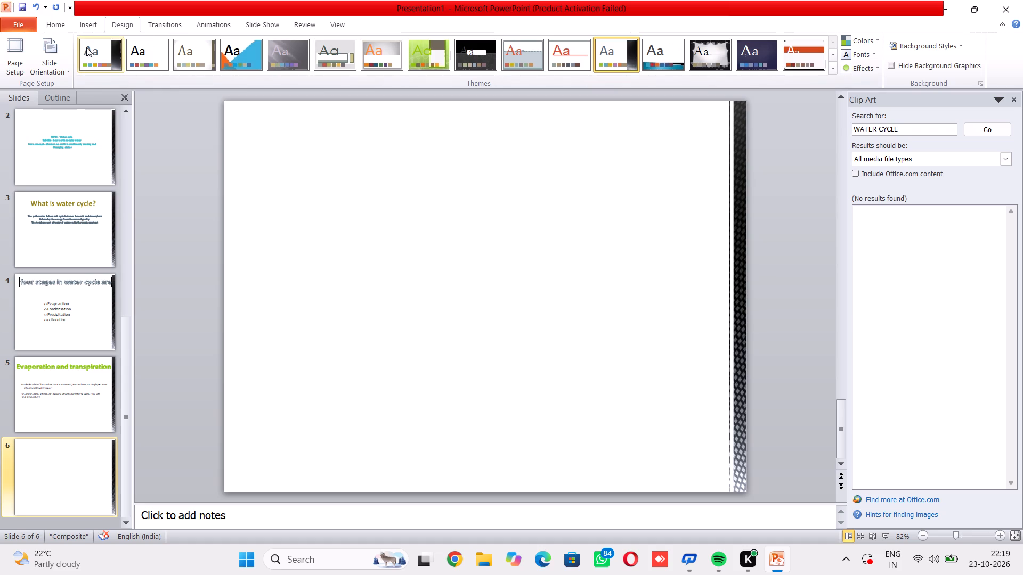
click(119, 20)
click(88, 21)
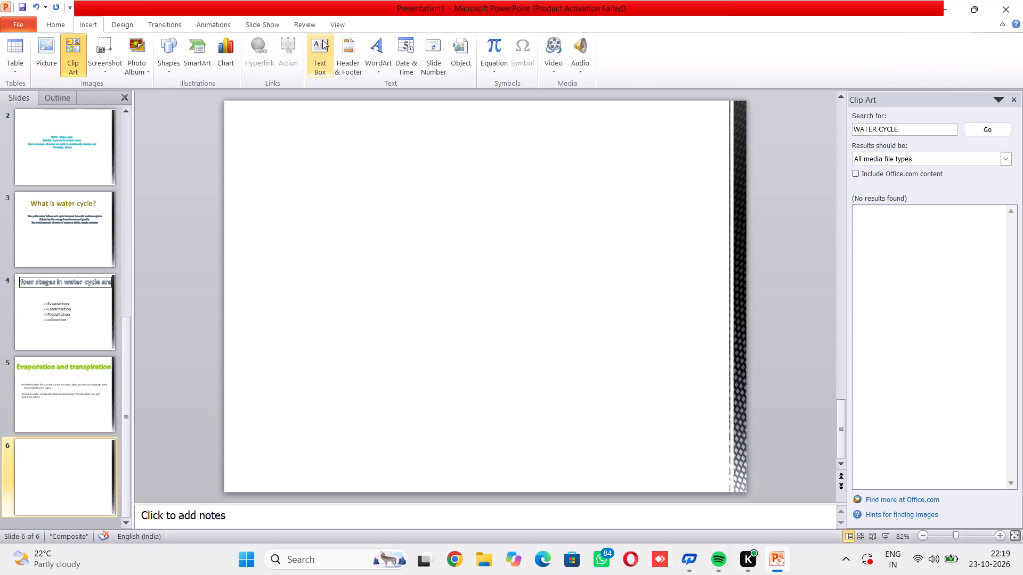
click(376, 63)
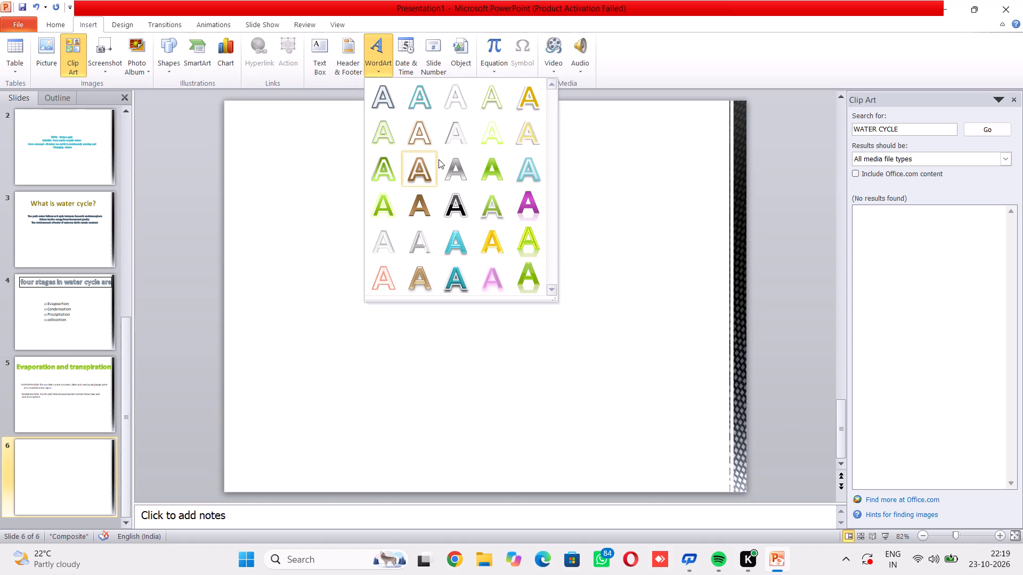
click(426, 207)
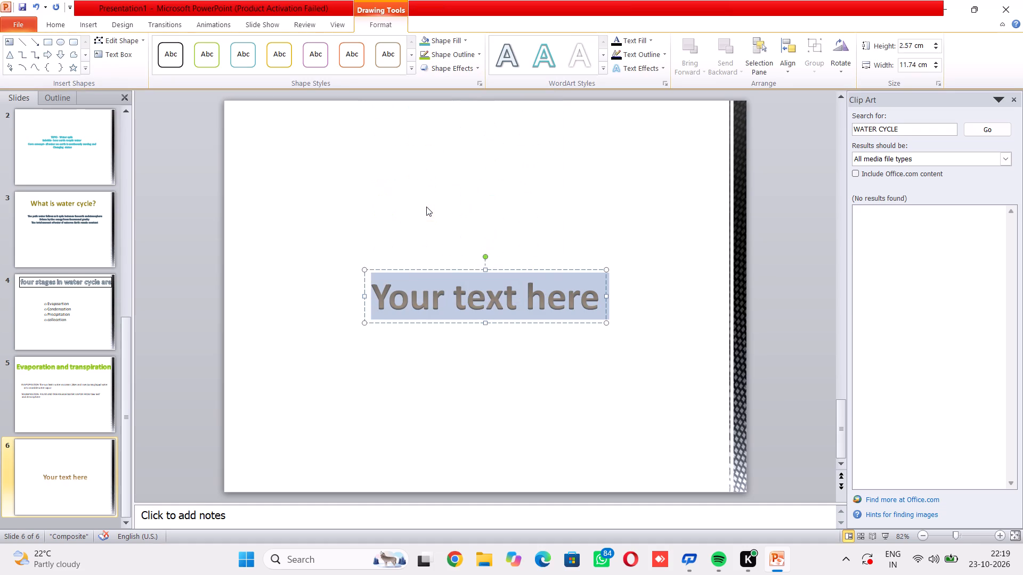
text(co)
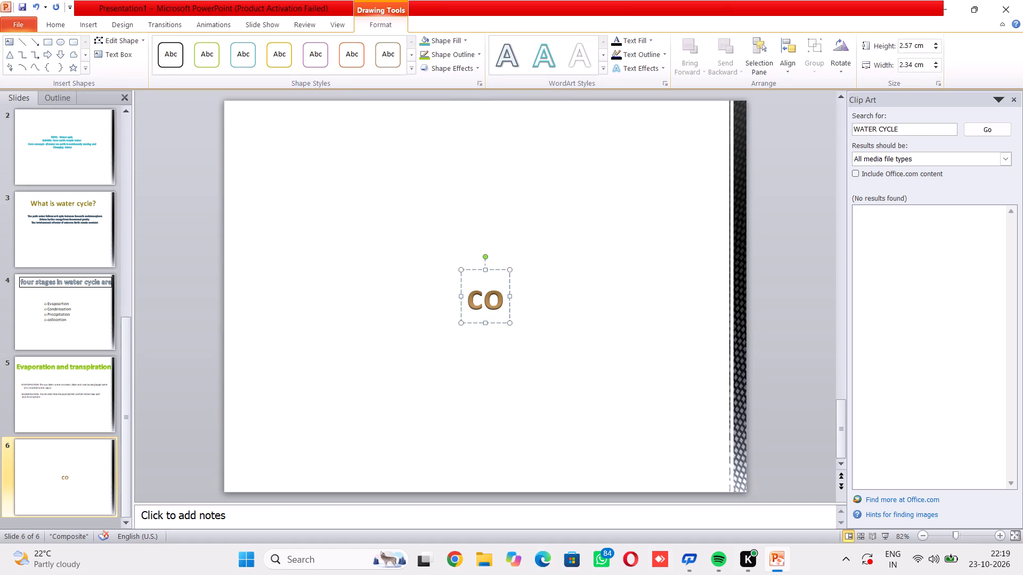
key(n)
text(de)
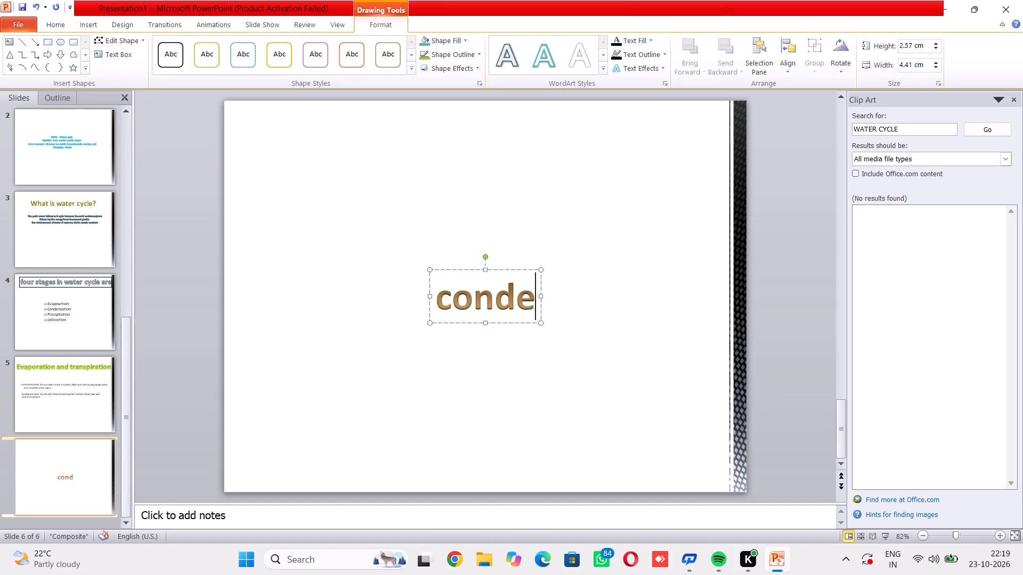
key(s)
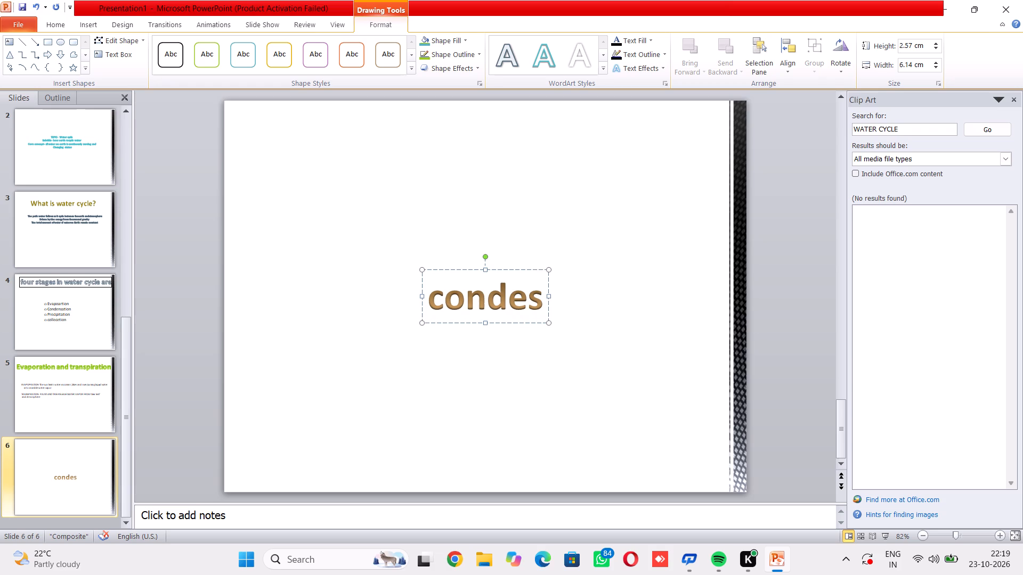
text(at)
key(BackSpace)
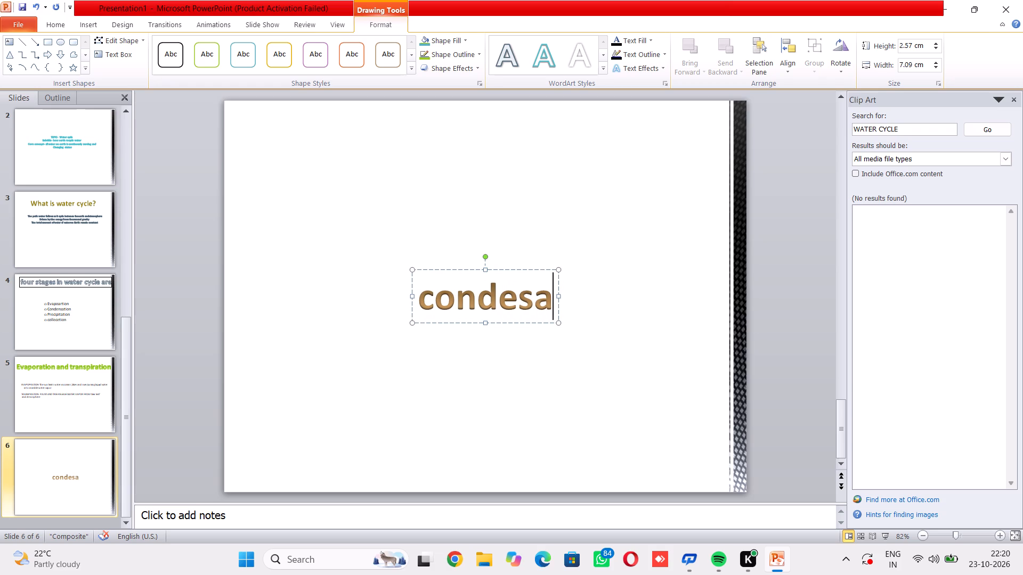
text(tation)
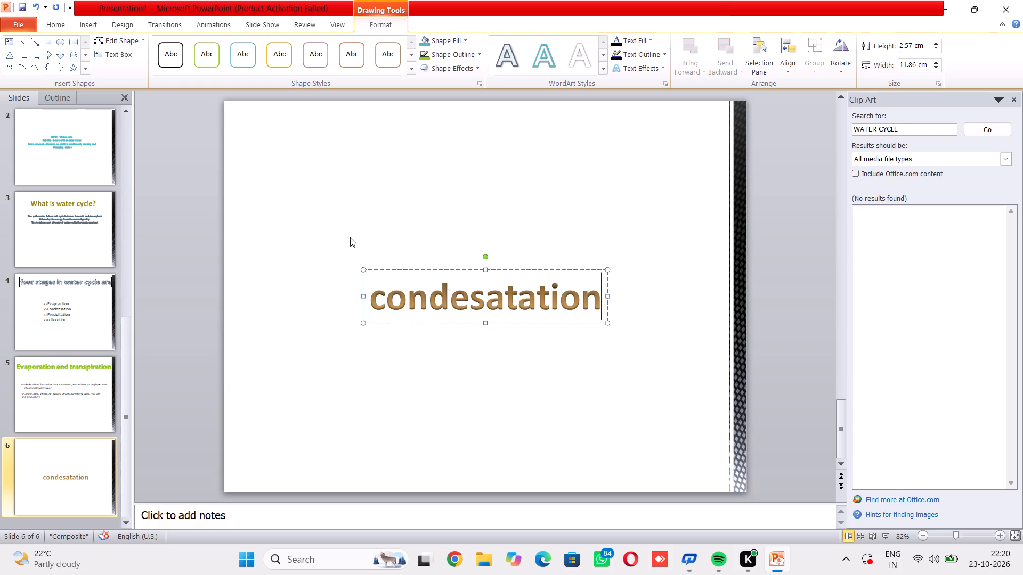
Move the "condesatation" WordArt heading up to the top of slide 6.
drag(389, 268, 351, 131)
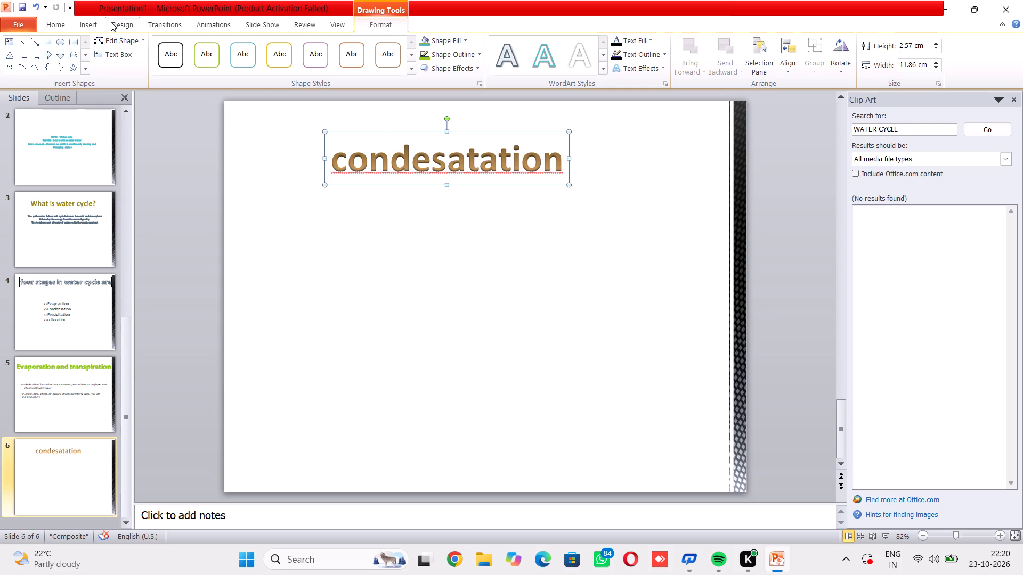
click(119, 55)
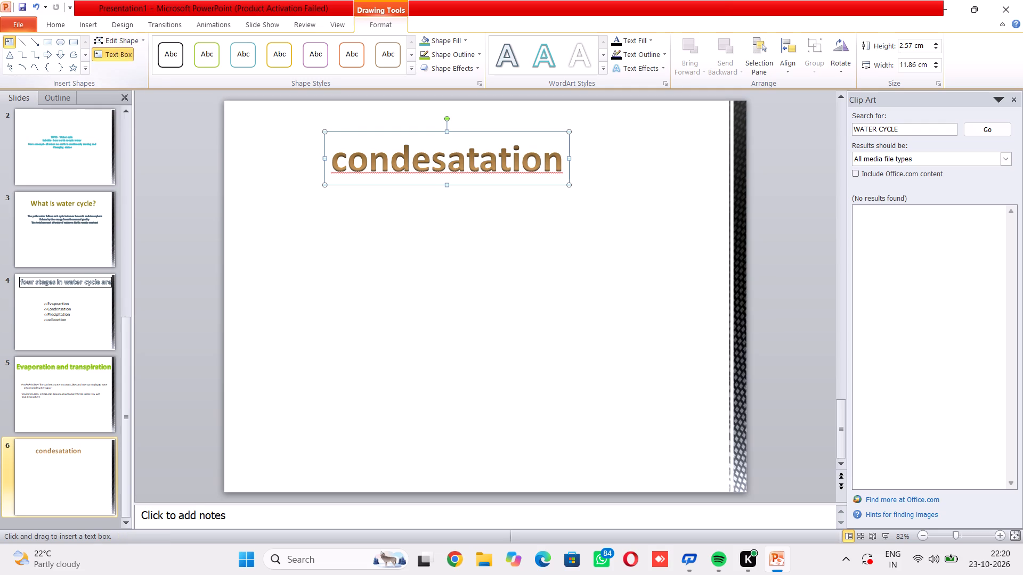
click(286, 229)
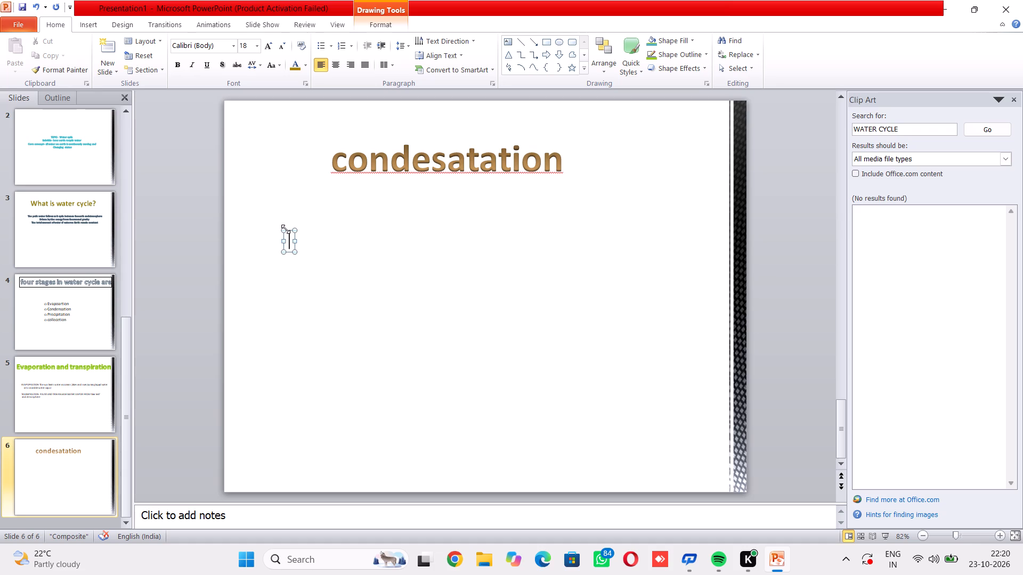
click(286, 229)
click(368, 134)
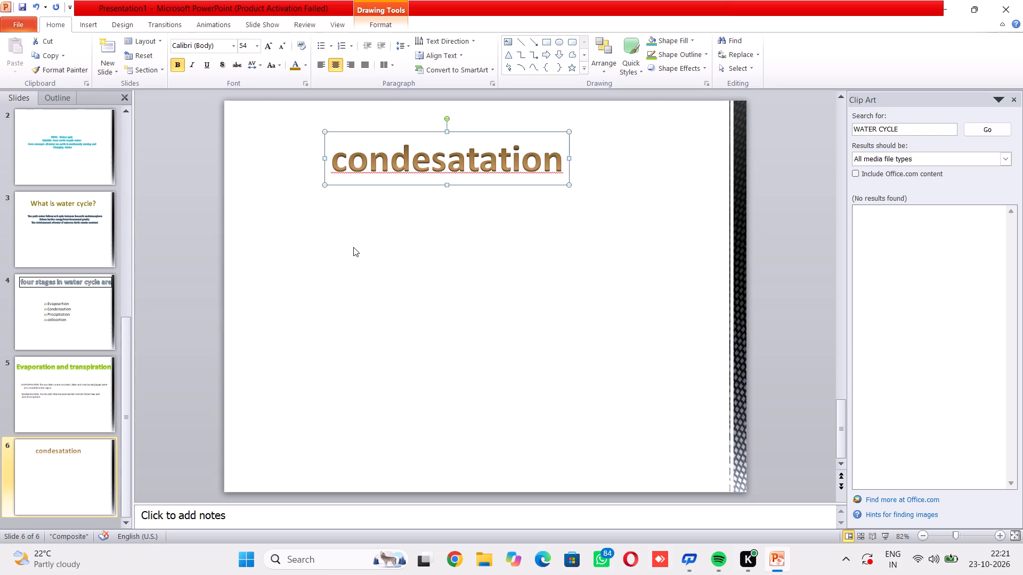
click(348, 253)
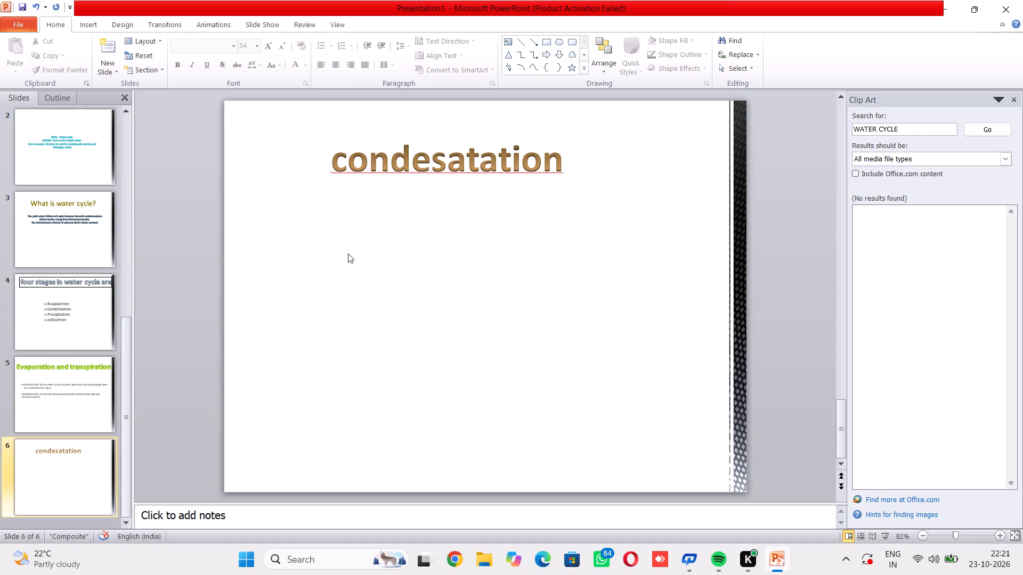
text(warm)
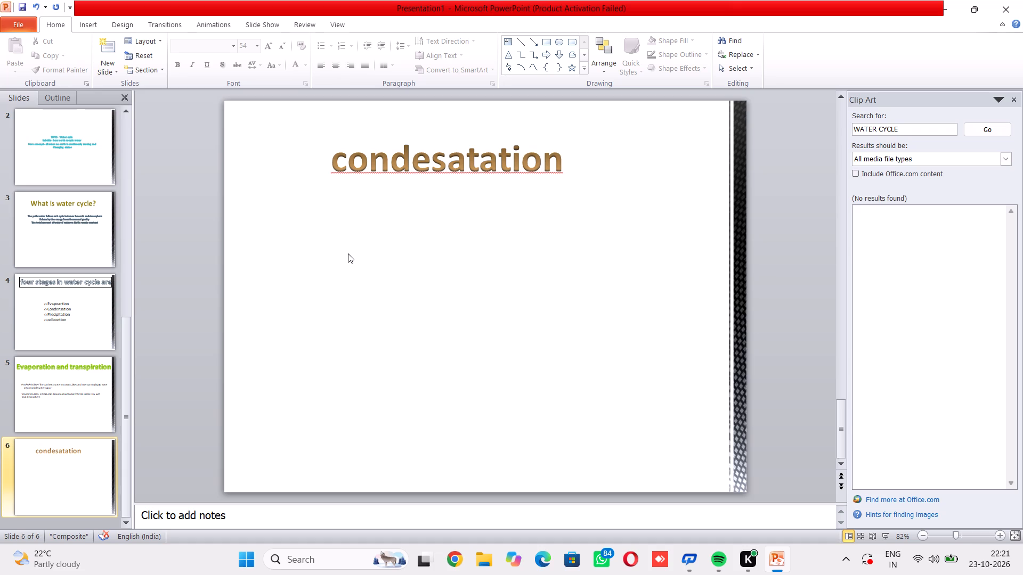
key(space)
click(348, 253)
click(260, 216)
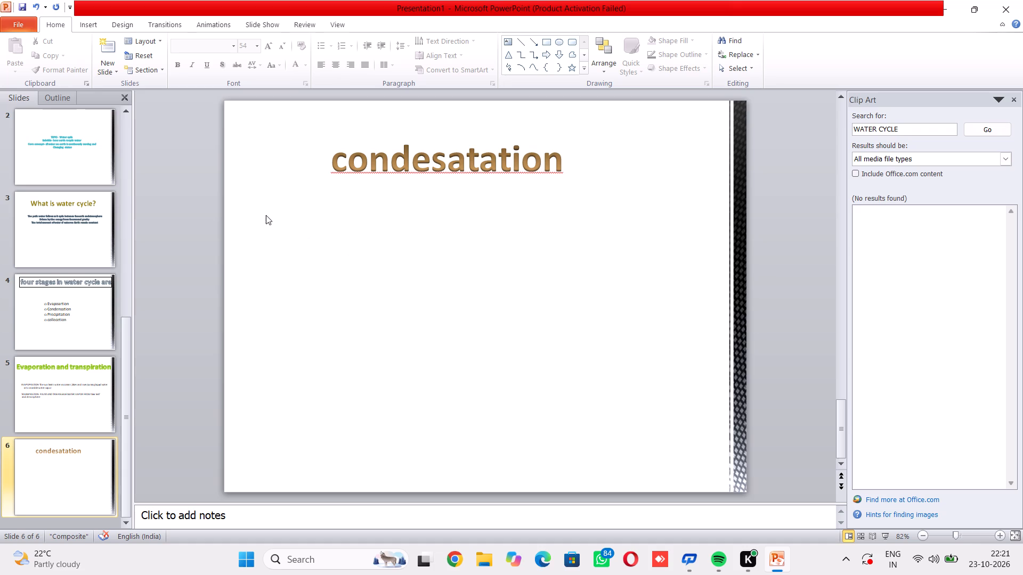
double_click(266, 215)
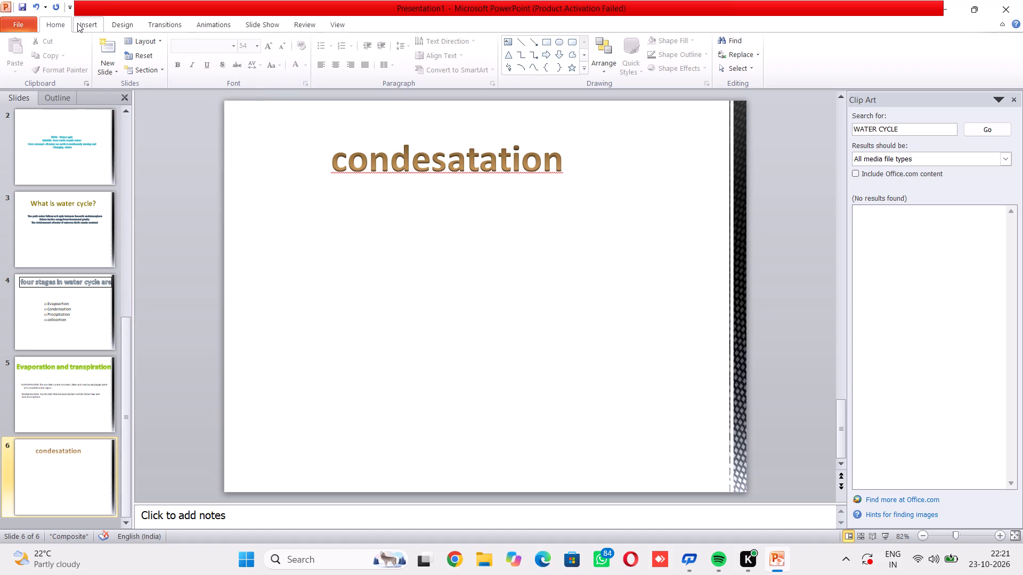
Add a text box below the "condesatation" heading reading "Warm water vapuor rises into the cooler".
click(77, 23)
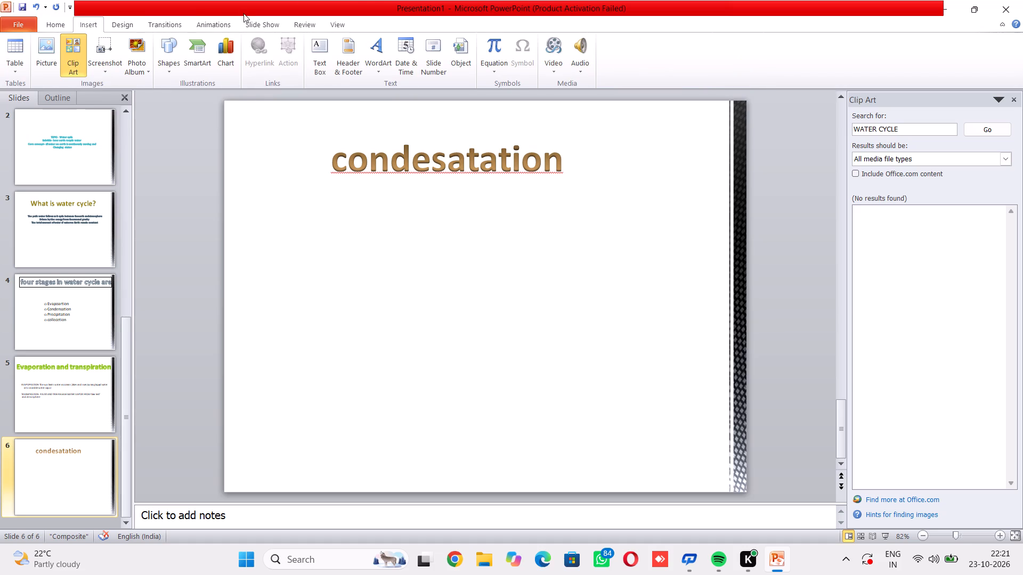
click(325, 40)
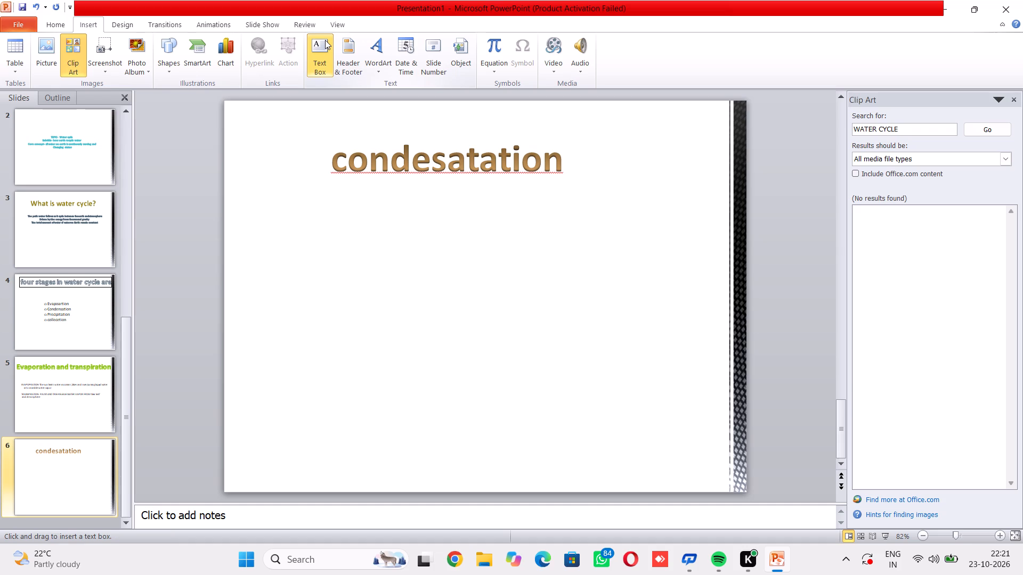
click(289, 254)
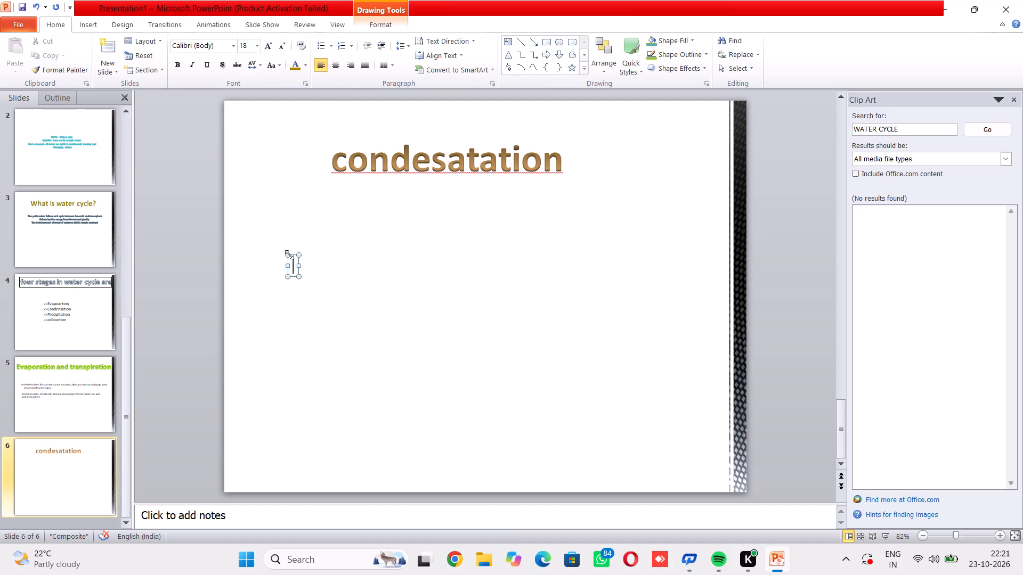
text(warm wa)
text(ter vapuor)
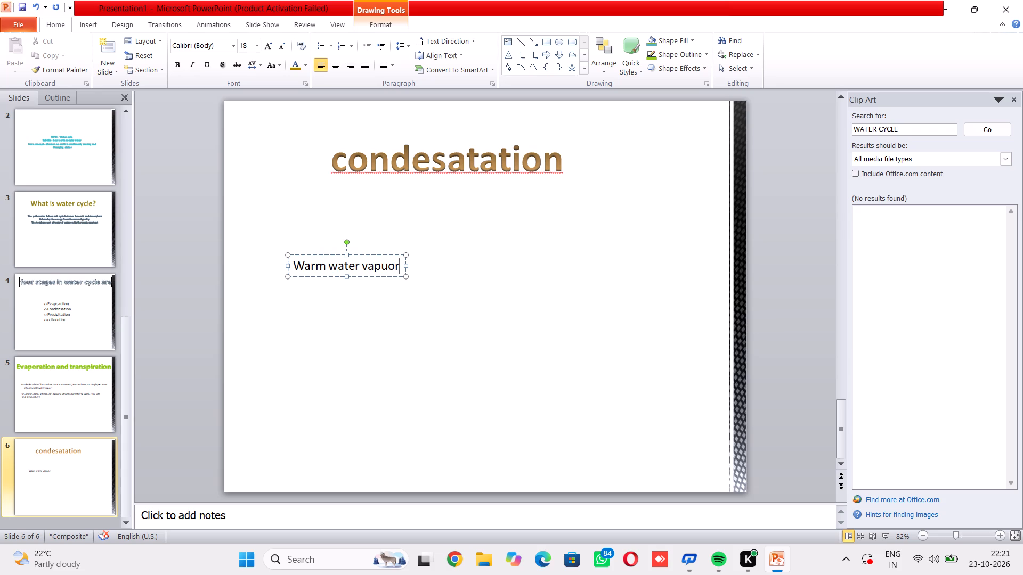
text(\\)
key(BackSpace)
key(BackSpace)
key(BackSpace)
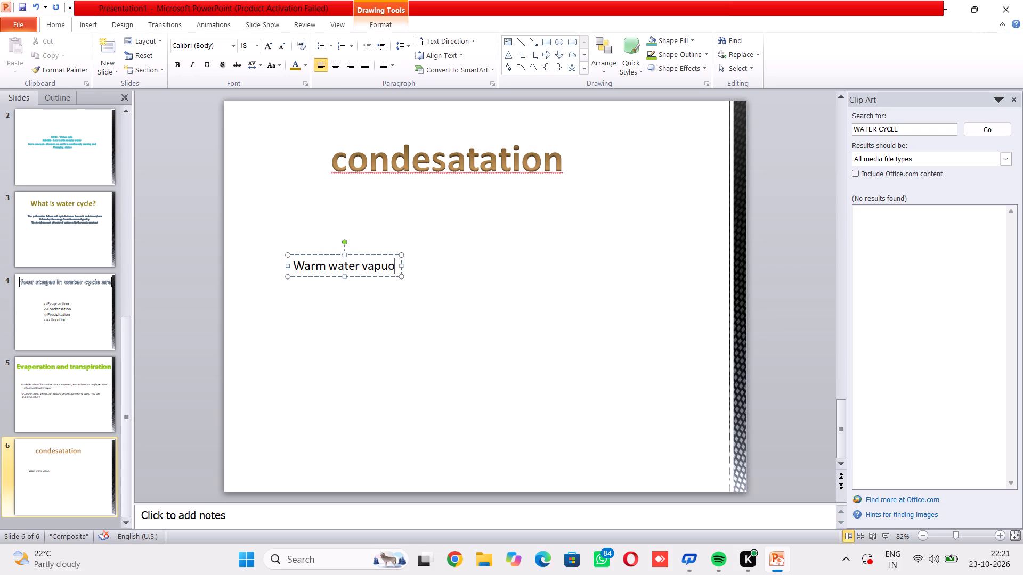
key(r)
key(space)
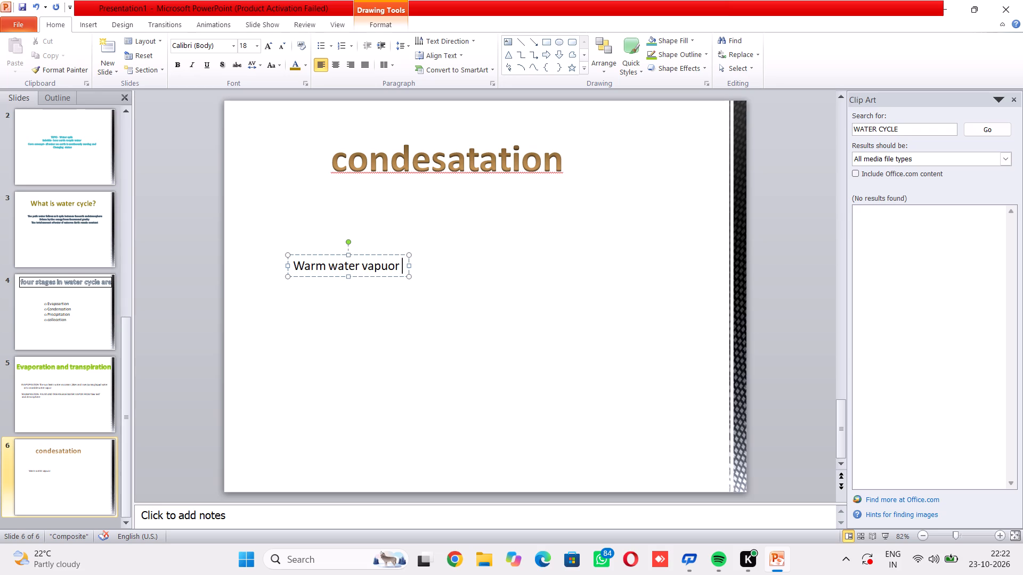
text(rises into)
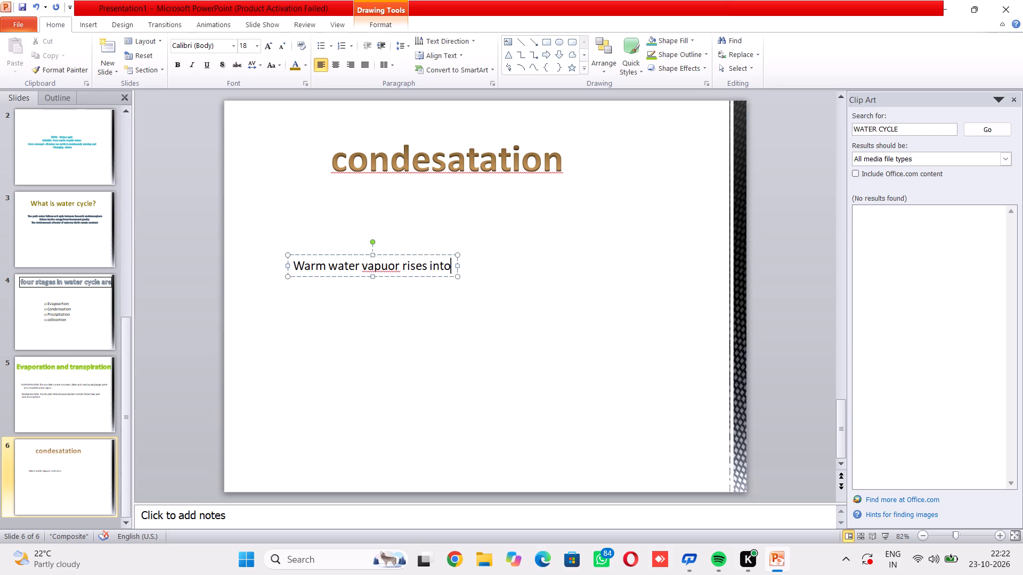
key(space)
text(the cooler)
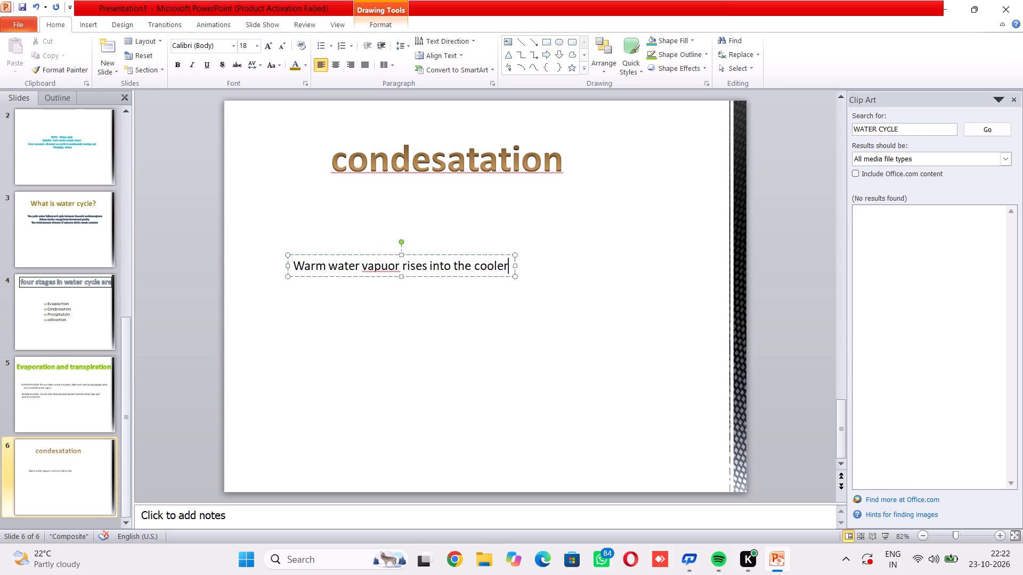
key(space)
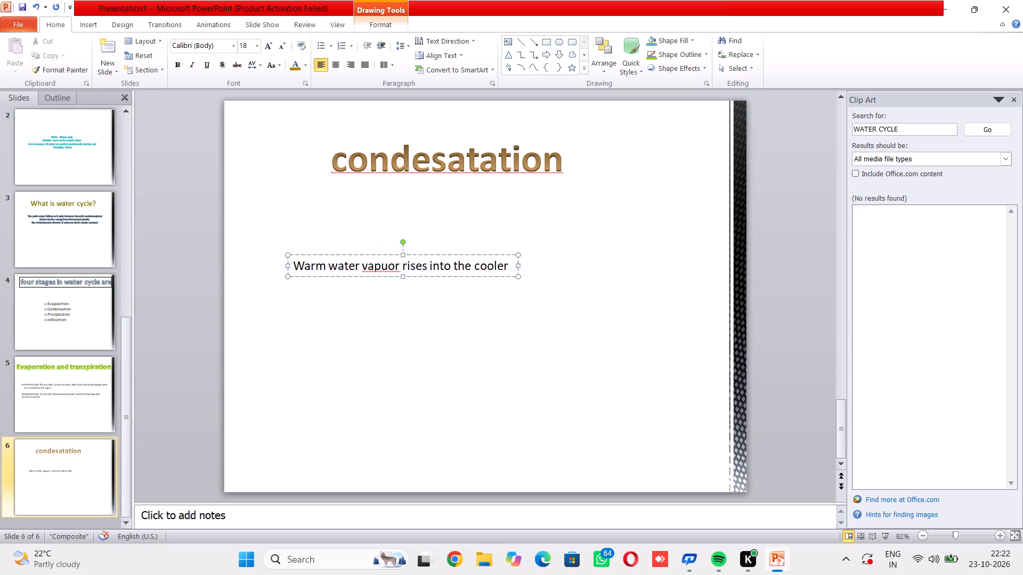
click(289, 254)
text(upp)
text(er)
Extend the text below the "condesatation" heading with "upper atmosphere" after the word "cooler".
click(510, 265)
click(501, 266)
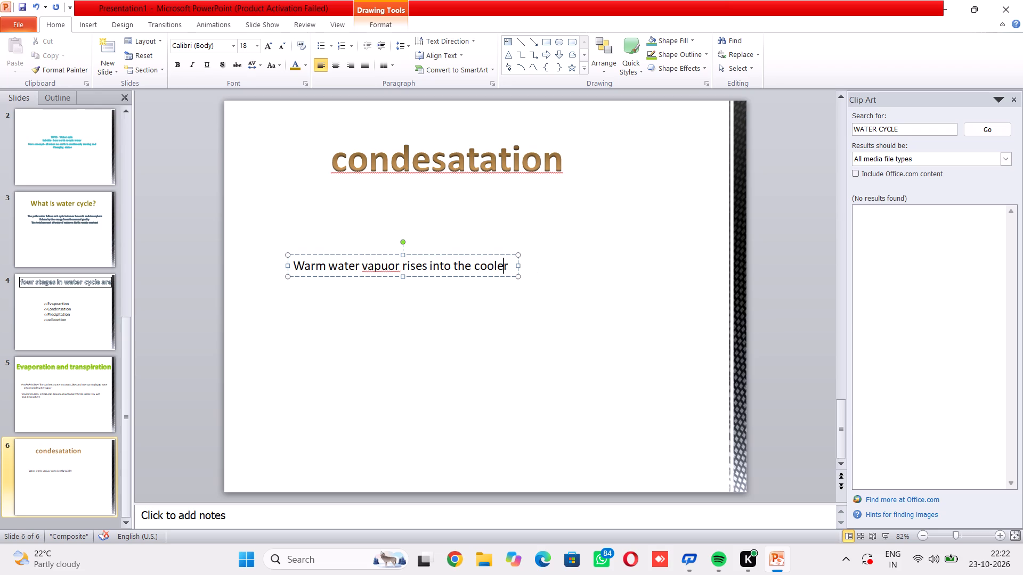
key(Right)
key(space)
text(upper)
key(space)
text(atmospherer)
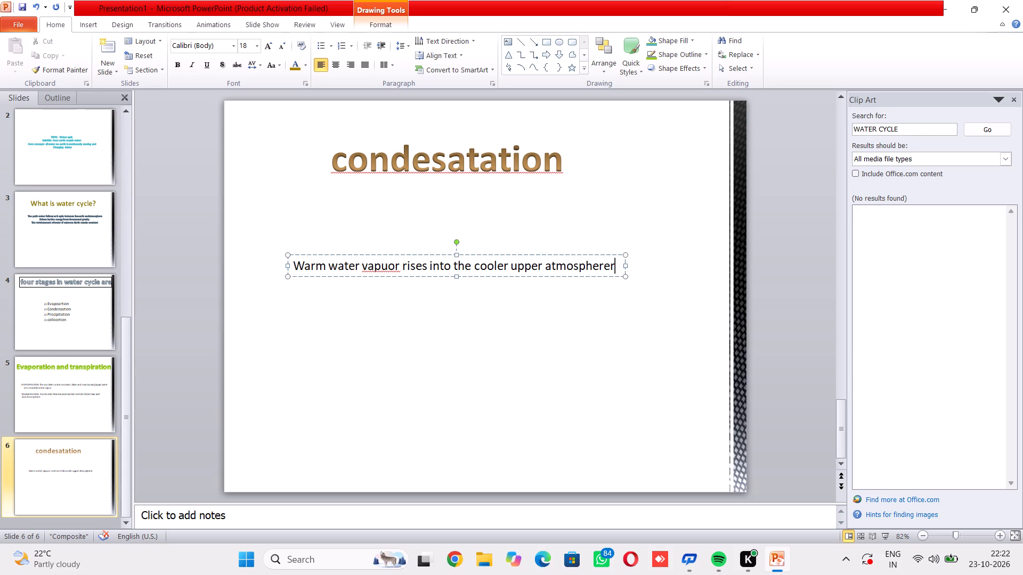
key(BackSpace)
Add a second line to the text box reading "As it cools the gas turn back into tiny liquid water droplet".
key(Return)
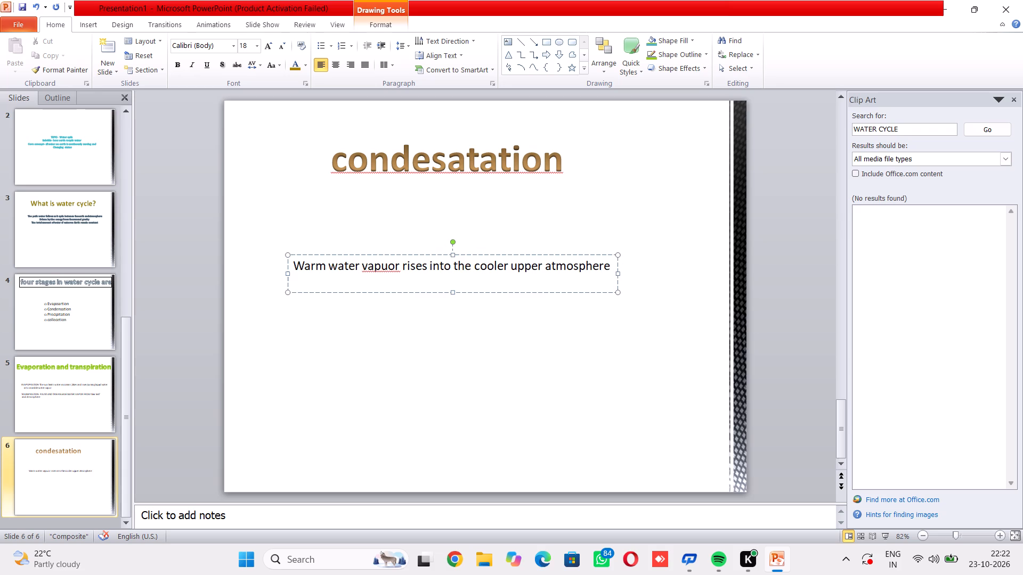
text(as it coll)
key(BackSpace)
key(BackSpace)
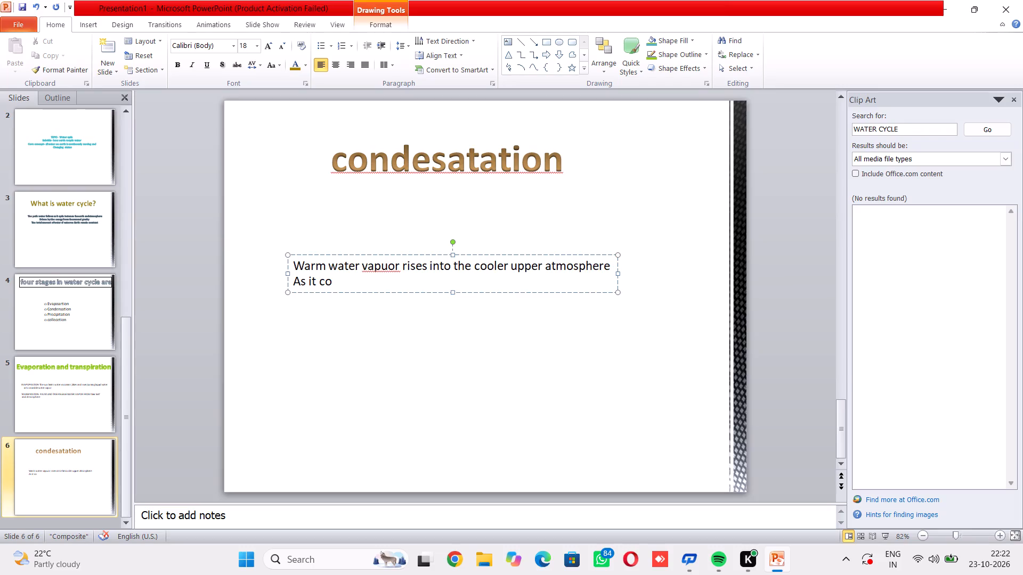
text(ol)
key(s)
key(space)
text(the gas turm)
key(BackSpace)
text(n back intpo)
key(BackSpace)
key(BackSpace)
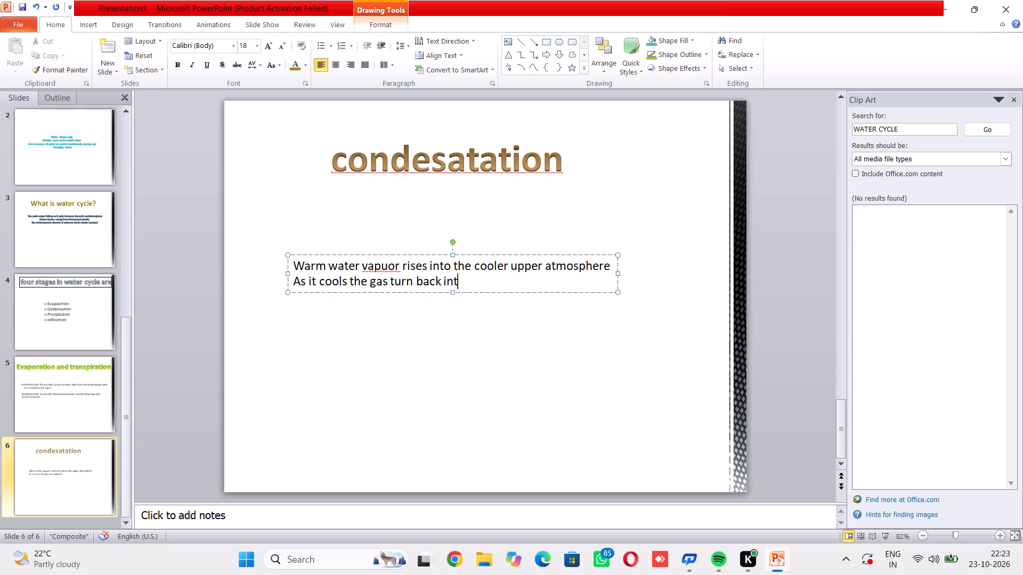
text(o tiny liquid)
key(space)
text(water droplet)
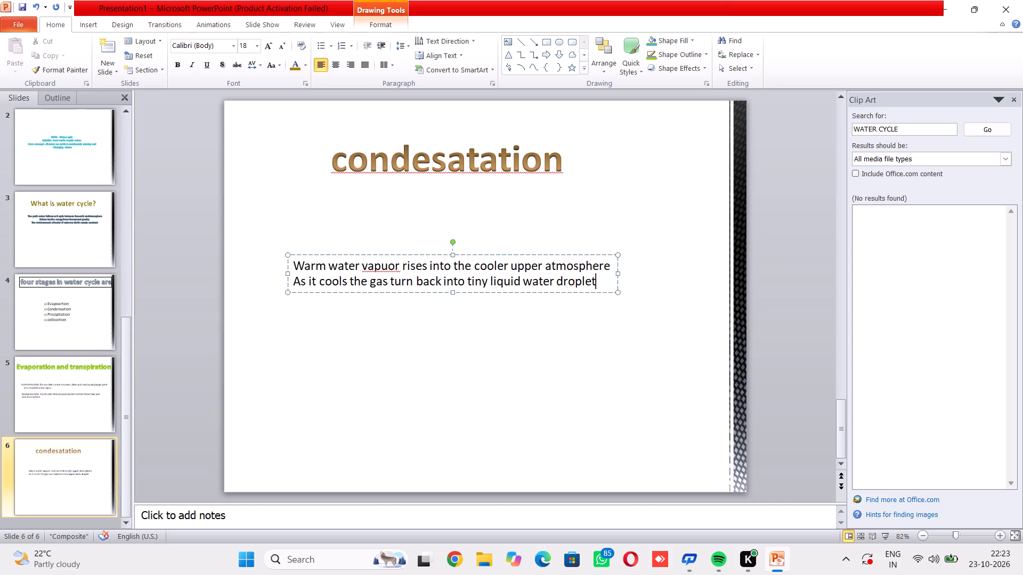
Add a third line to the text box reading "These droplet cluster together to form cloud and fog".
key(Return)
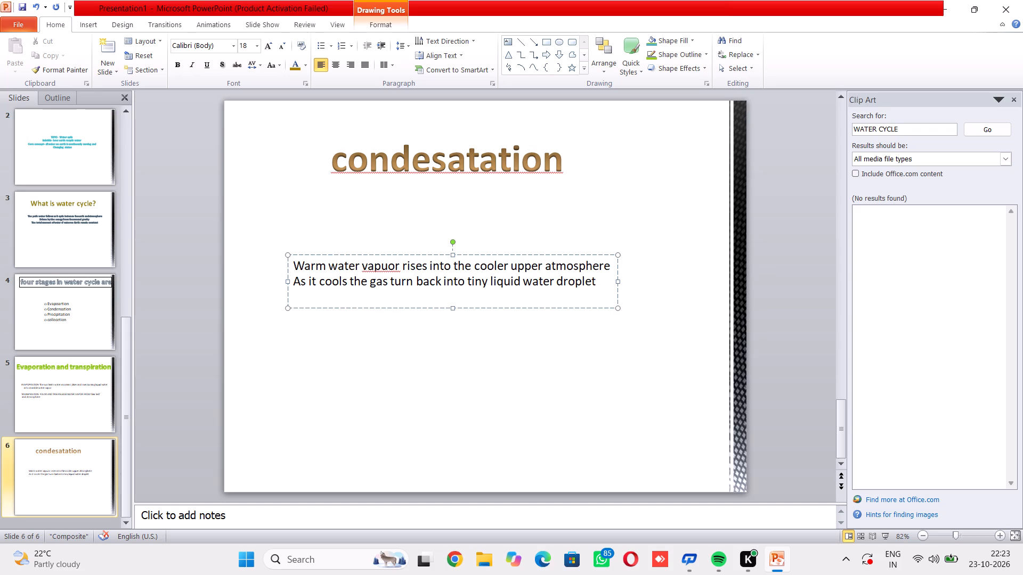
text(these droplet ck)
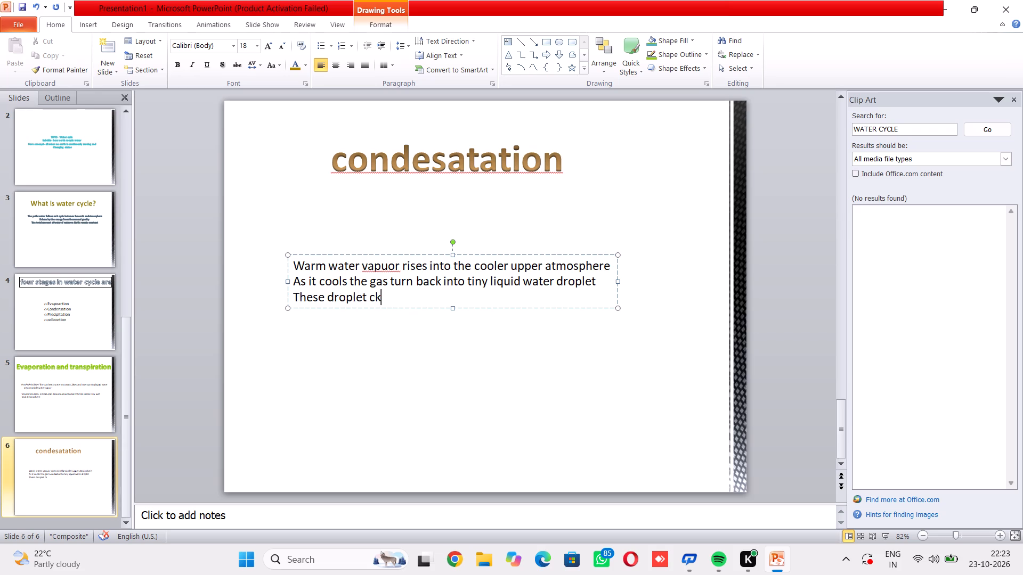
key(BackSpace)
text(luster)
key(space)
text(together to form cloud)
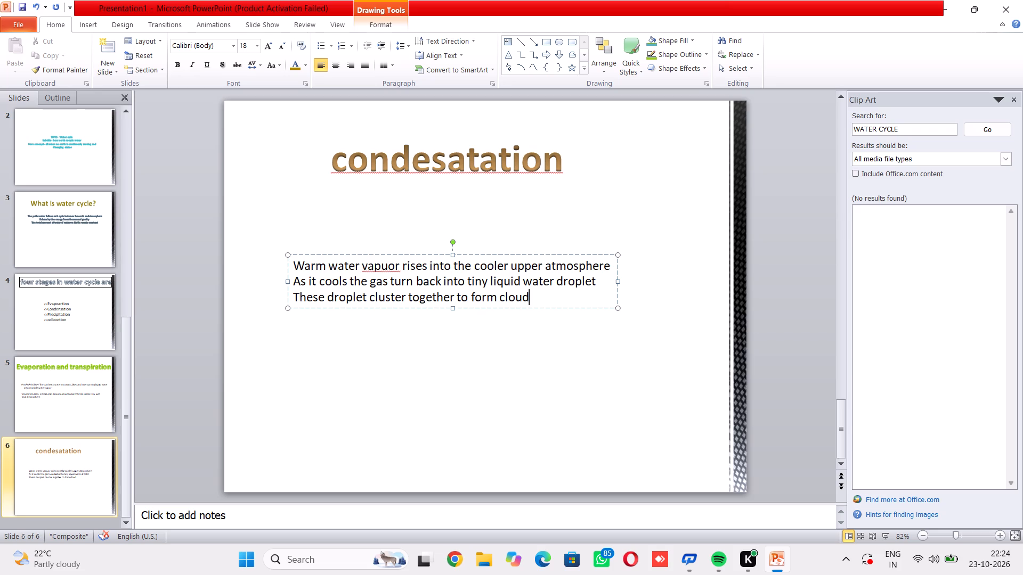
key(space)
text(and fopd)
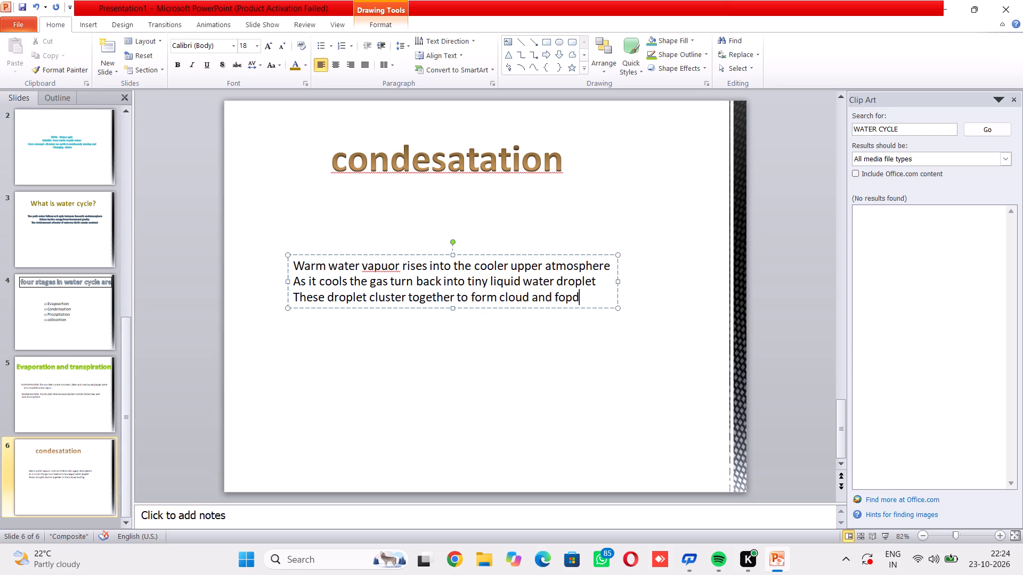
key(BackSpace)
key(BackSpace)
key(g)
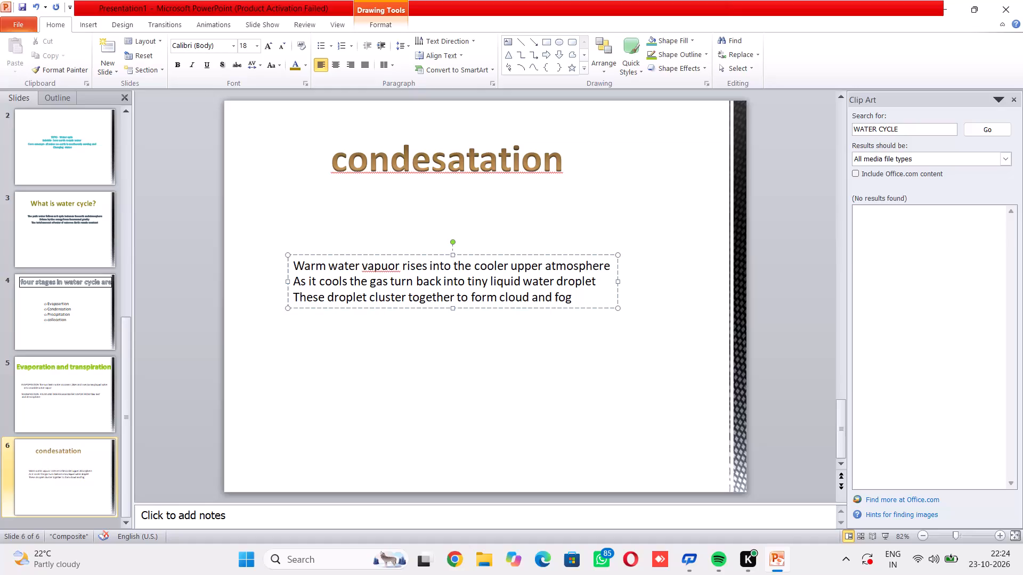
Add a new blank slide 7 after the "condesatation" slide.
click(106, 40)
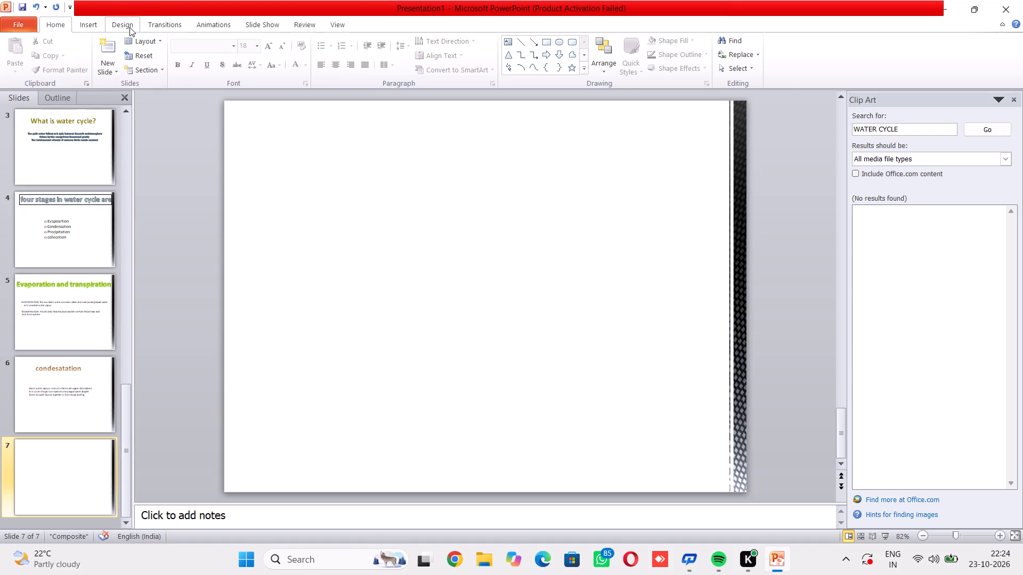
click(129, 27)
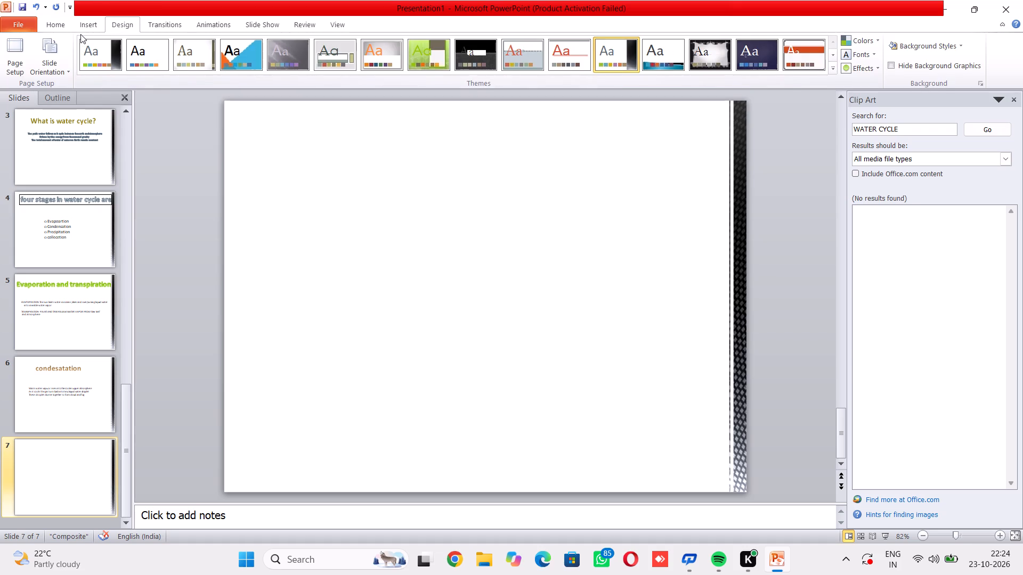
click(91, 23)
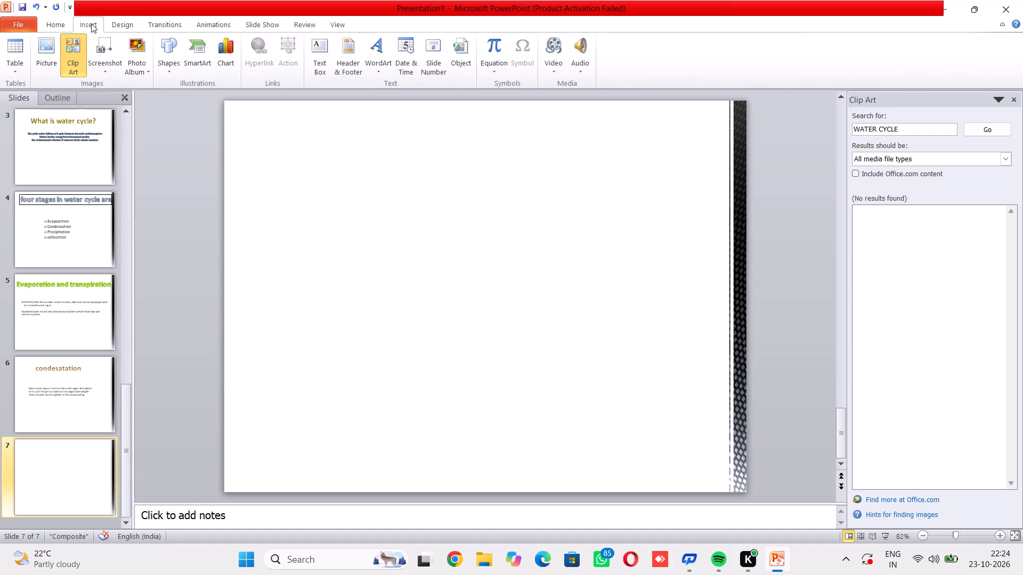
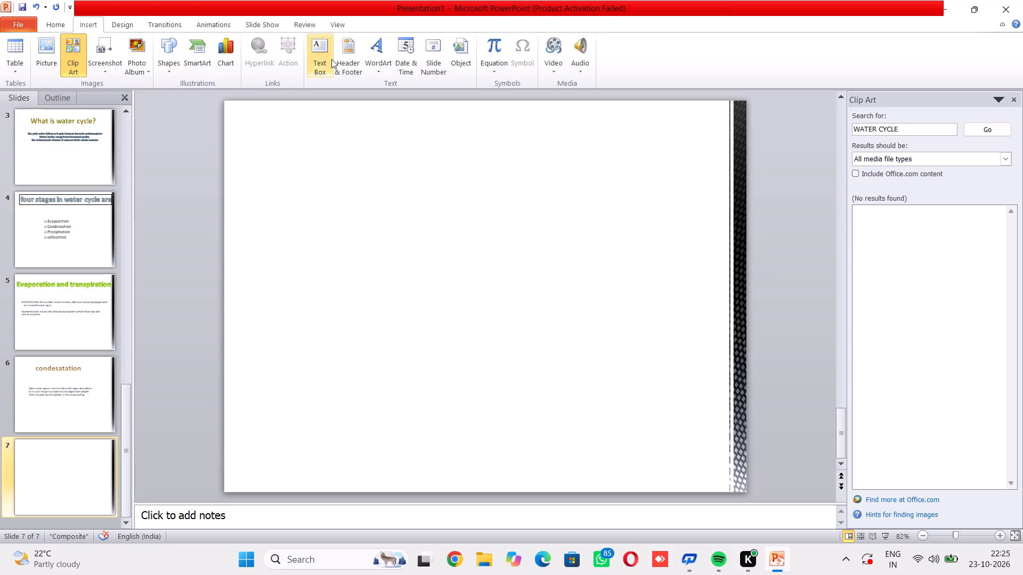
Insert a white WordArt heading on slide 7 reading "Stage 4-collection and sunroff".
click(378, 64)
text(stage 4)
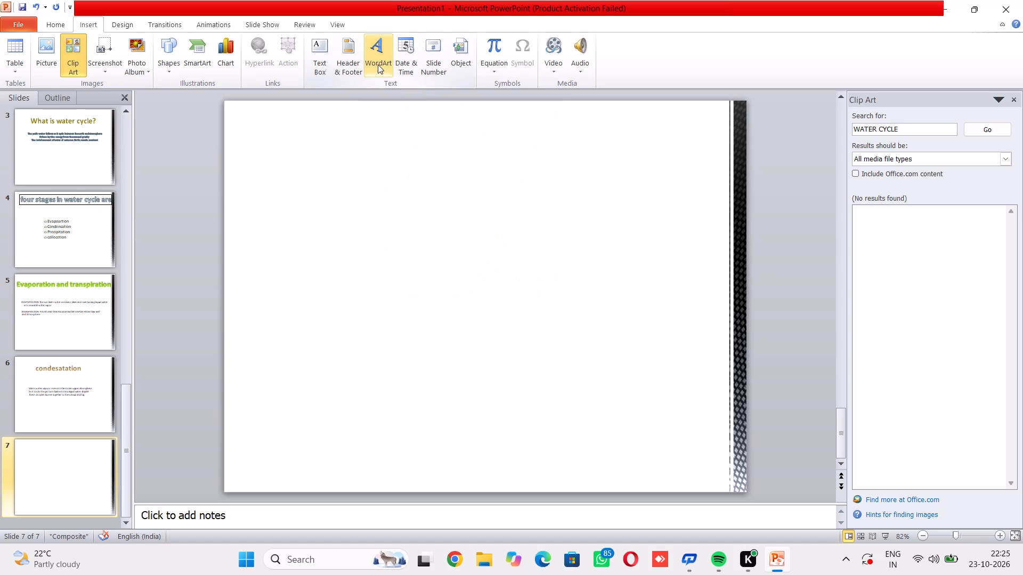
click(378, 64)
key(space)
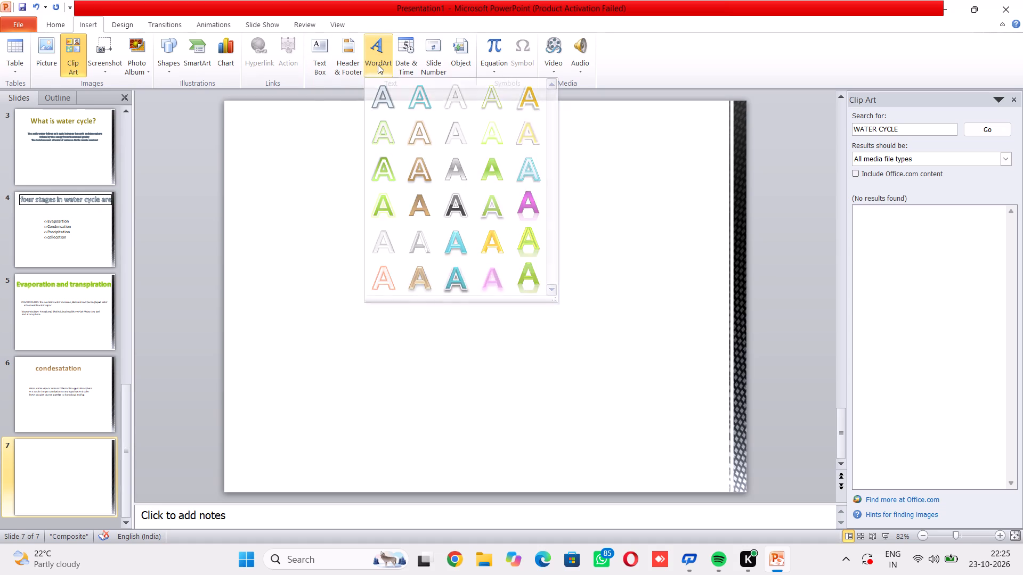
key(space)
click(378, 64)
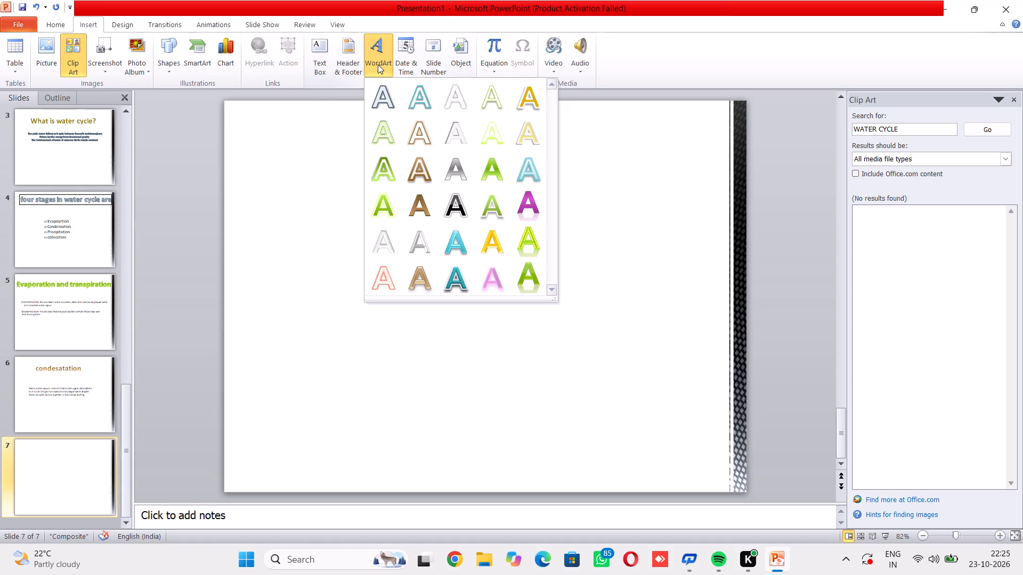
click(451, 138)
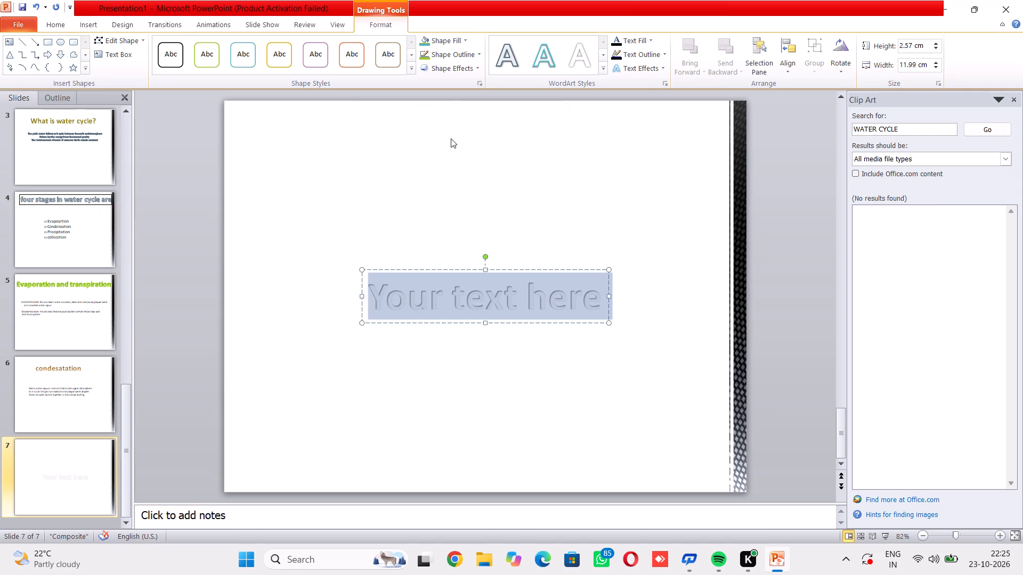
text(sta)
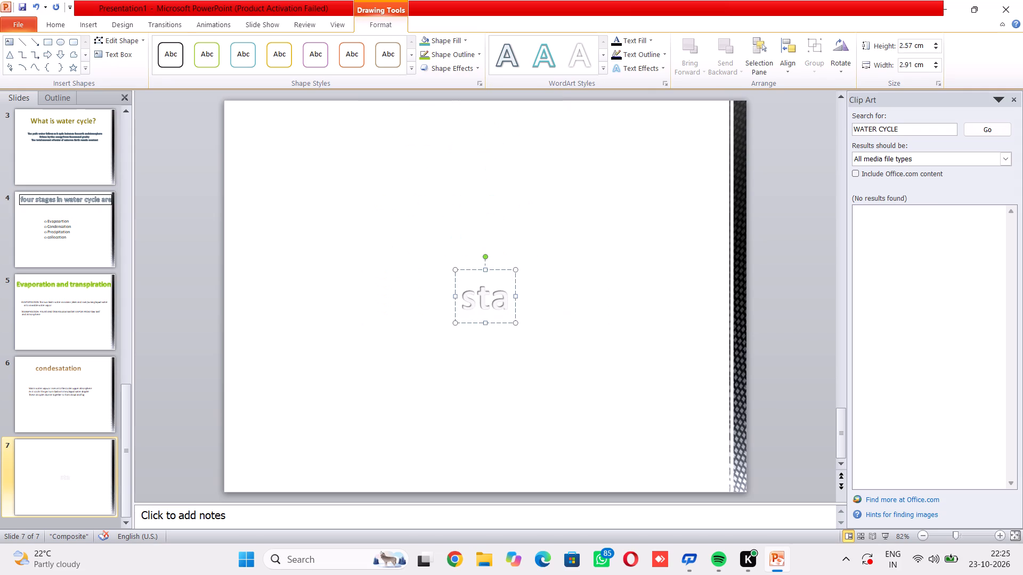
text(ge)
key(space)
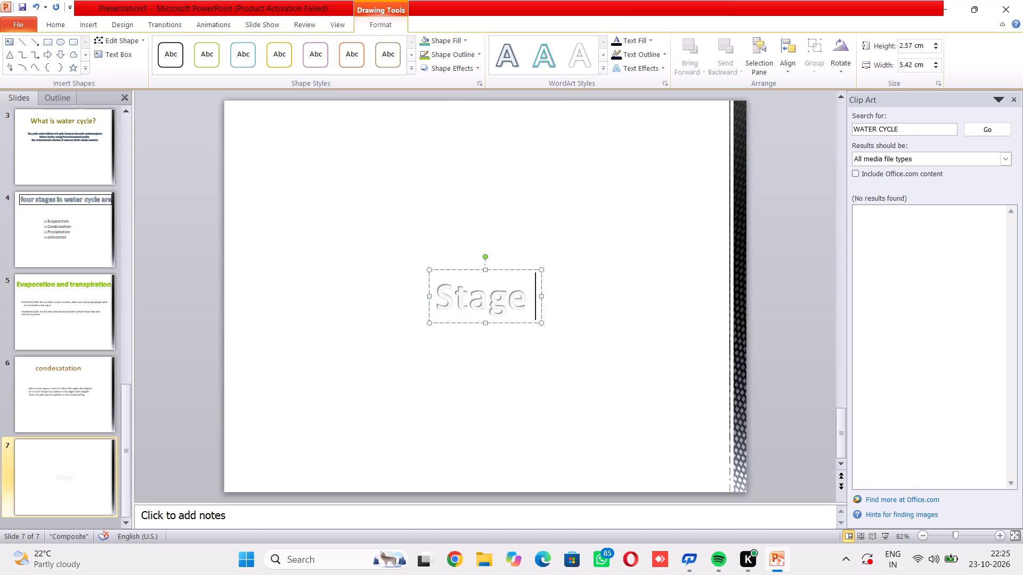
key(4)
key(minus)
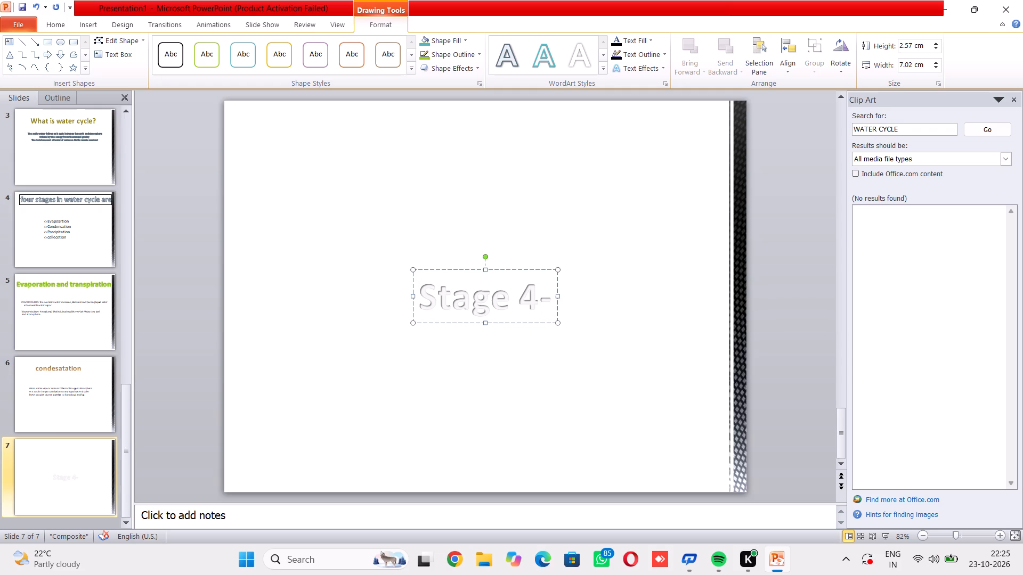
text(collectu)
key(BackSpace)
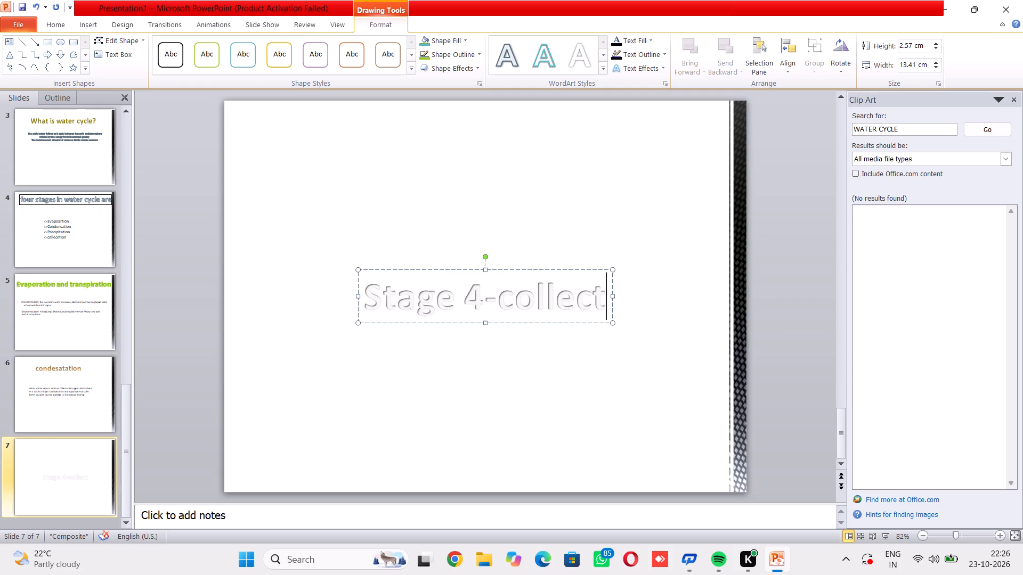
text(ion anf)
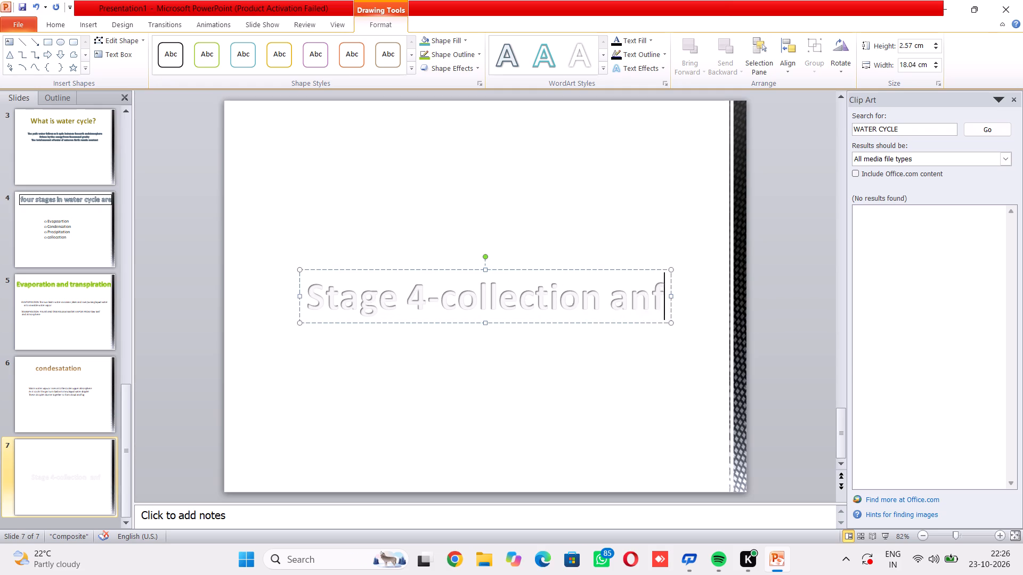
key(space)
key(BackSpace)
key(BackSpace)
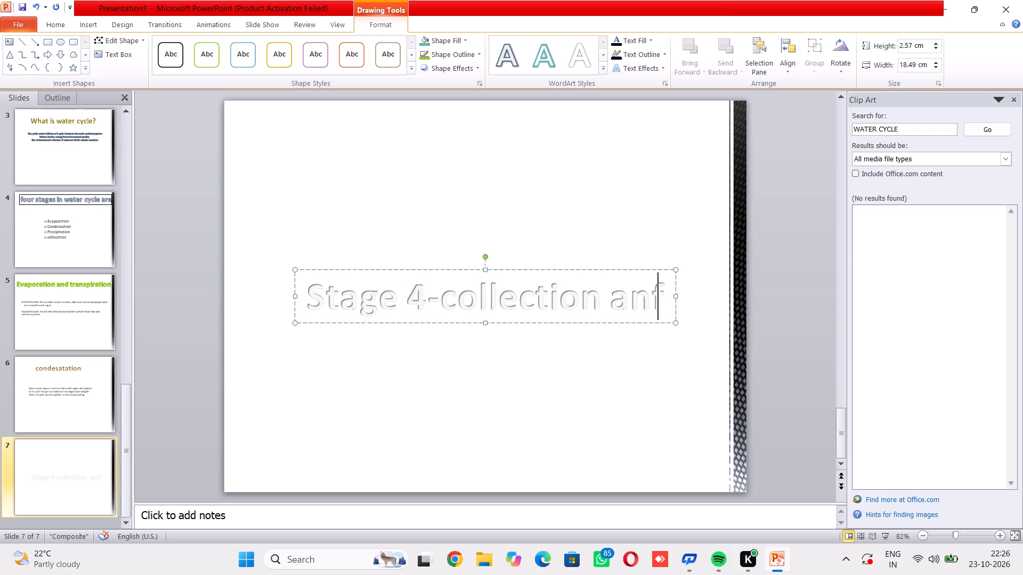
text(d sunr)
text(off)
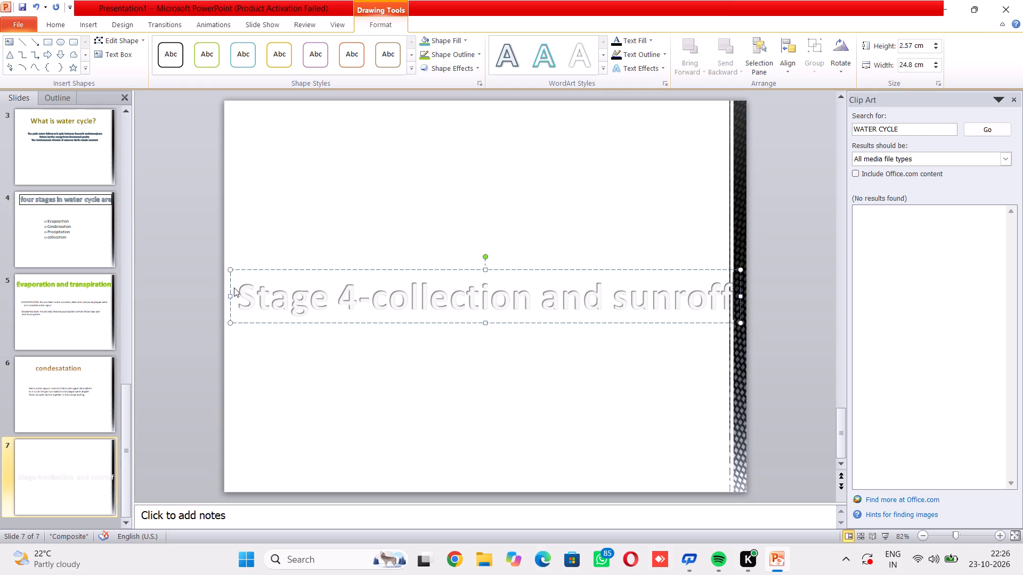
Reduce the font size of the whole "Stage 4-collection and sunroff" heading to 48.
drag(237, 290, 453, 319)
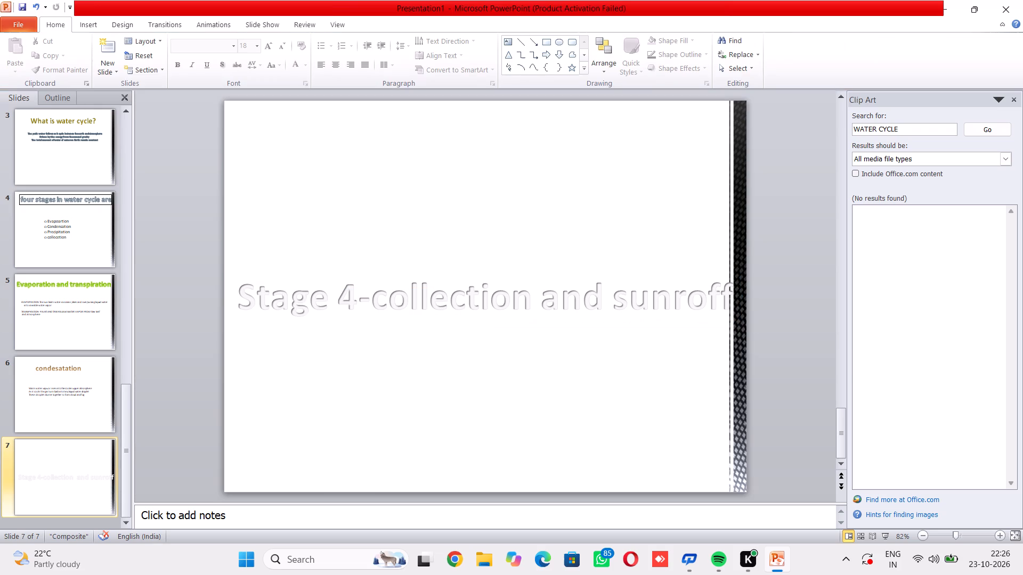
click(444, 314)
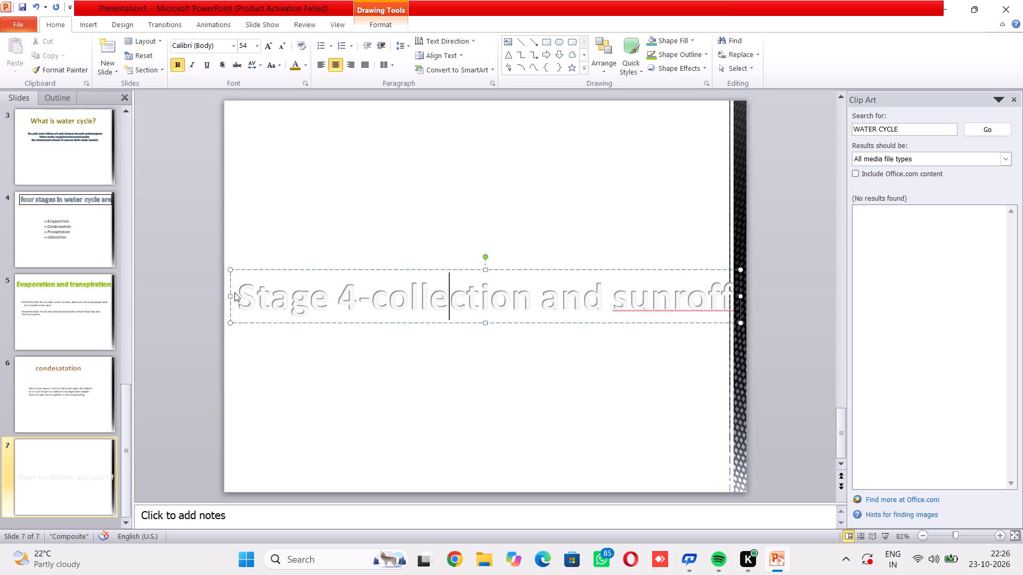
drag(234, 292, 354, 291)
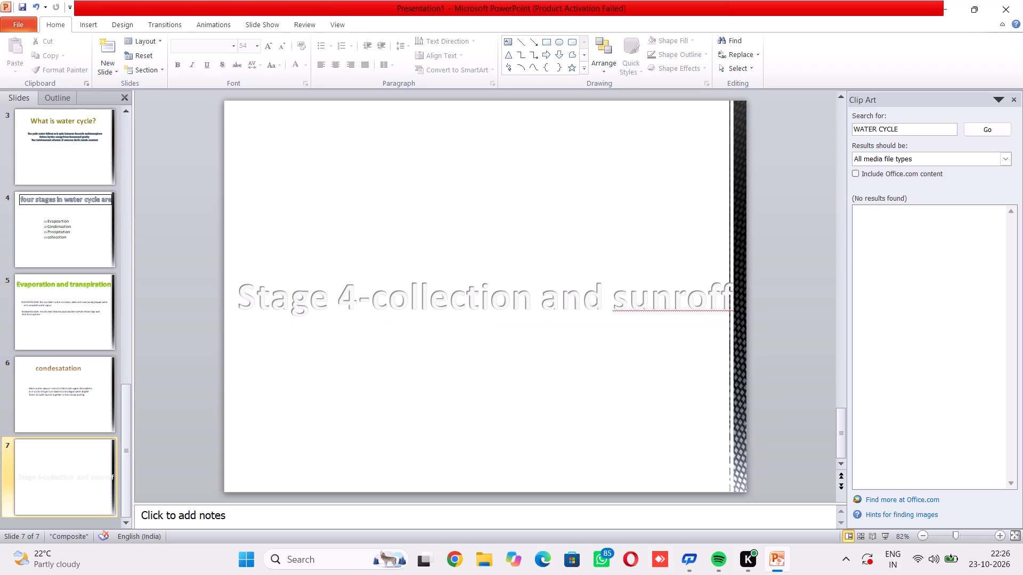
click(354, 291)
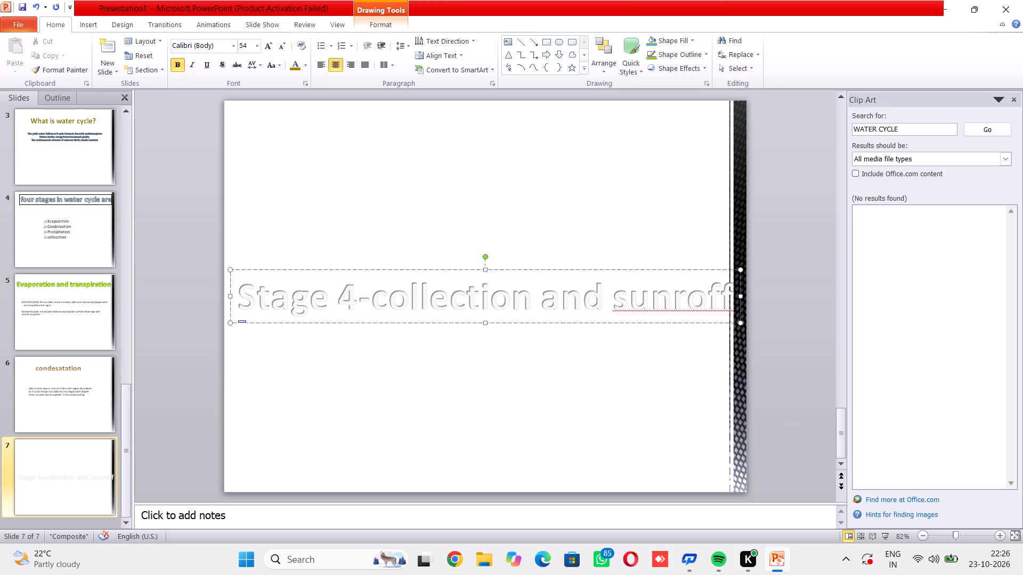
click(275, 293)
click(244, 293)
drag(239, 298, 649, 332)
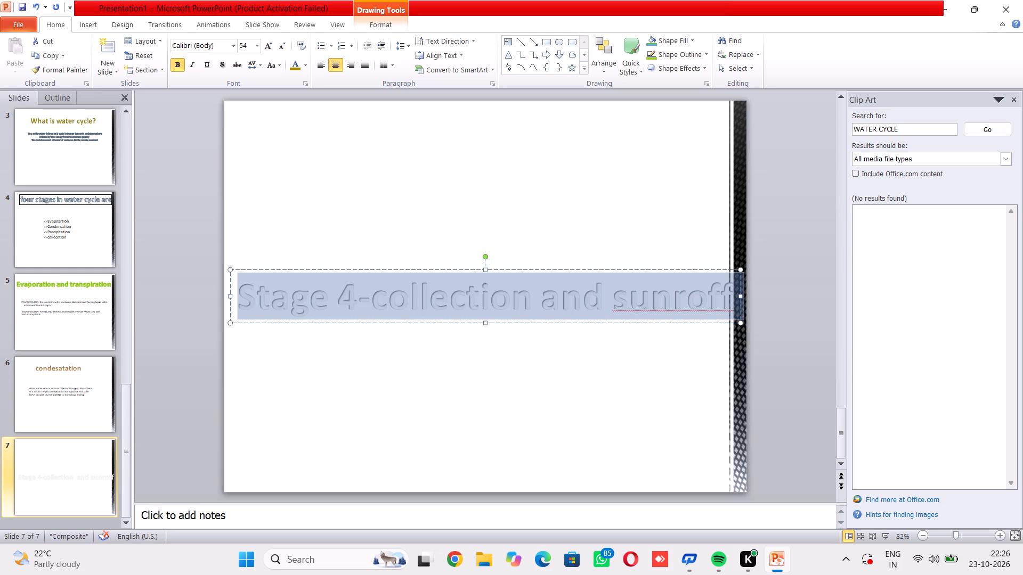
drag(649, 332, 722, 325)
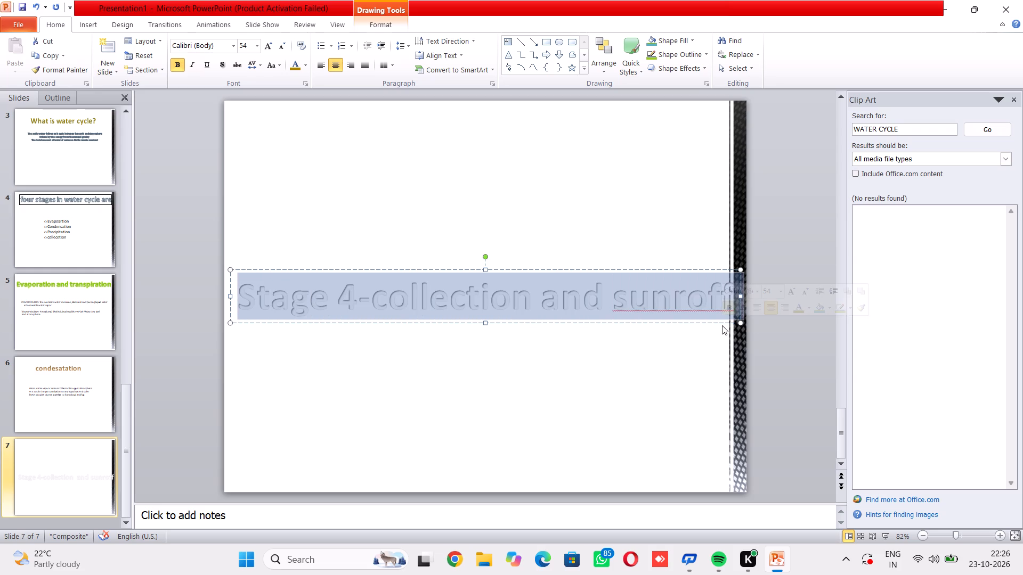
click(808, 290)
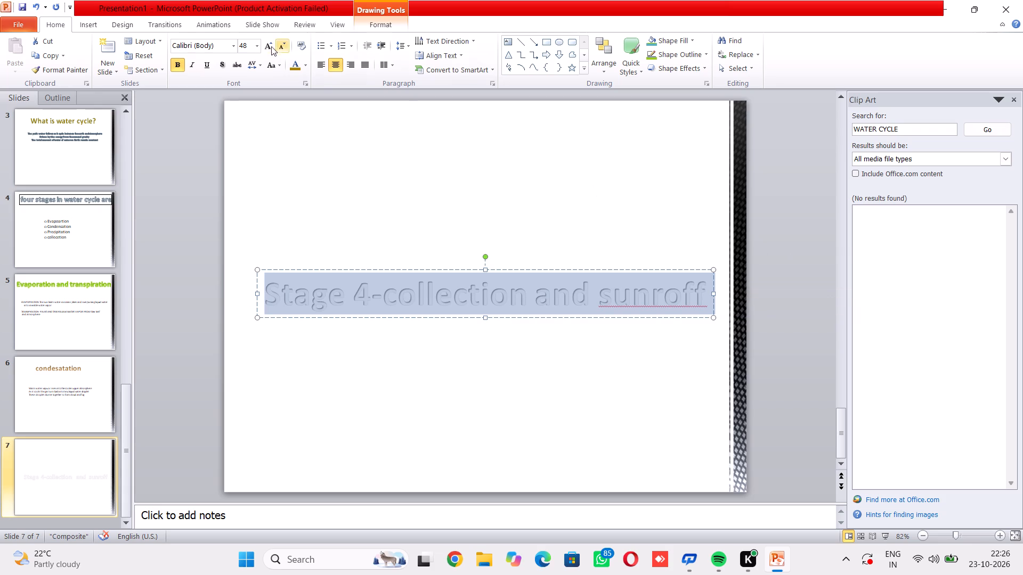
Change the heading's text colour to a dark purple theme colour.
click(294, 63)
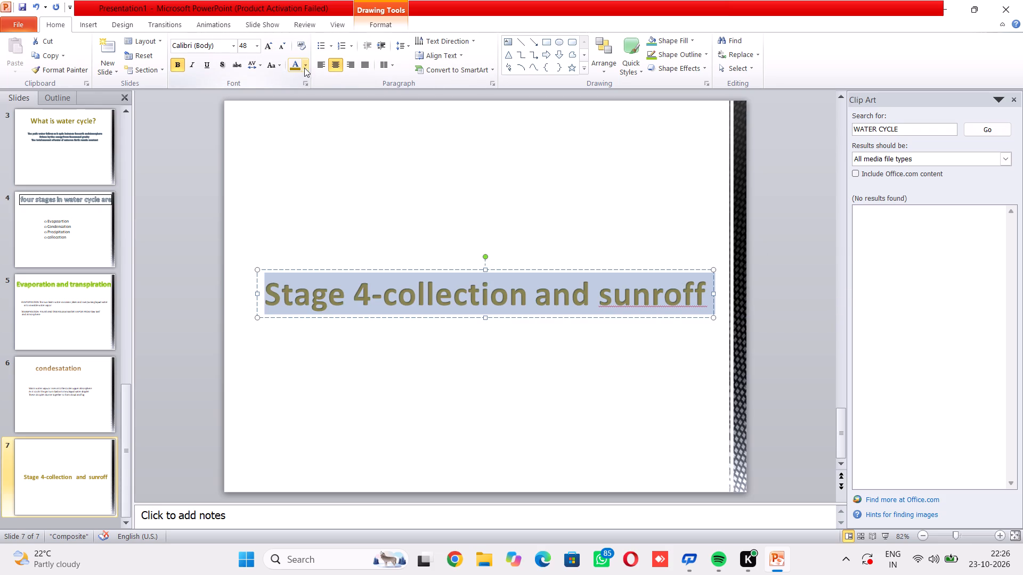
click(304, 68)
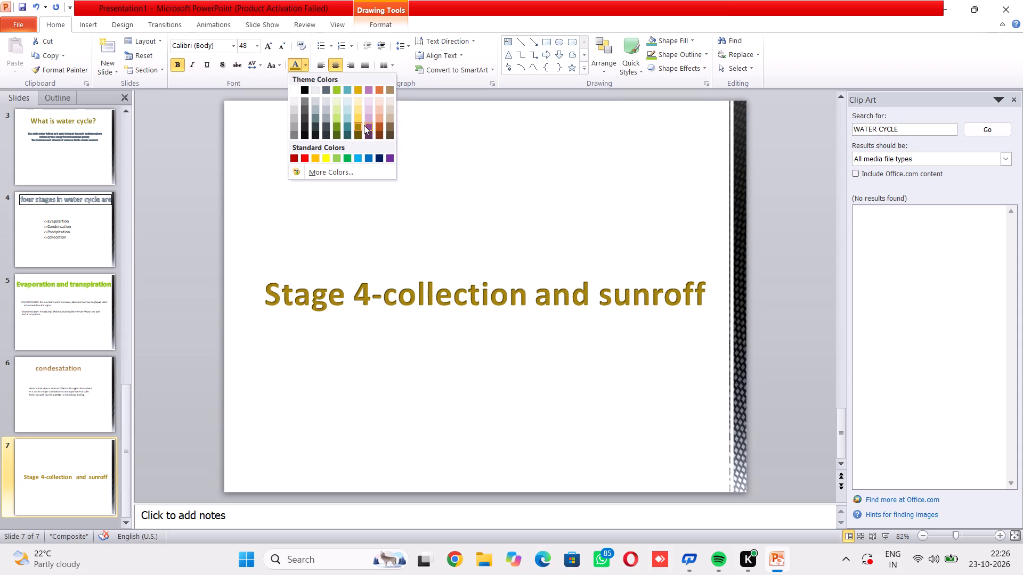
click(367, 125)
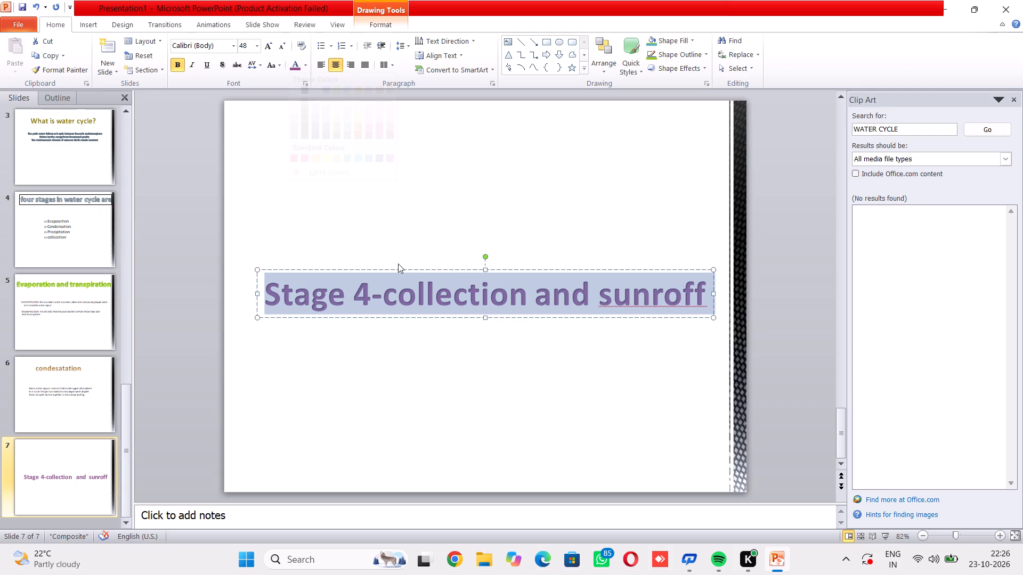
Move the "Stage 4-collection and sunroff" heading up to the upper part of slide 7.
drag(398, 264, 392, 187)
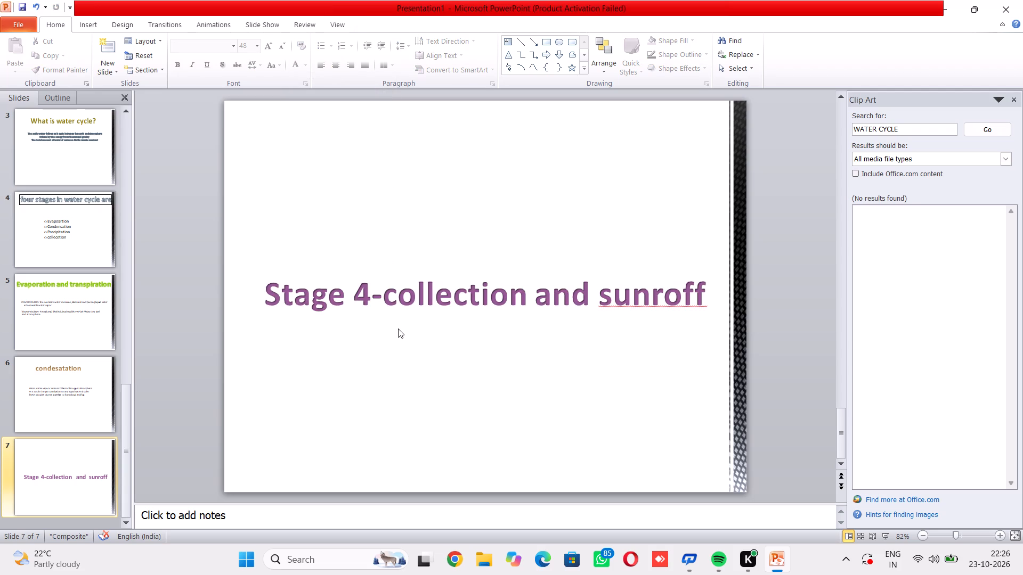
click(398, 328)
click(403, 278)
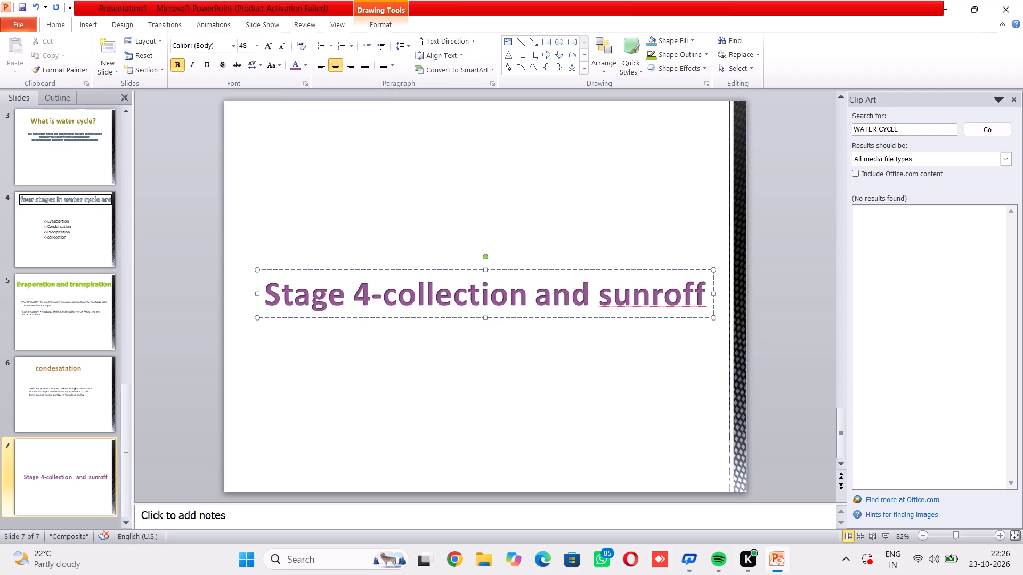
click(403, 275)
drag(404, 270, 403, 236)
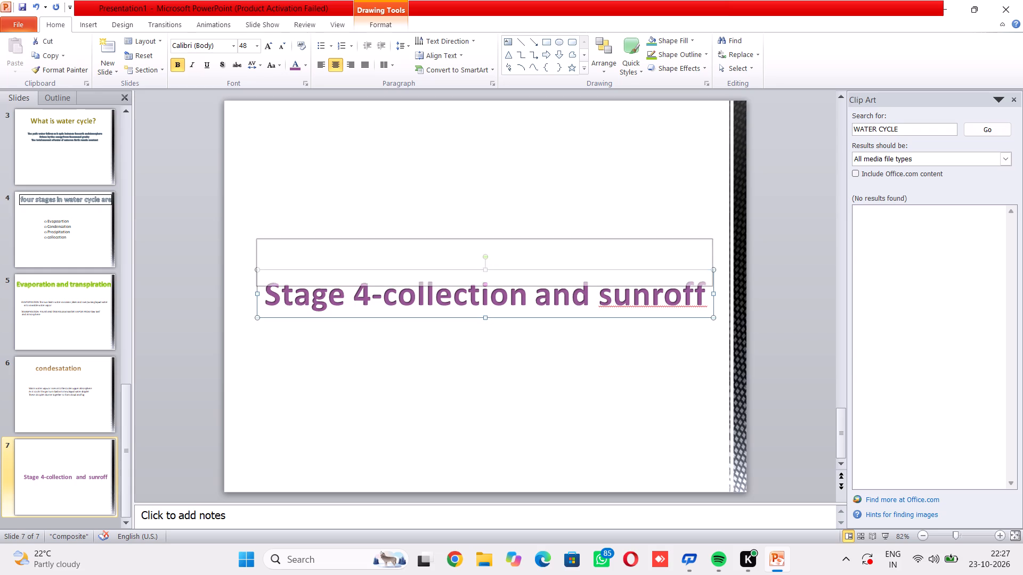
drag(403, 236, 401, 164)
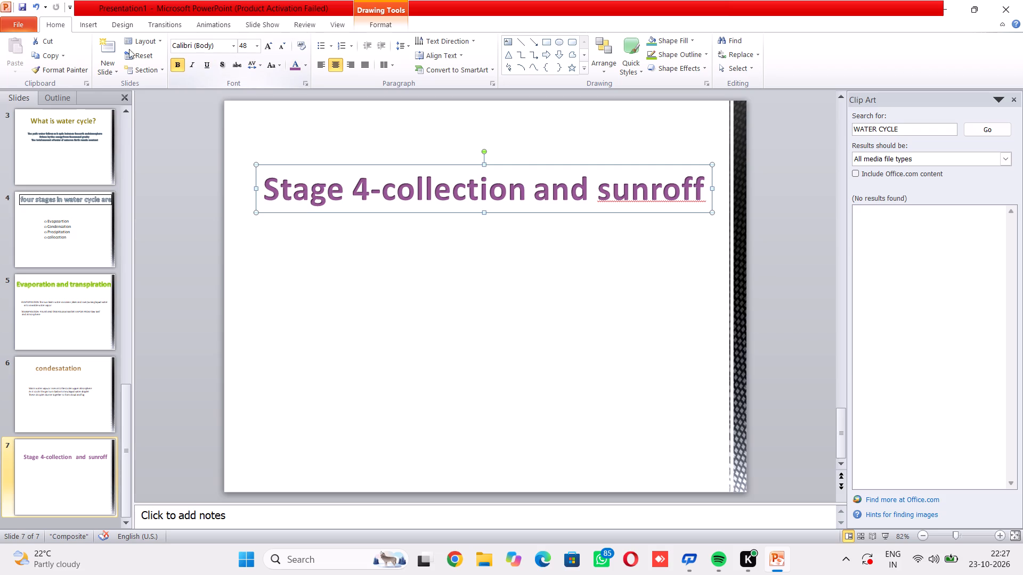
Insert a text box on slide 7 just below the "Stage 4-collection and sunroff" heading.
click(84, 22)
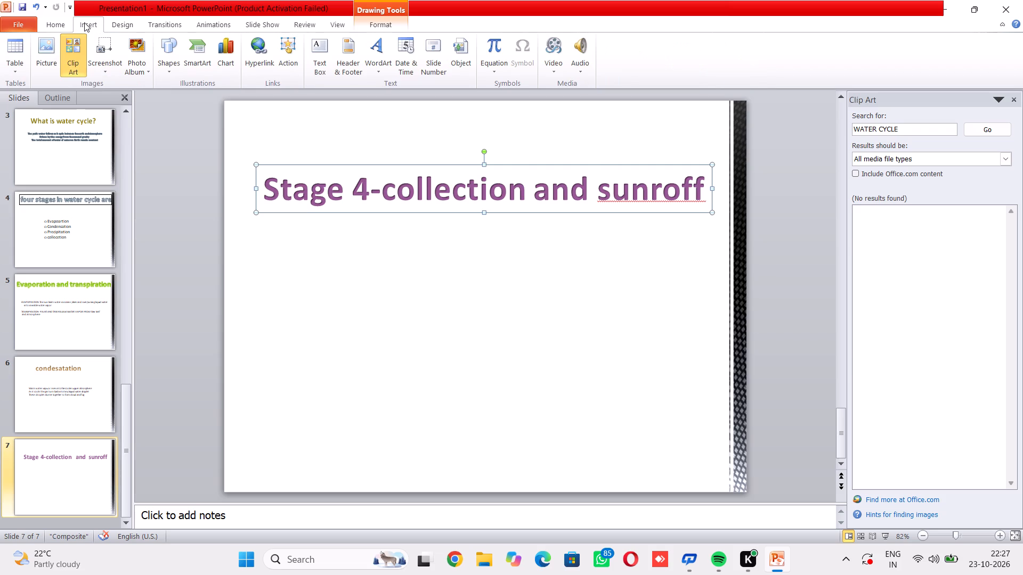
click(334, 64)
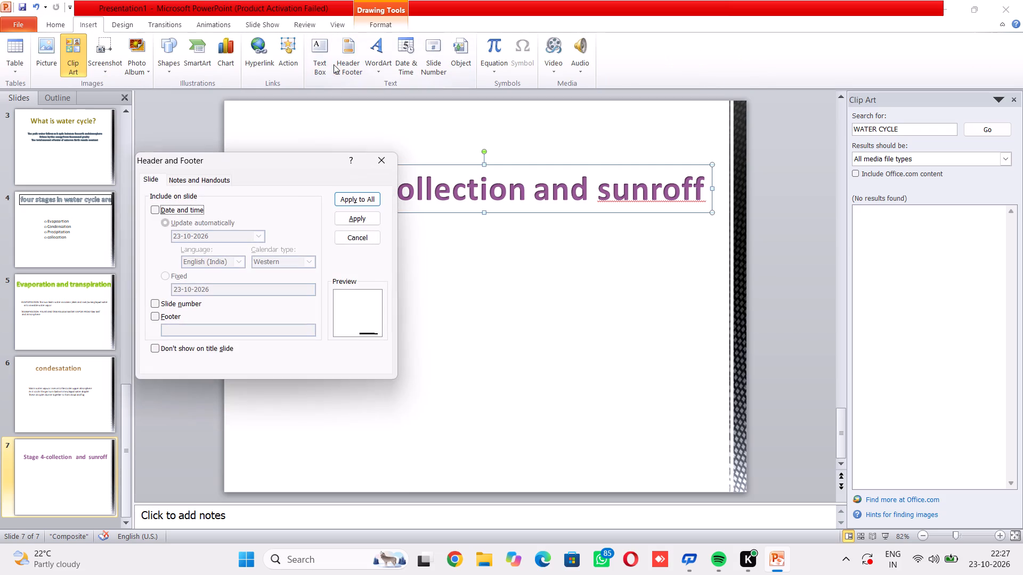
click(317, 62)
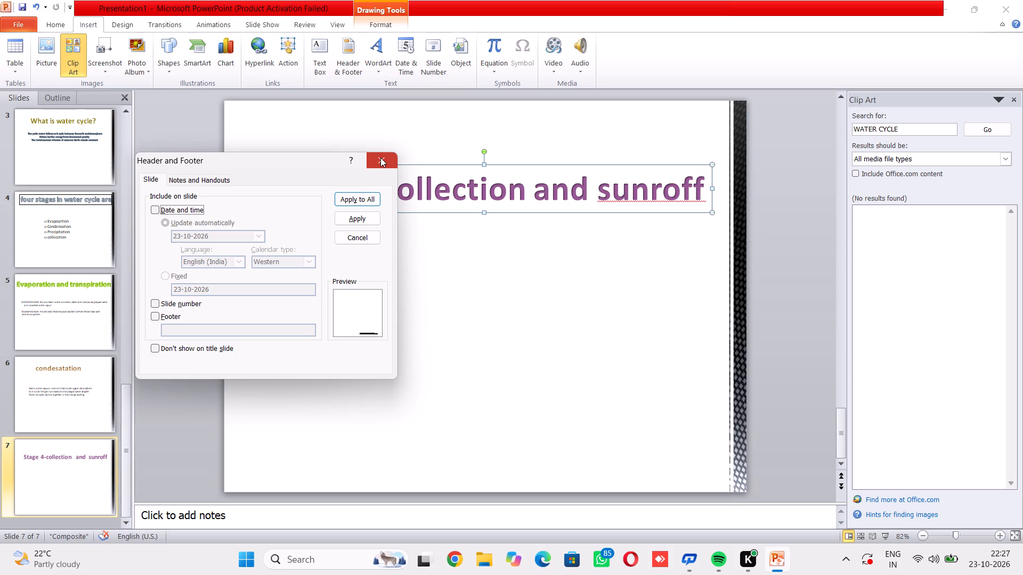
click(381, 153)
click(315, 61)
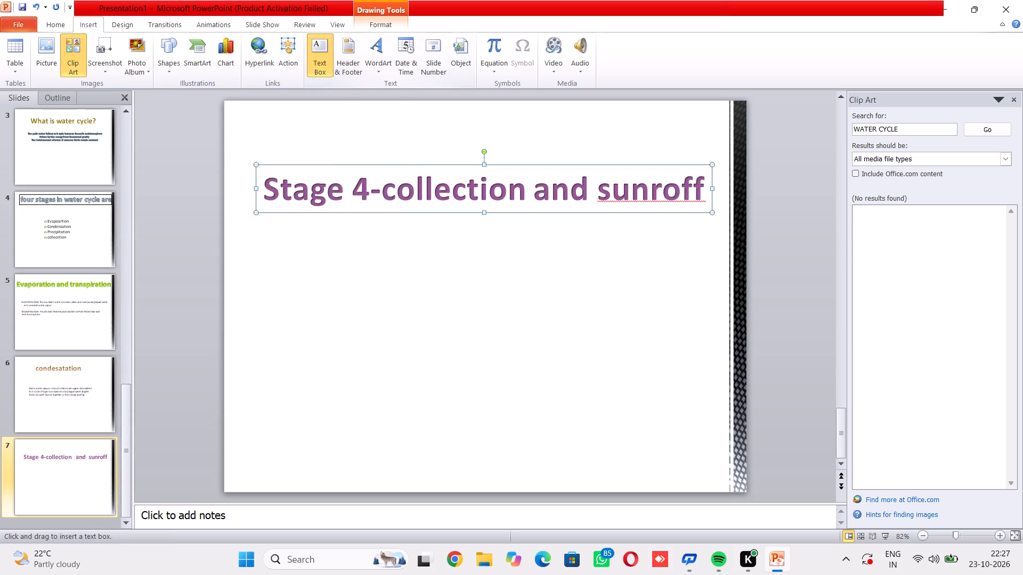
click(279, 248)
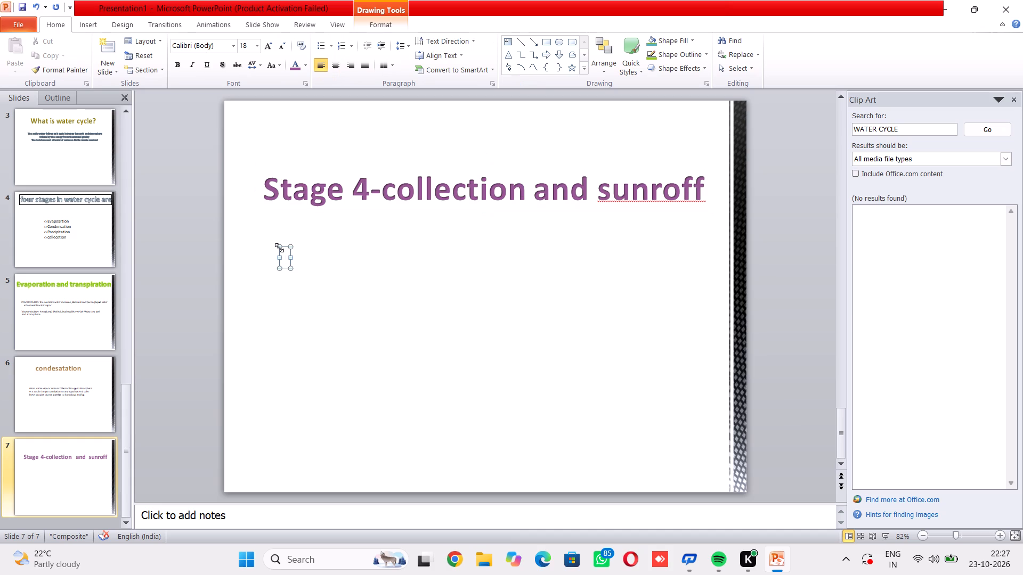
Begin the text box with the term "Surface runroff-" followed by a space.
text(surface sumn)
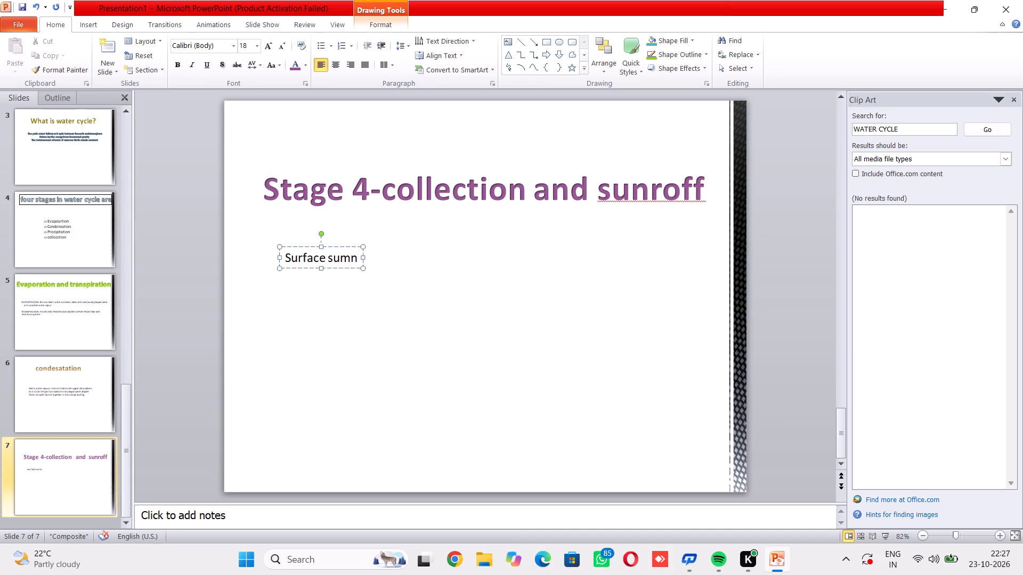
key(BackSpace)
key(BackSpace)
text(nroff)
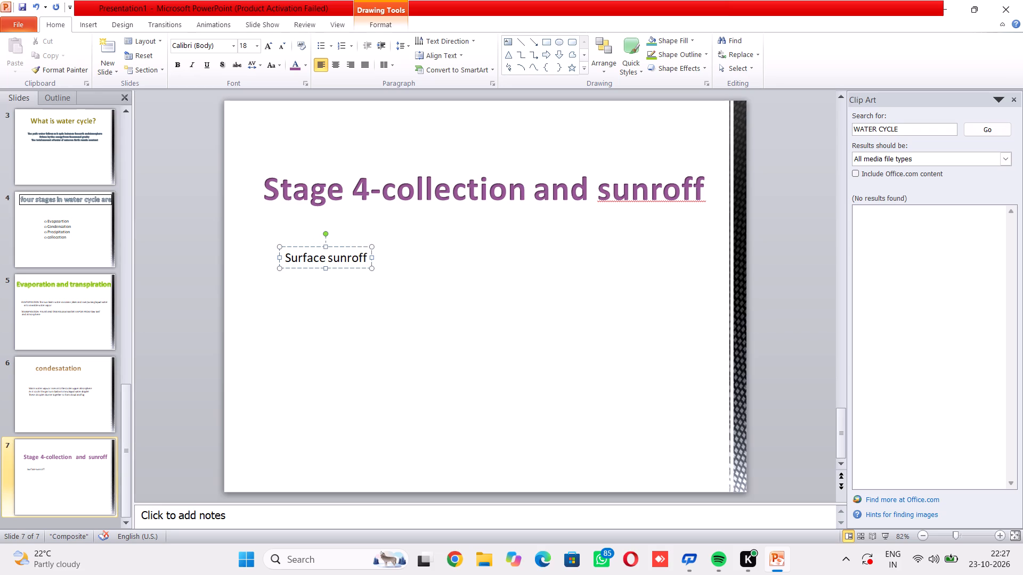
key(BackSpace)
key(BackSpace)
key(BackSpace)
key(BackSpace)
key(BackSpace)
key(BackSpace)
key(BackSpace)
key(BackSpace)
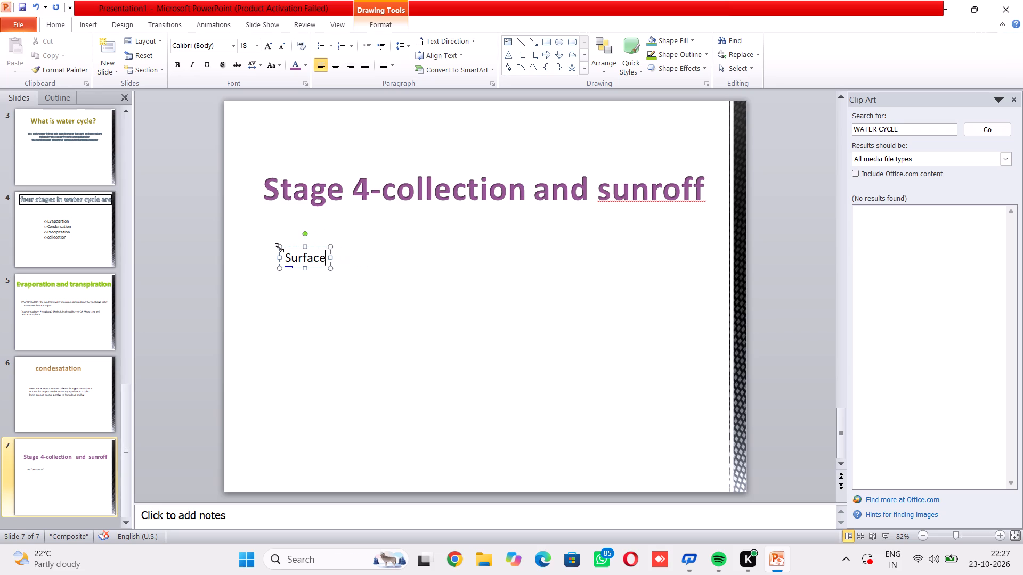
key(space)
text(runroff)
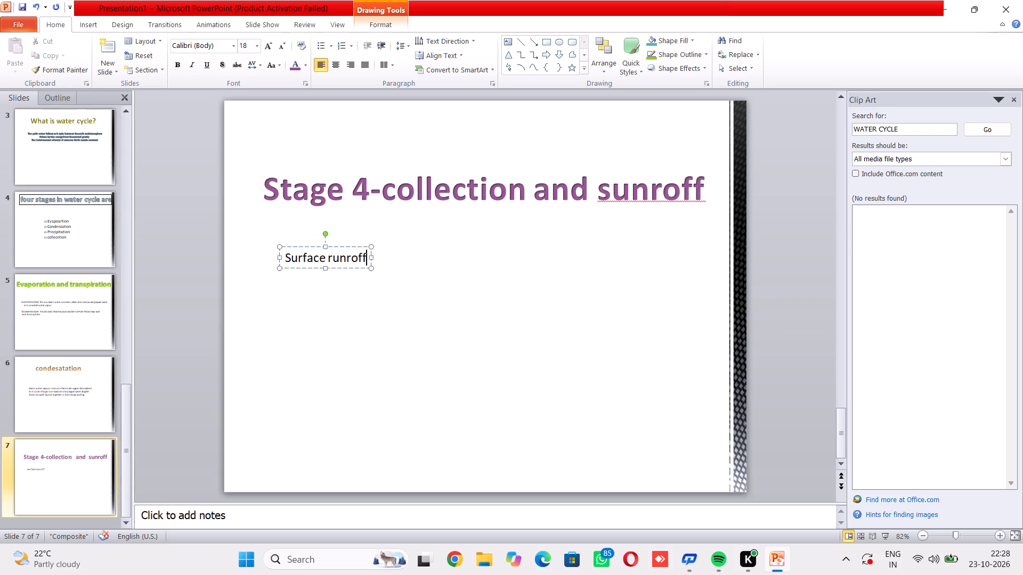
key(minus)
key(space)
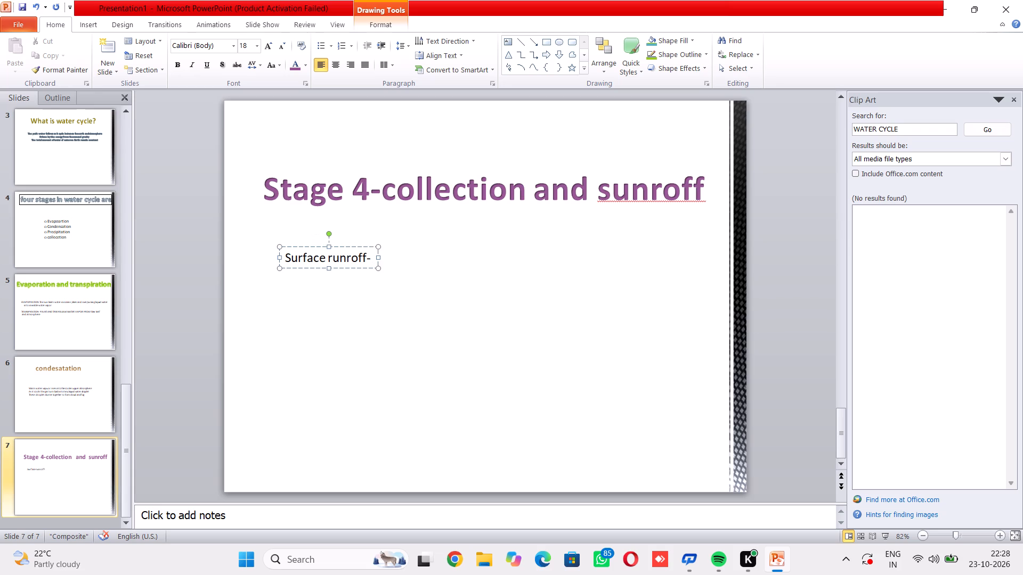
Continue the line after "Surface runroff-" with "rainwater flow over the land".
text(rainwater)
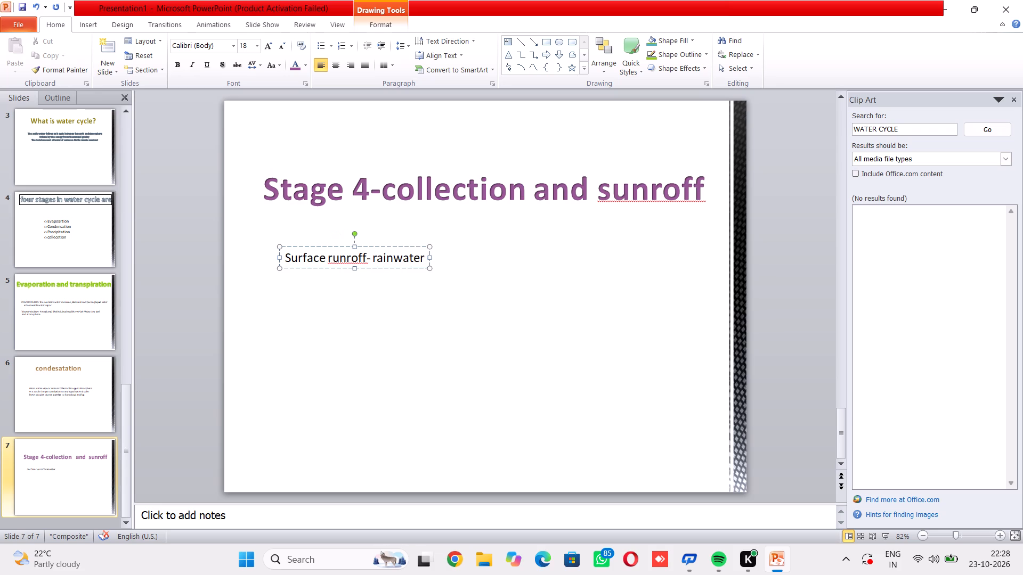
key(space)
text(floe)
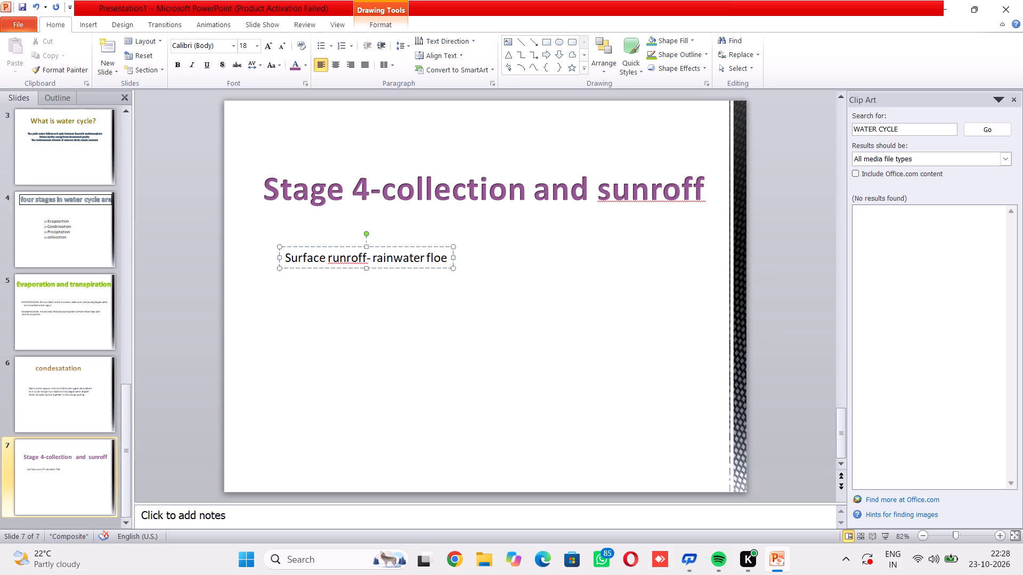
key(BackSpace)
text(w)
key(space)
key(o)
text(vw)
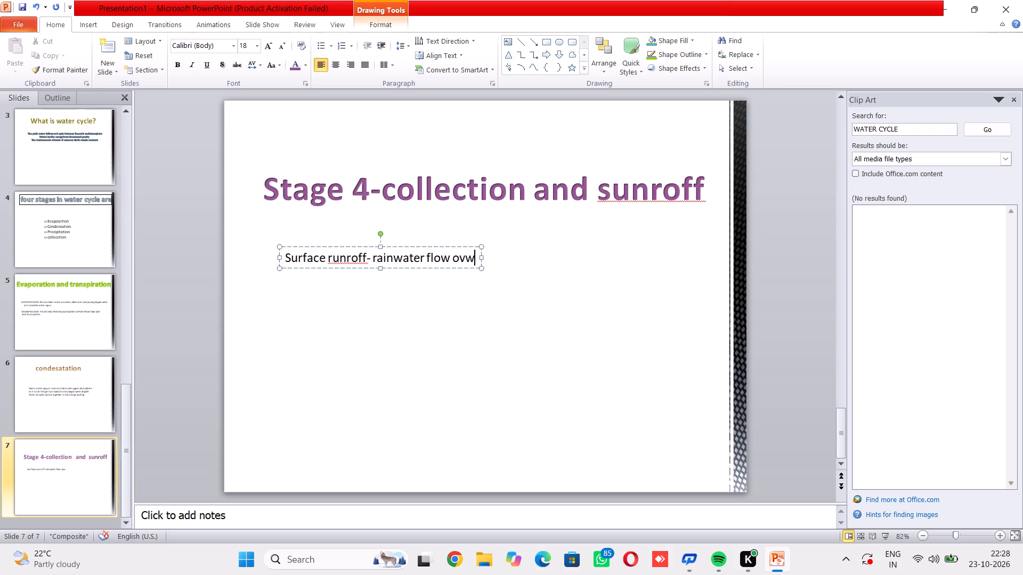
key(BackSpace)
text(er thw land)
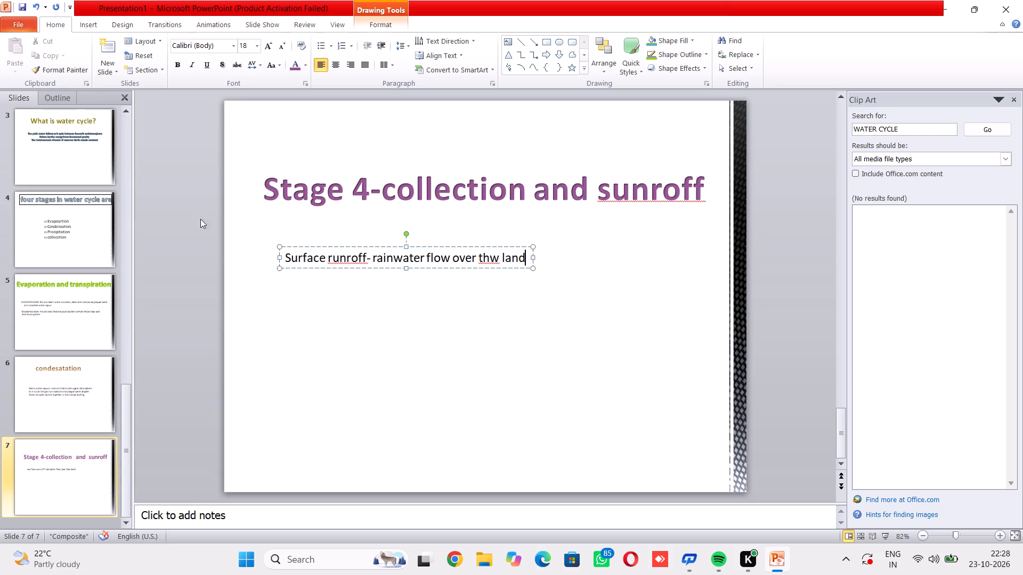
click(499, 260)
key(BackSpace)
key(e)
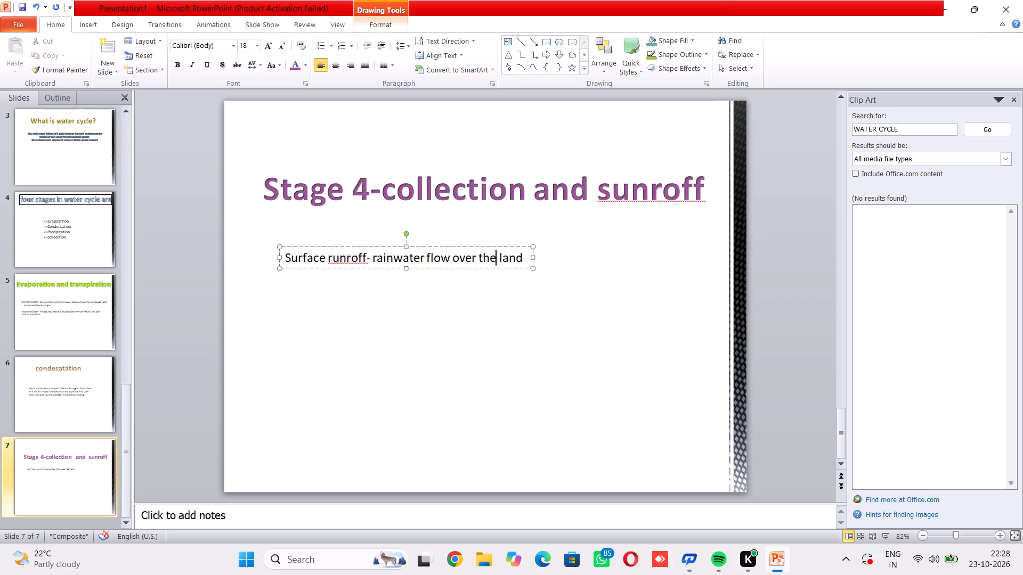
Extend the end of the runoff sentence with "into stream, rivers and eventually".
click(513, 257)
key(Right)
key(Right)
key(space)
text(into stream)
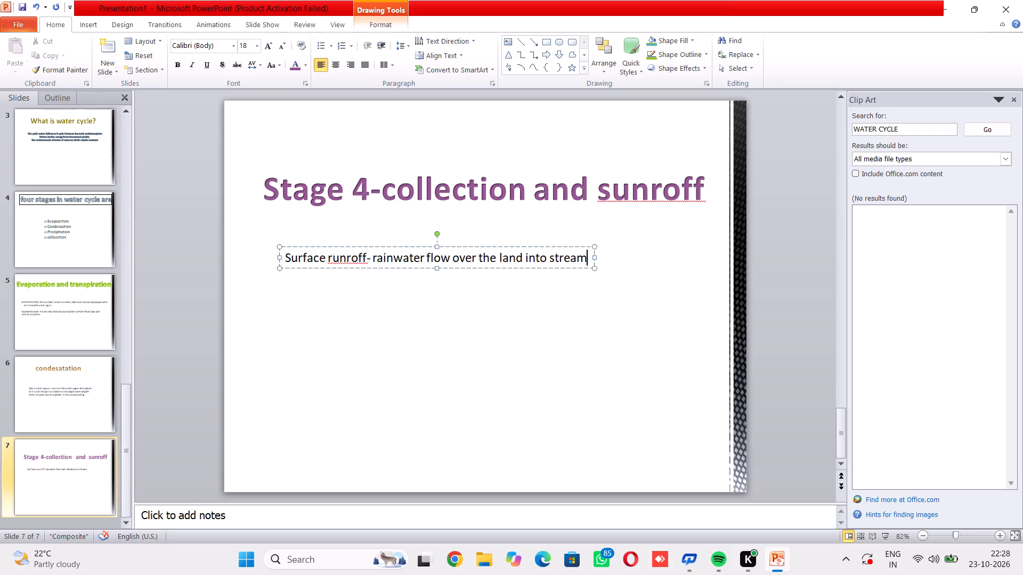
text(, rivers)
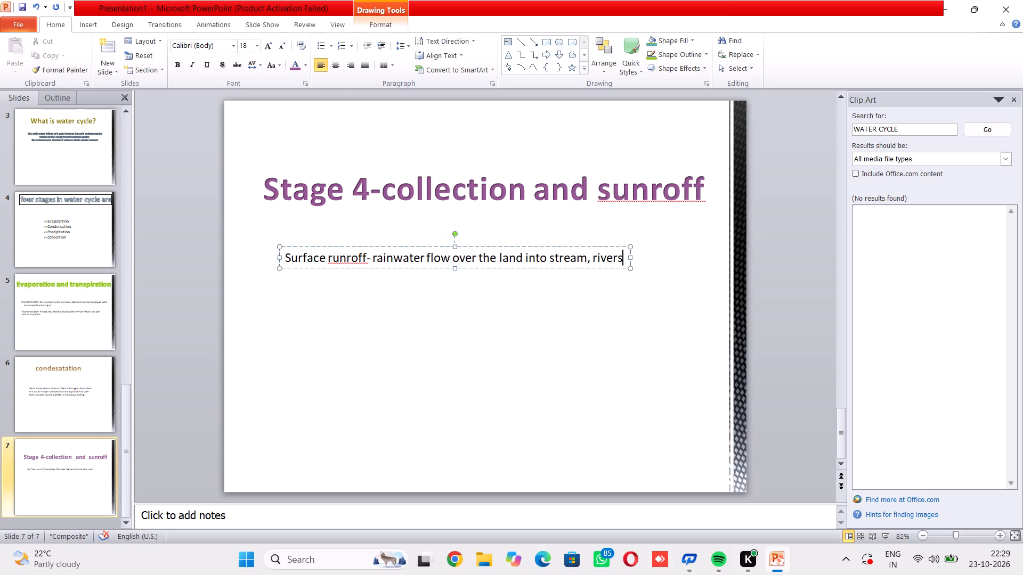
key(space)
text(and eventually)
key(space)
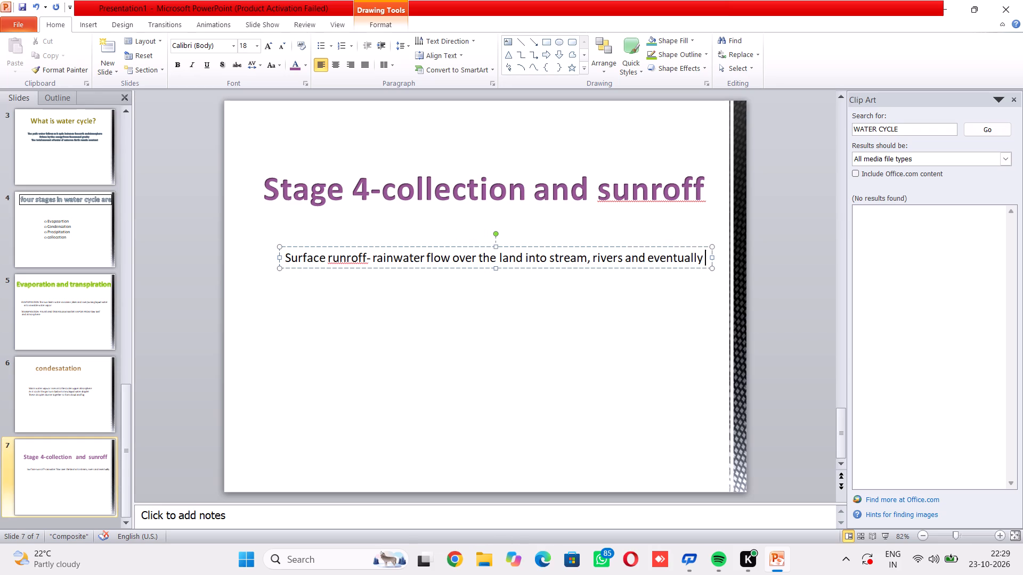
Complete the runoff sentence with "The ocean" on a second line of the text box.
key(Return)
text(the)
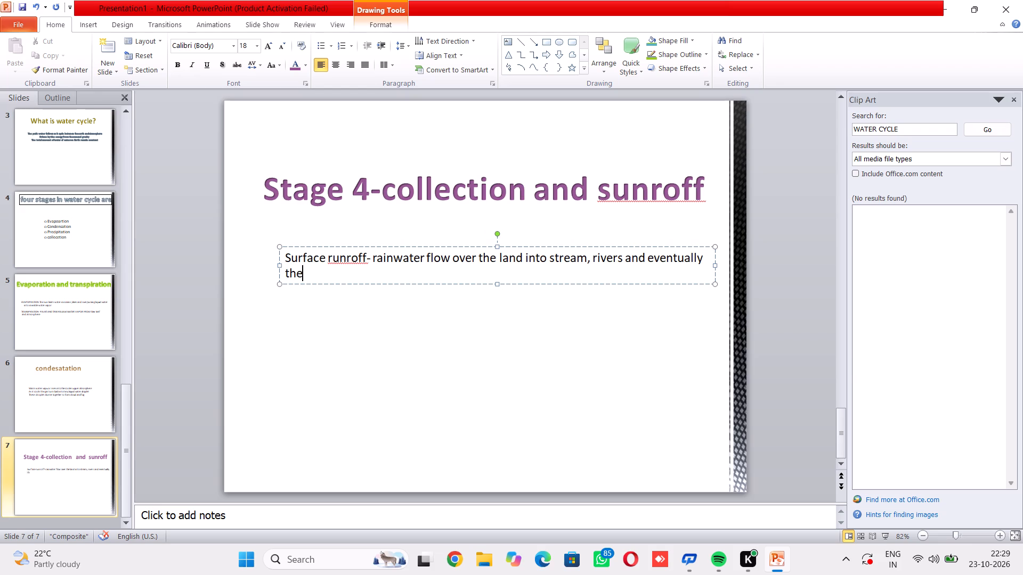
key(space)
key(o)
key(a)
key(BackSpace)
text(cean)
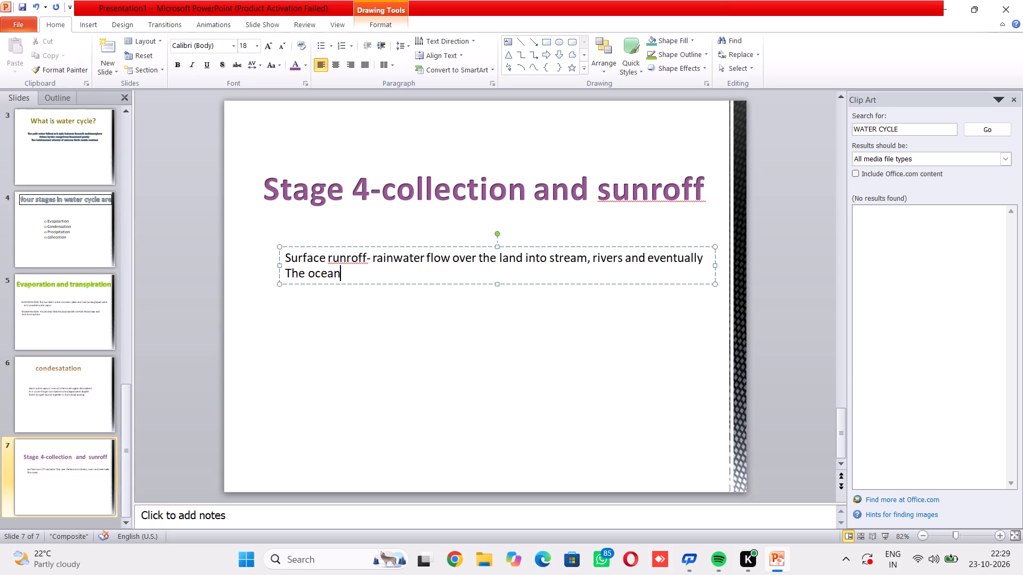
Start a third line in the slide 7 text box with the term "infilteration".
key(Return)
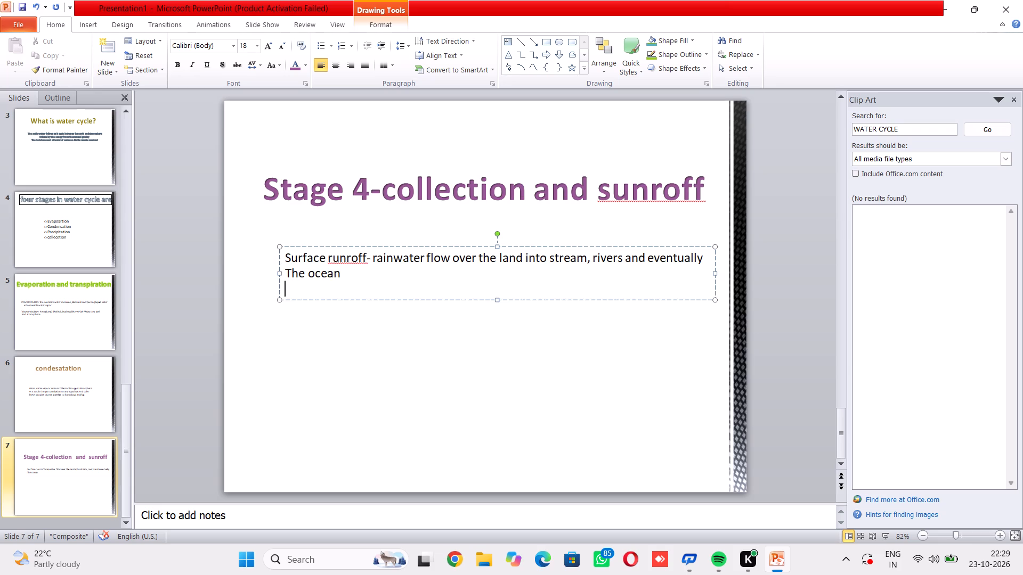
text(infilteration)
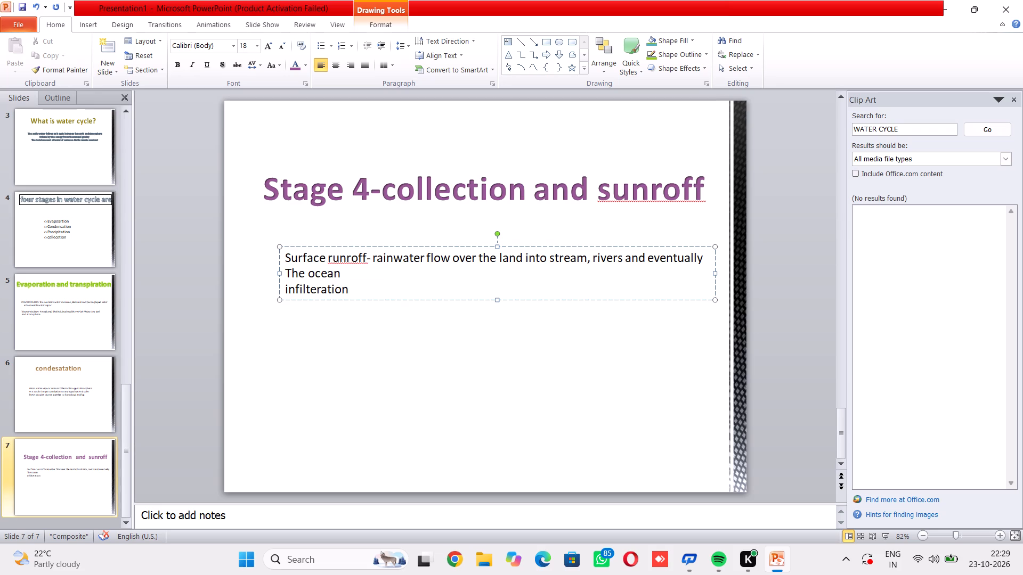
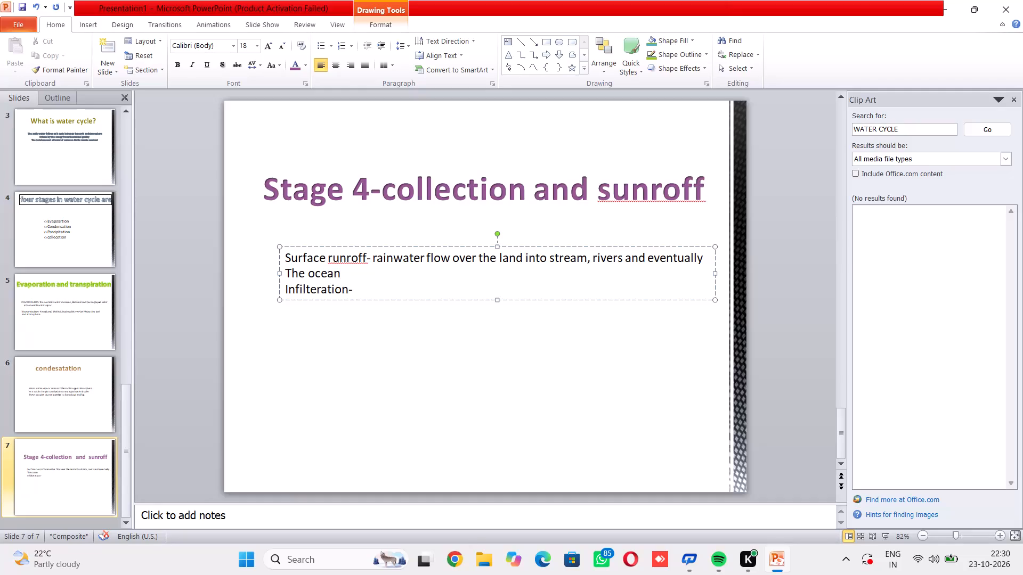
Continue the line after "Infilteration-" with "water soak into the soil and replenishes the".
key(space)
text(water soak in)
key(t)
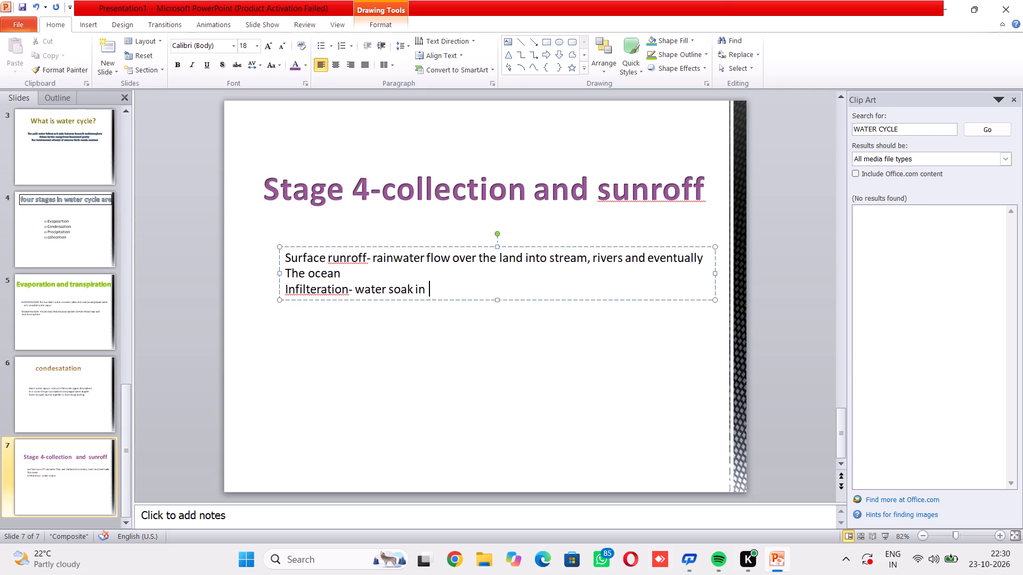
key(o)
key(space)
text(the soil and replen)
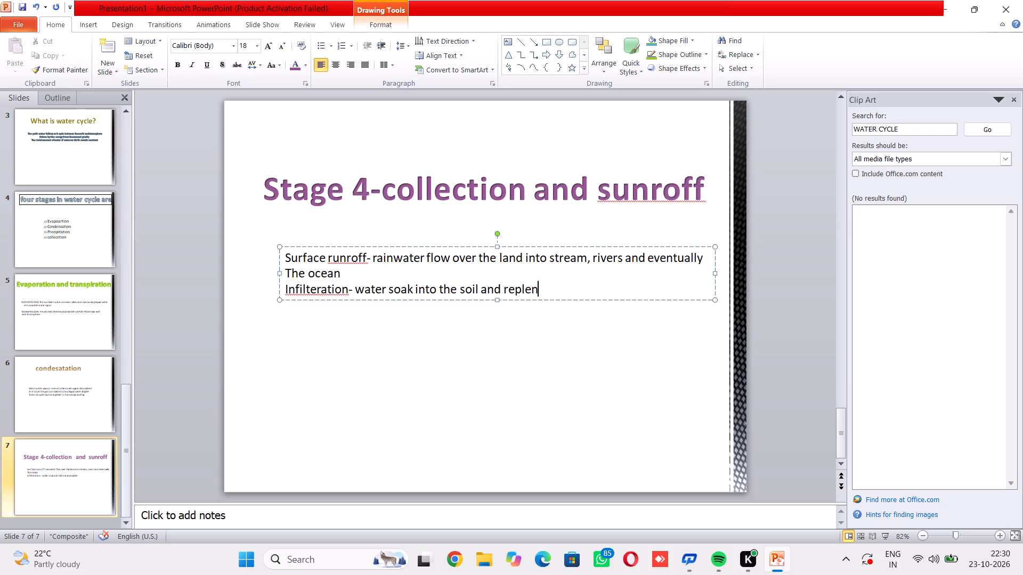
text(ish)
text(es the e)
key(BackSpace)
Complete the infiltration sentence with "under ground aquifier".
text(under groiu)
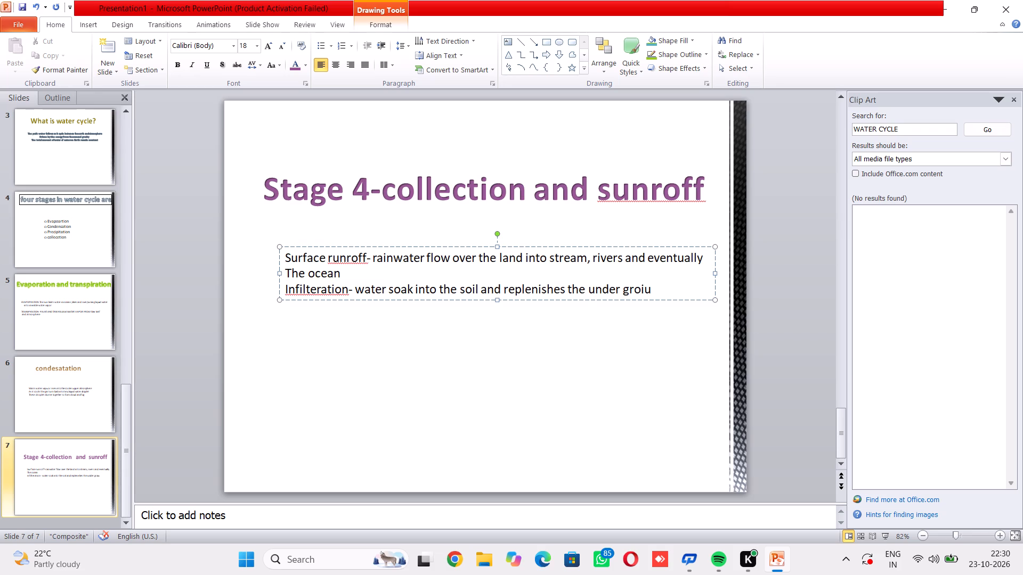
text(nd)
key(space)
key(BackSpace)
key(BackSpace)
key(BackSpace)
key(BackSpace)
key(BackSpace)
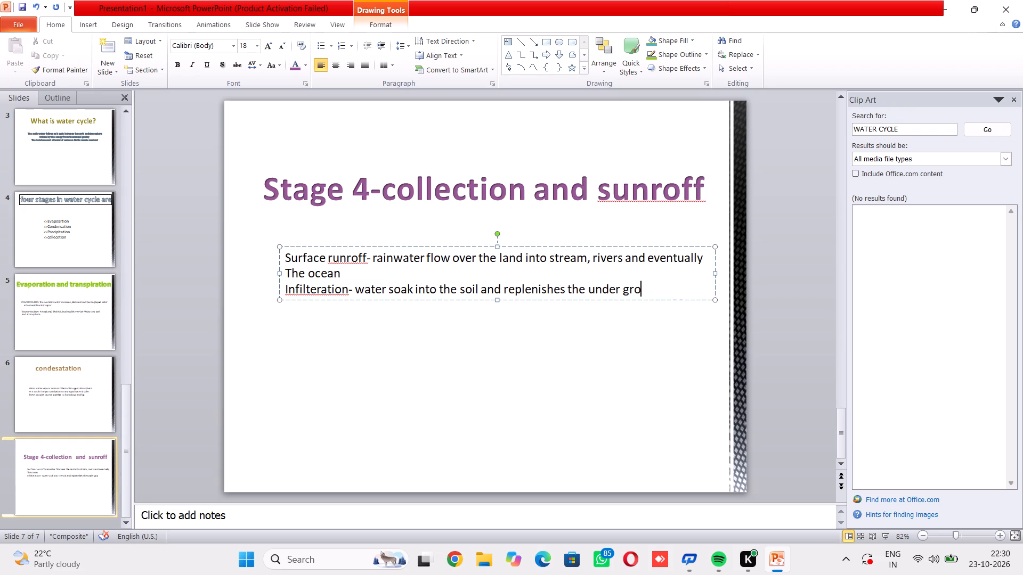
text(und)
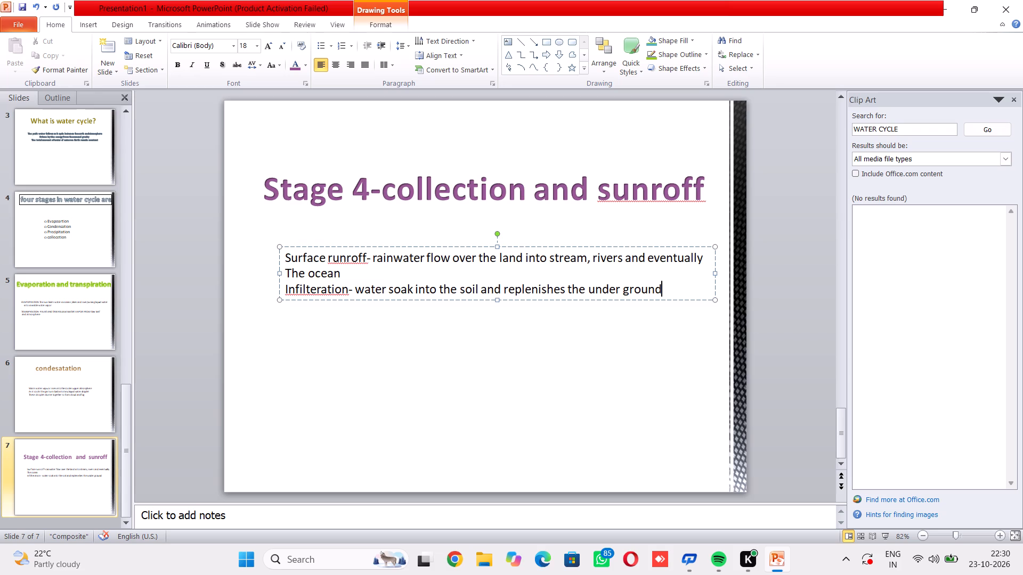
key(space)
text(a)
text(quifier)
Start a new line in the slide 7 text box reading "Accumulation-water gathers".
key(Return)
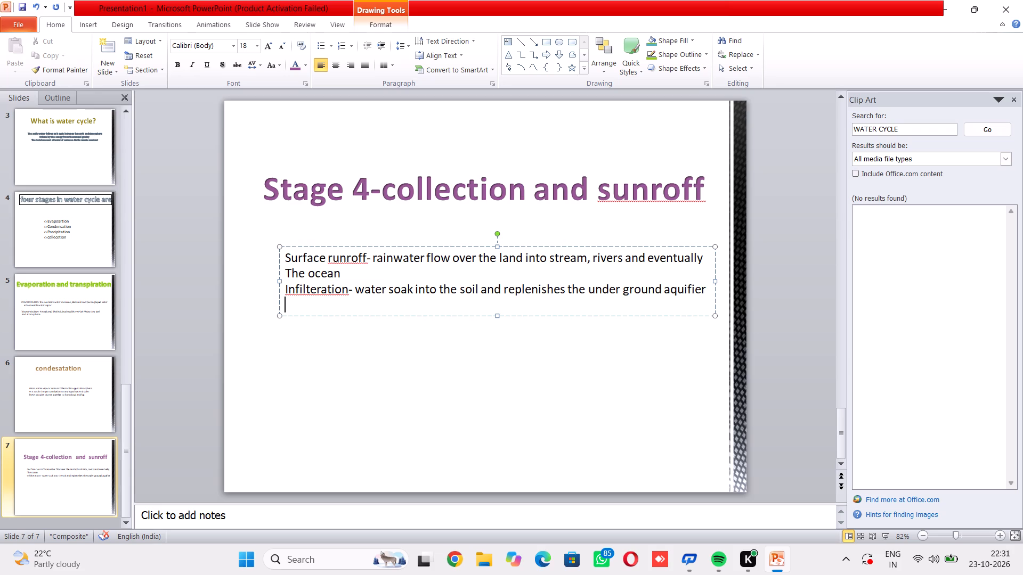
key(a)
text(ccum)
text(ulation)
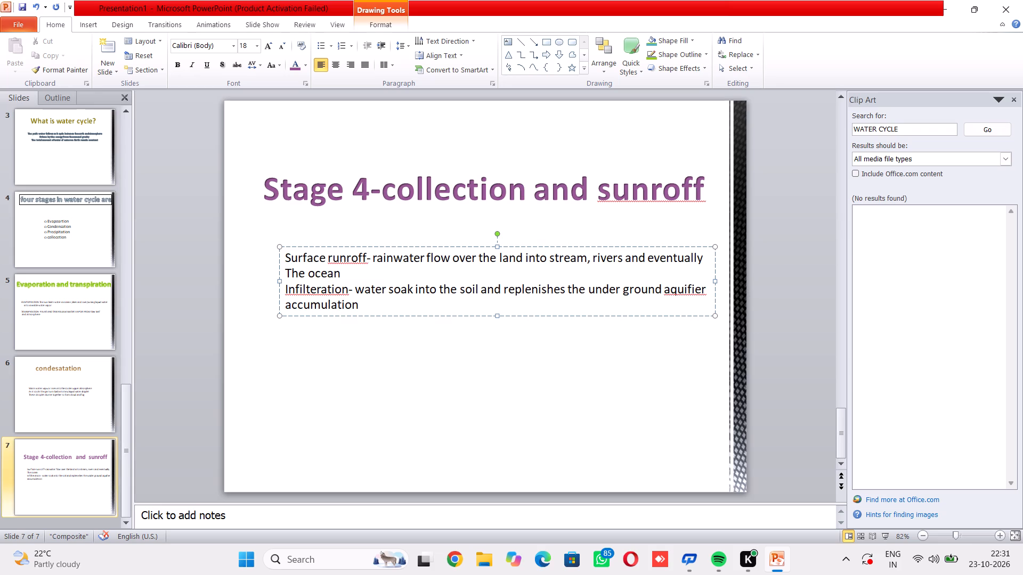
key(minus)
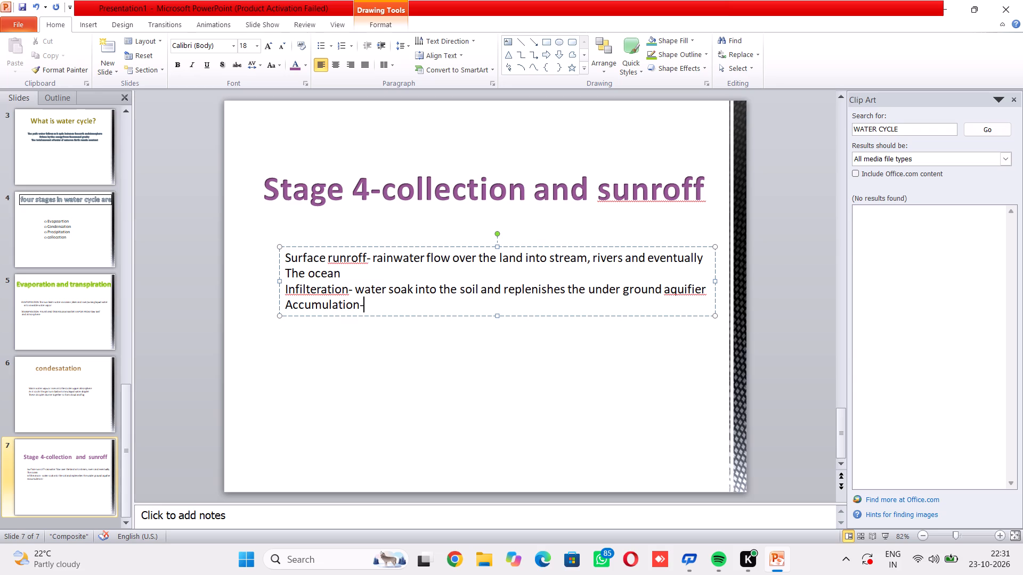
text(water)
key(space)
text(gather b)
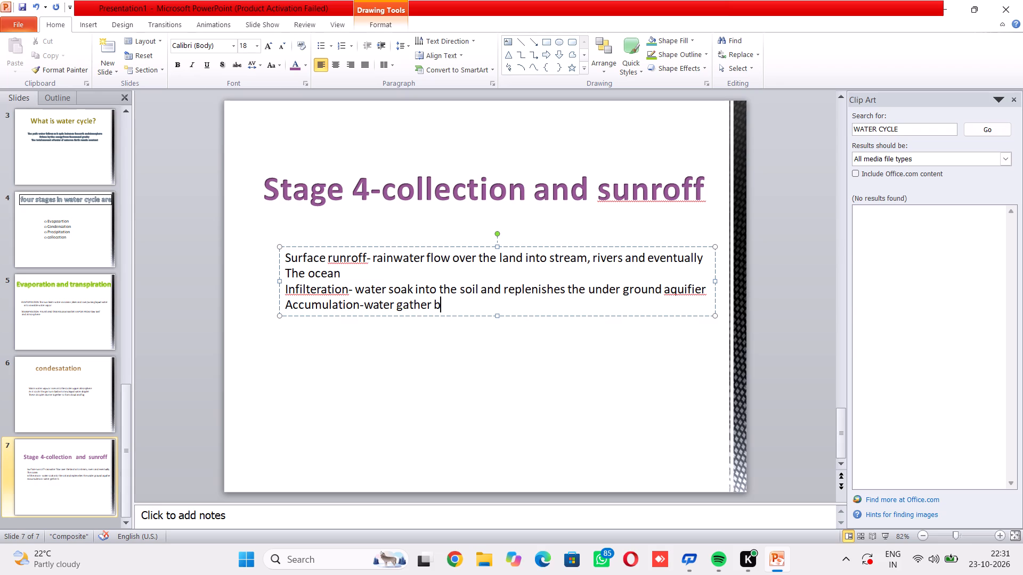
key(BackSpace)
key(BackSpace)
text(s)
key(space)
Continue the accumulation line with "in lakes, seas and ice caps".
text(in a)
key(BackSpace)
text(lakes)
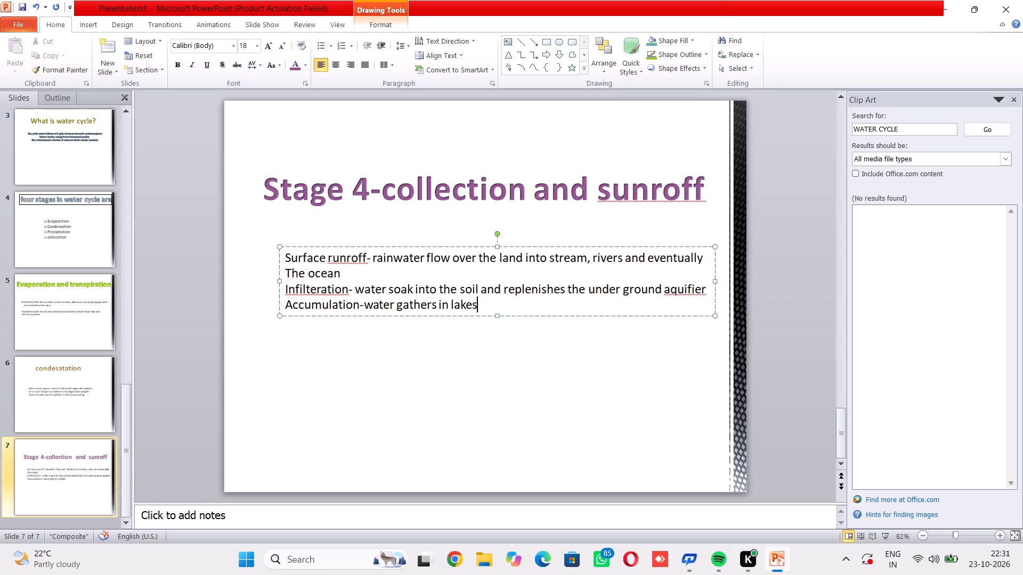
text(, seas)
key(space)
text(an)
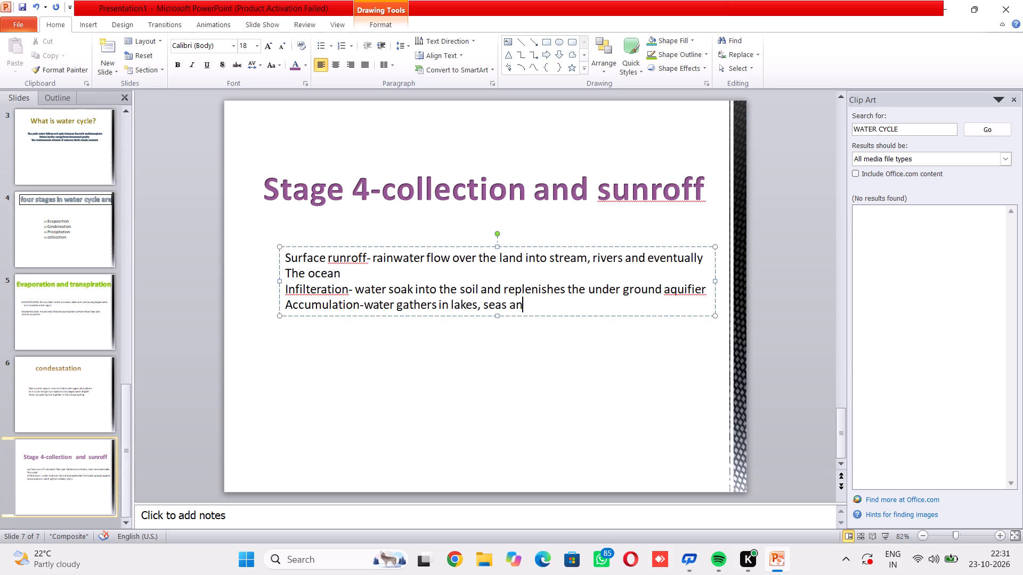
text(d ice cap)
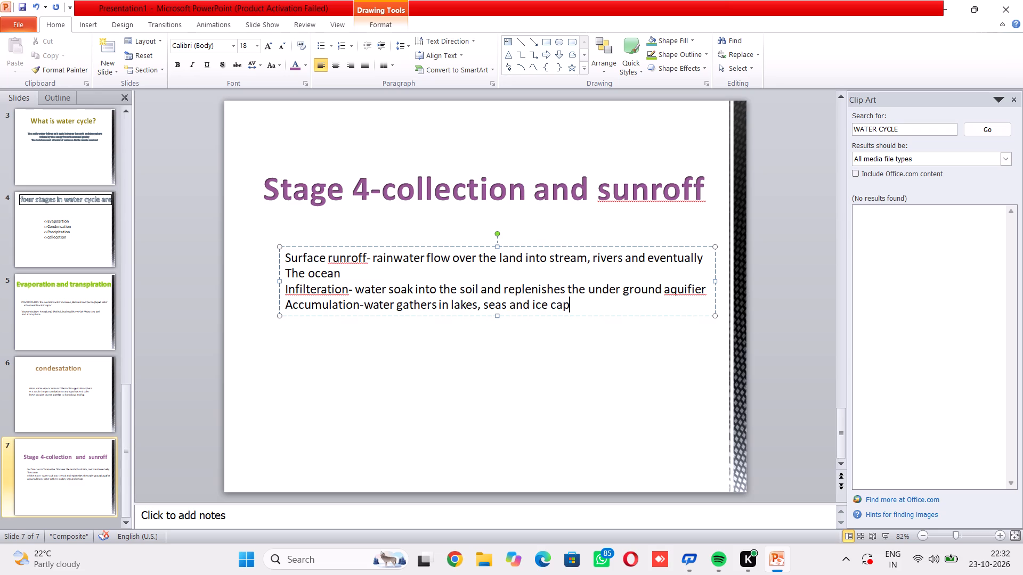
key(s)
key(space)
Complete the accumulation sentence with "ready for the cycle to begin again".
text(ready for thr)
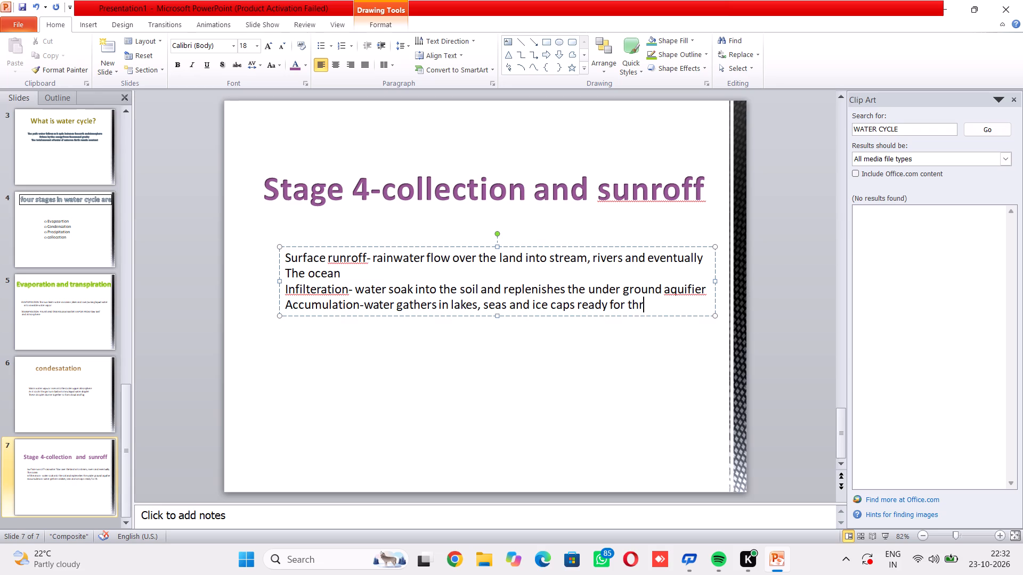
key(space)
key(BackSpace)
key(BackSpace)
text(e cyc)
text(le)
key(space)
text(to begin again)
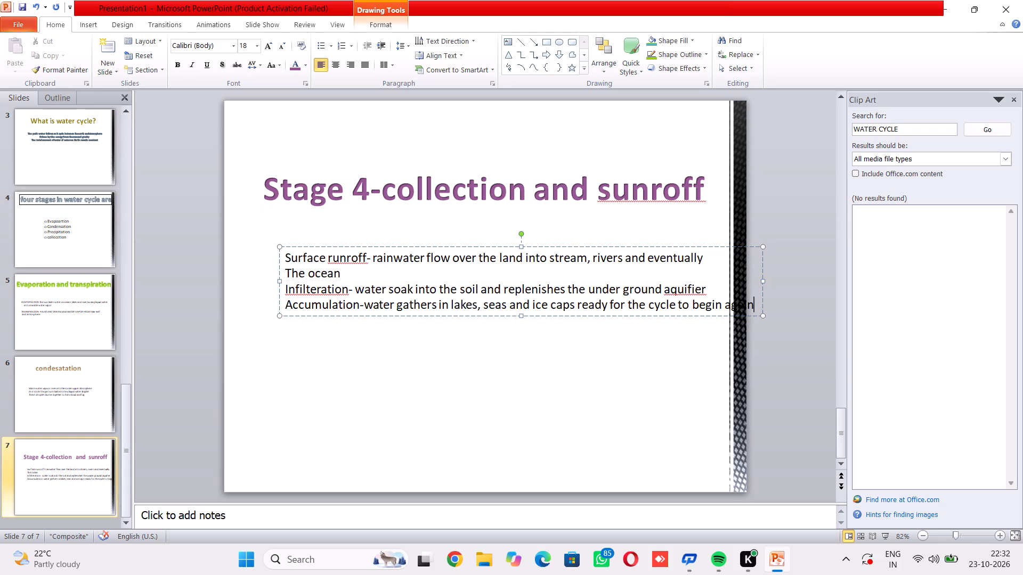
Move the slide 7 text box leftward so its longest line clears the patterned border of the slide.
drag(327, 245, 303, 243)
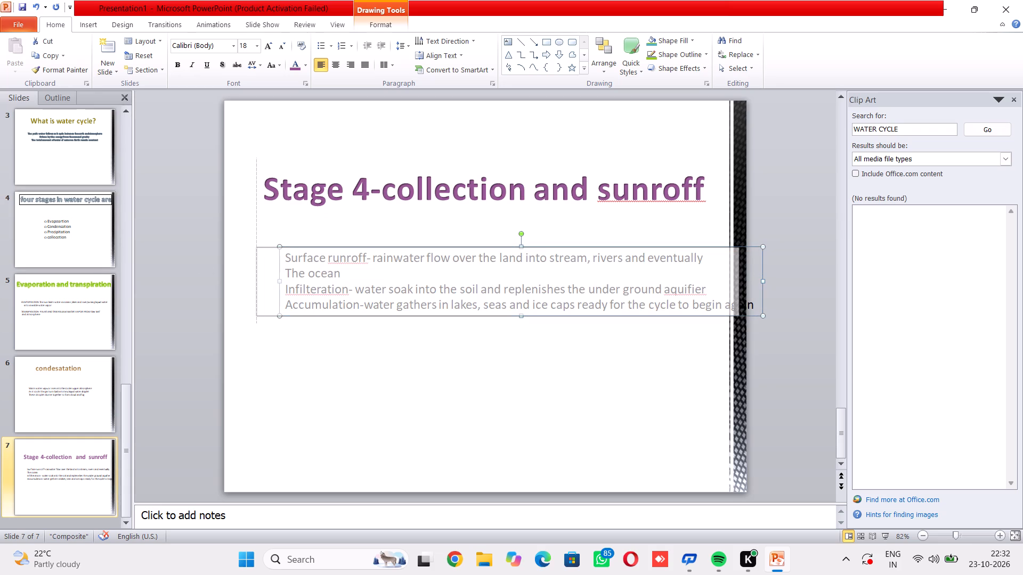
drag(303, 243, 294, 243)
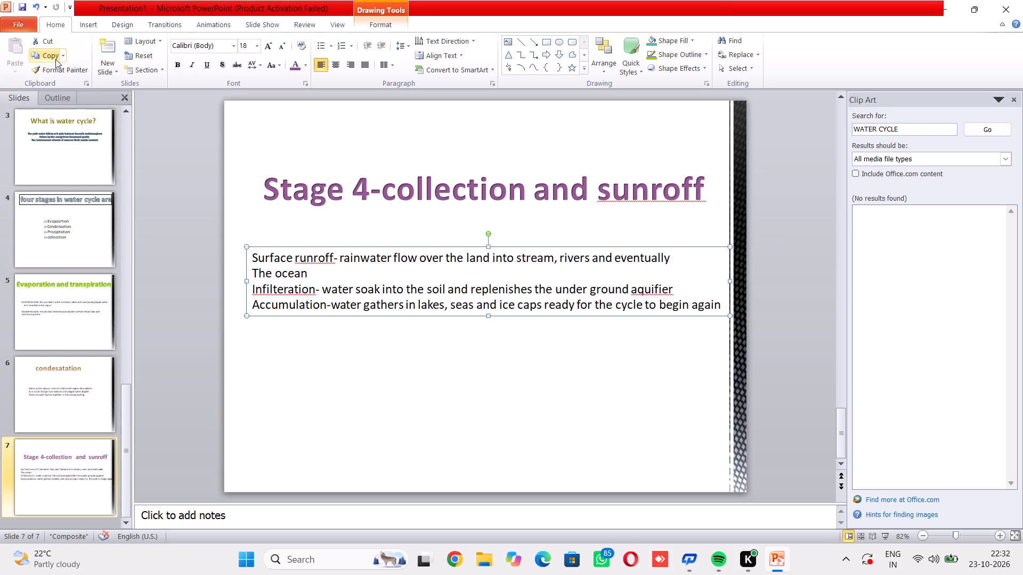
Add a new blank slide 8 after the "Stage 4-collection and sunroff" slide.
click(87, 26)
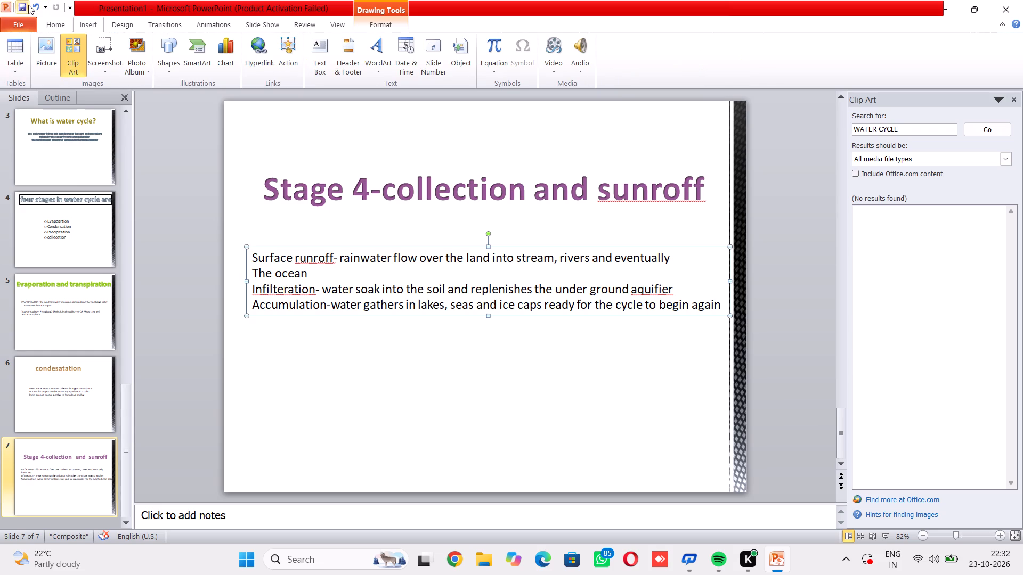
click(44, 21)
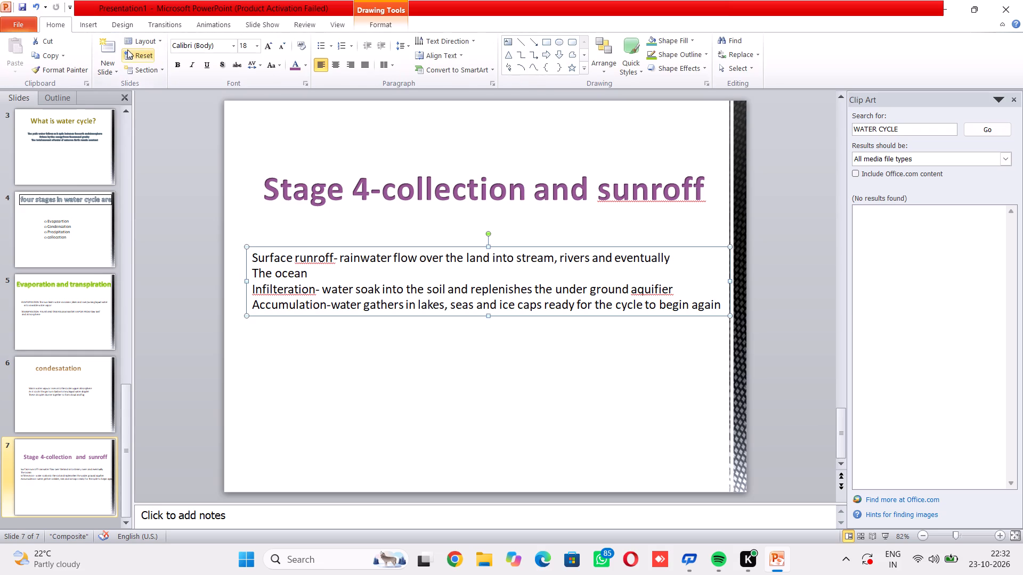
click(108, 52)
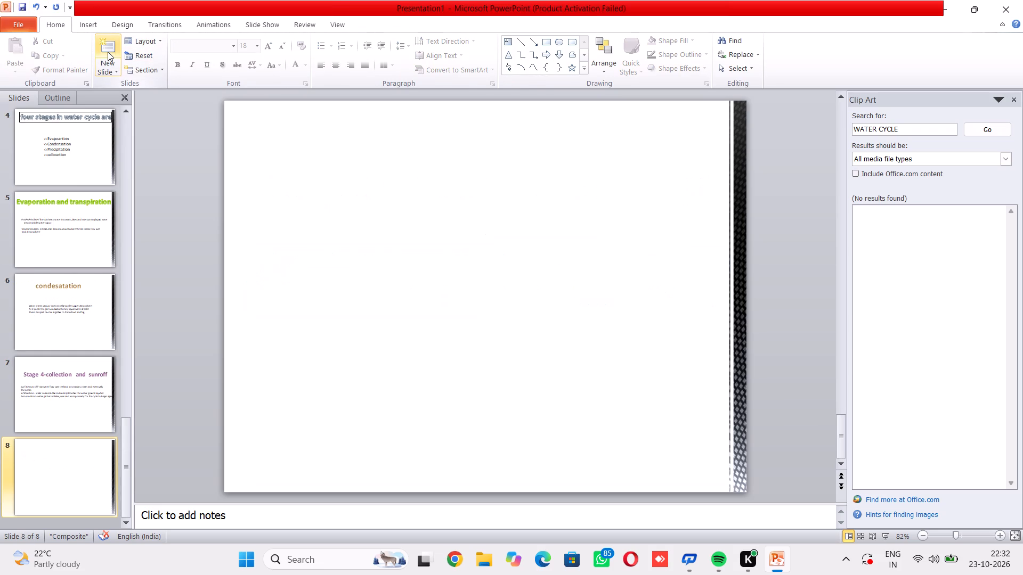
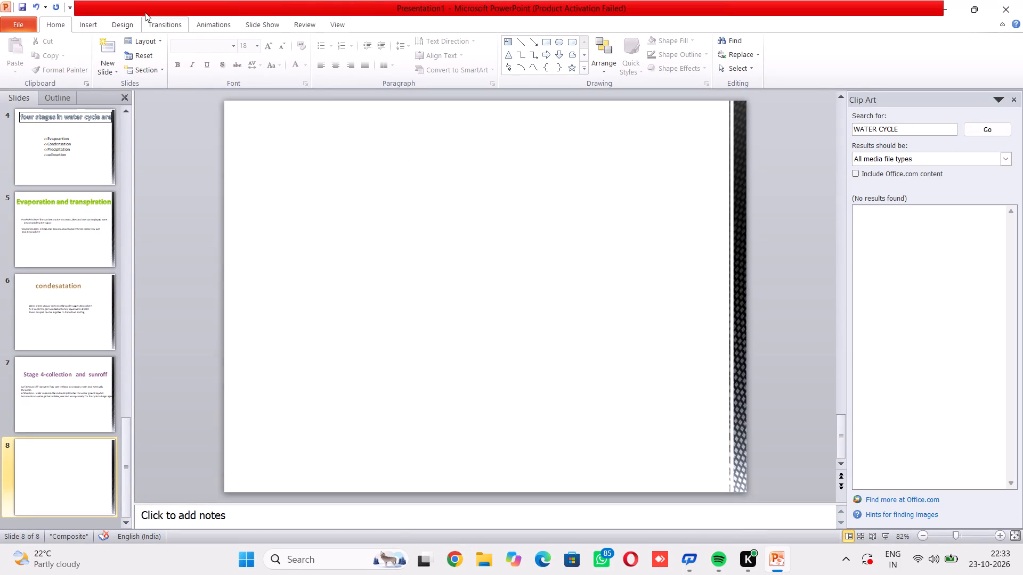
Insert a purple reflected WordArt on slide 8 and place it near the top of the slide.
click(94, 22)
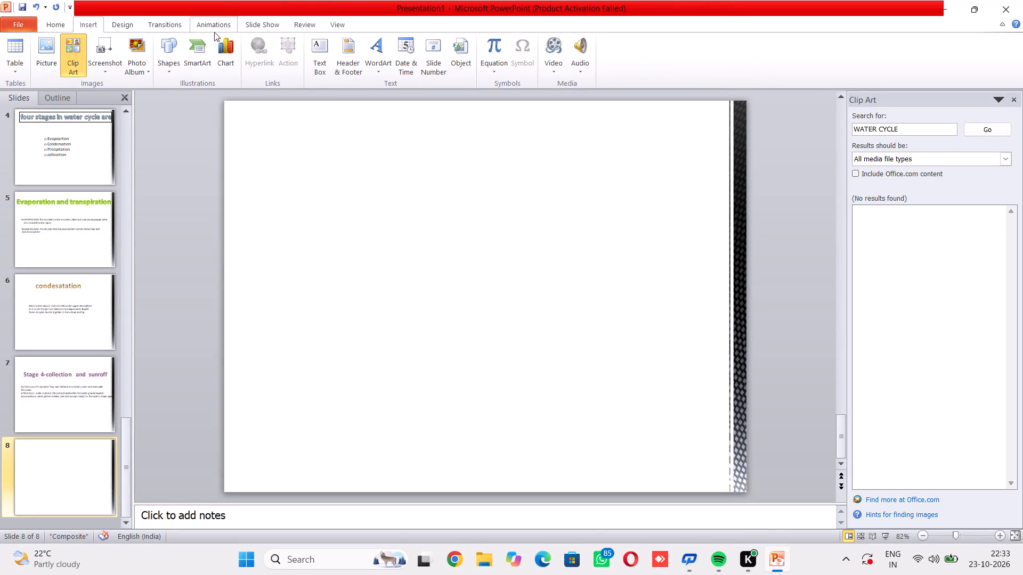
click(379, 41)
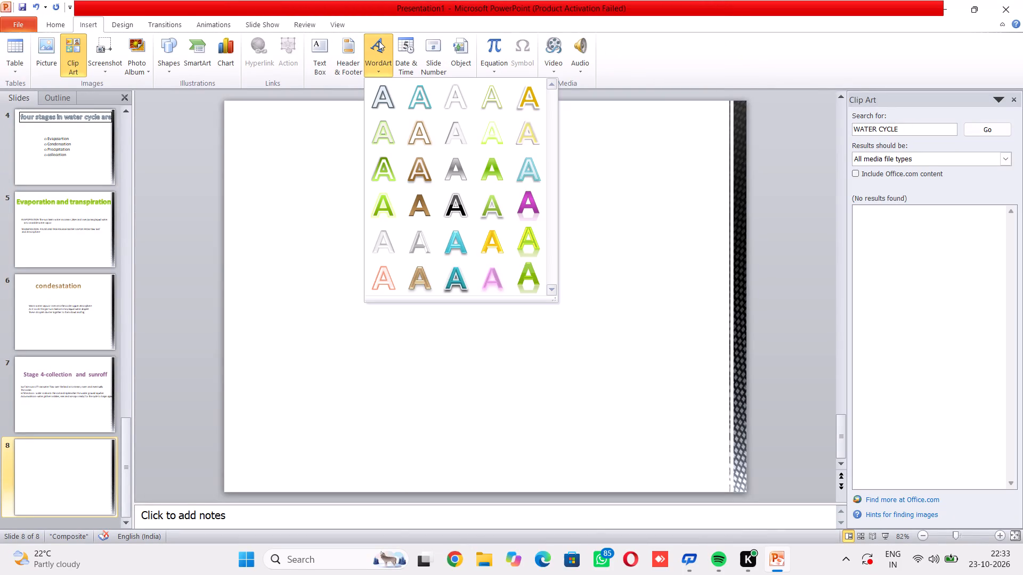
click(527, 201)
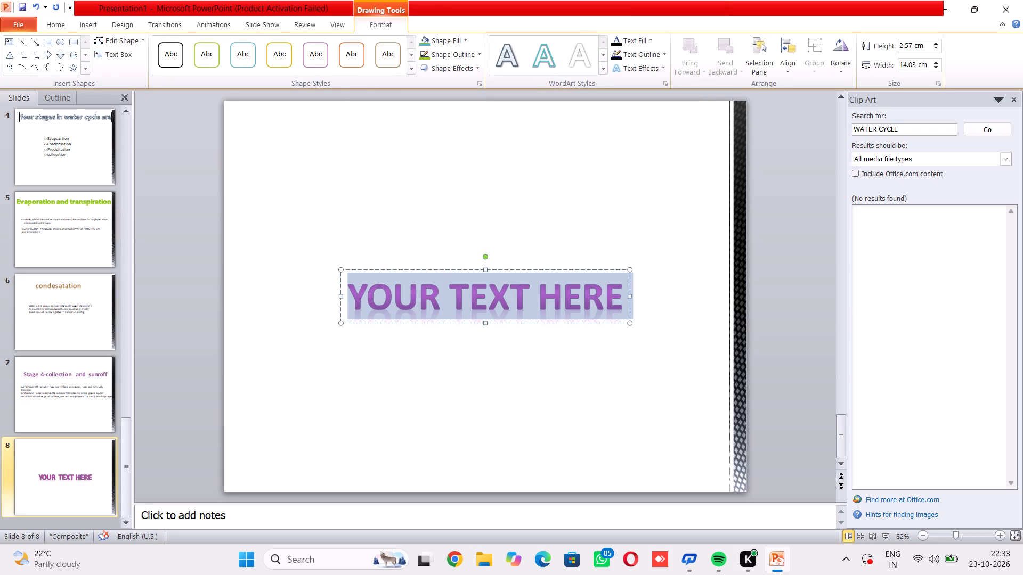
drag(497, 269, 488, 232)
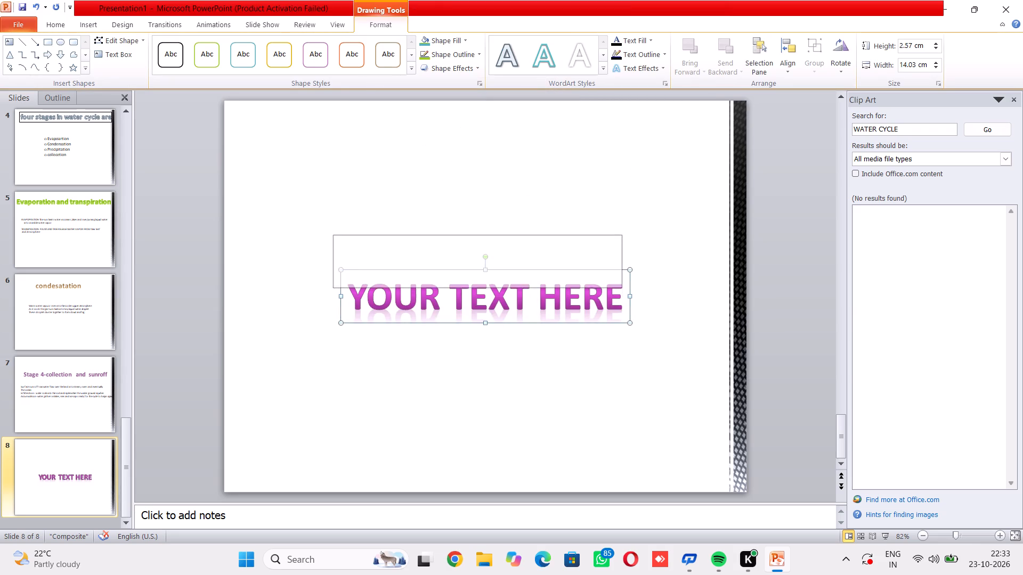
drag(488, 232, 472, 124)
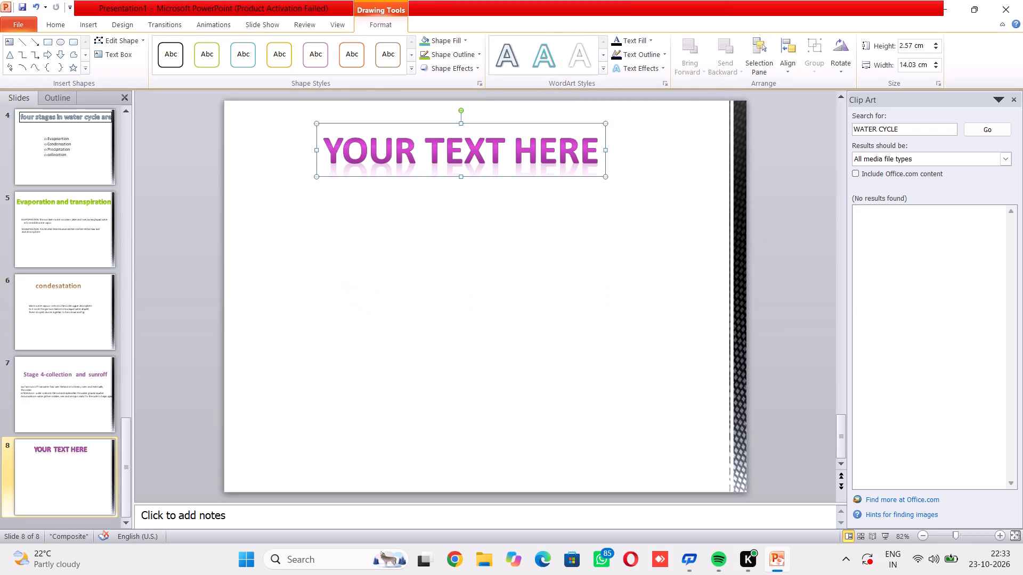
Replace the WordArt's placeholder text with the heading "why the water cycle matter".
click(583, 135)
key(Right)
key(BackSpace)
key(BackSpace)
key(BackSpace)
key(BackSpace)
key(BackSpace)
key(BackSpace)
key(BackSpace)
key(BackSpace)
key(BackSpace)
key(BackSpace)
key(BackSpace)
key(BackSpace)
key(BackSpace)
key(BackSpace)
key(BackSpace)
key(BackSpace)
key(BackSpace)
key(BackSpace)
key(BackSpace)
key(BackSpace)
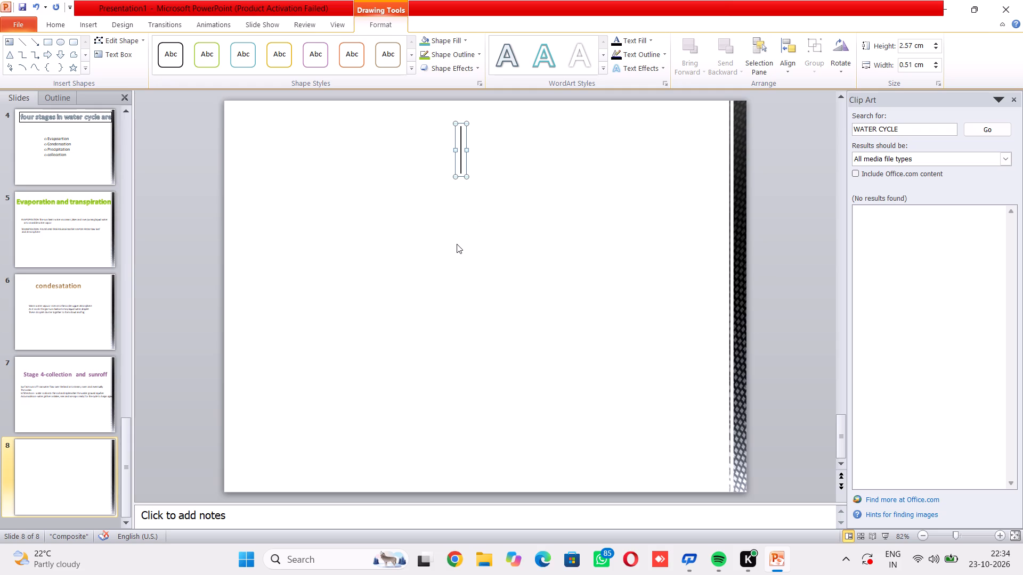
text(why thw water cycle matter)
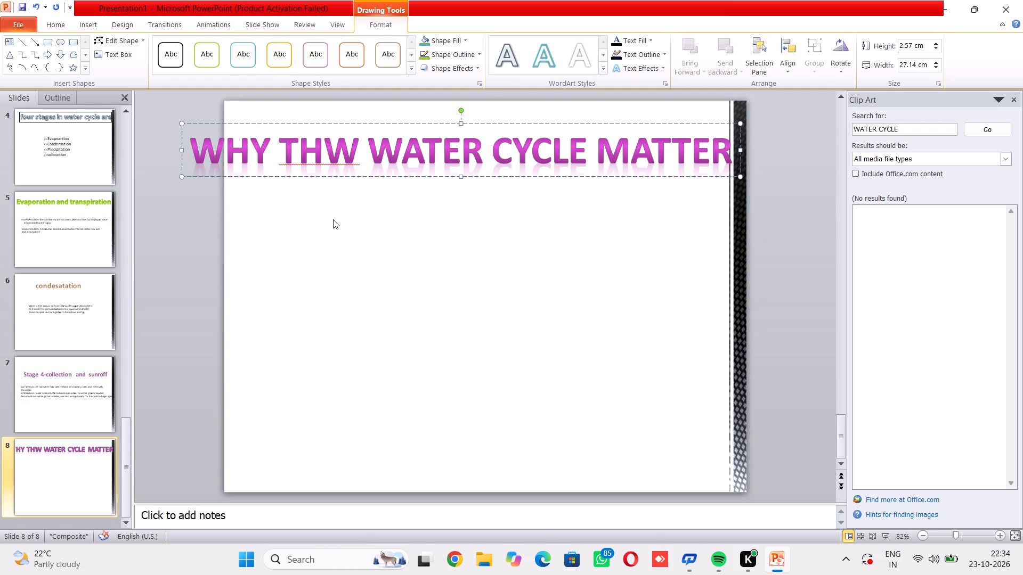
click(362, 150)
key(BackSpace)
key(e)
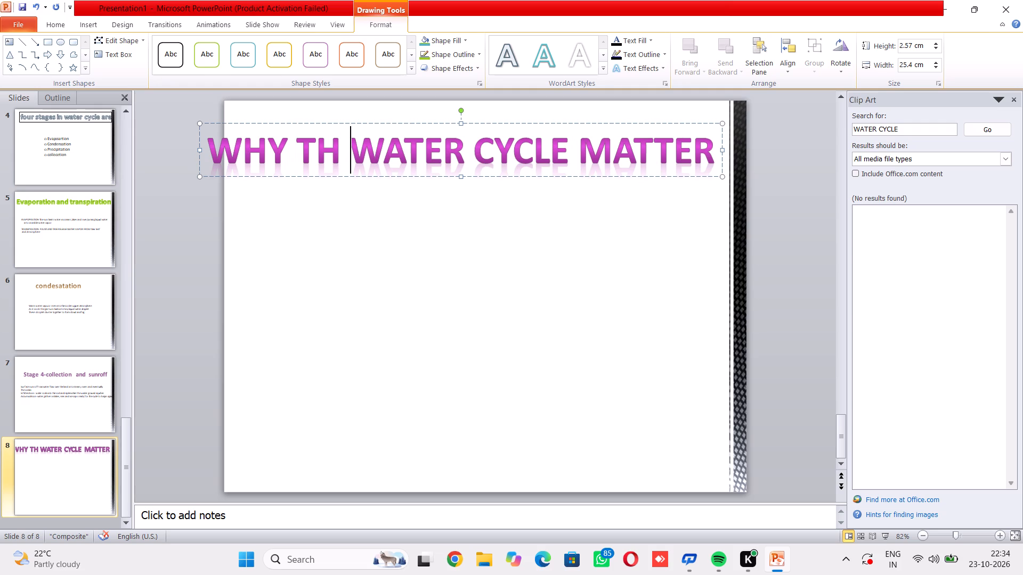
click(359, 120)
double_click(359, 120)
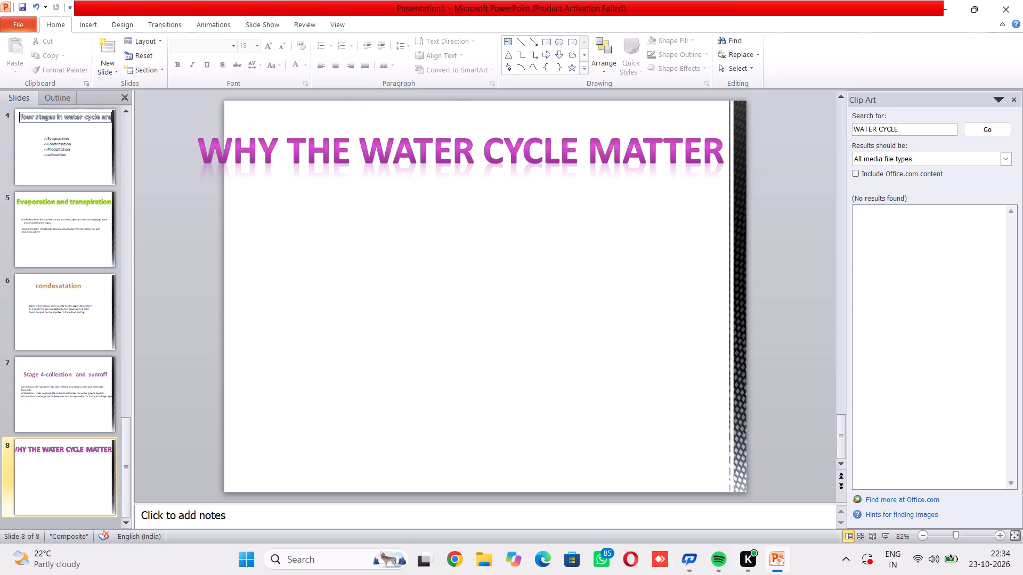
Reduce the font size of the whole slide 8 heading to 44 so it fits within the slide.
click(362, 149)
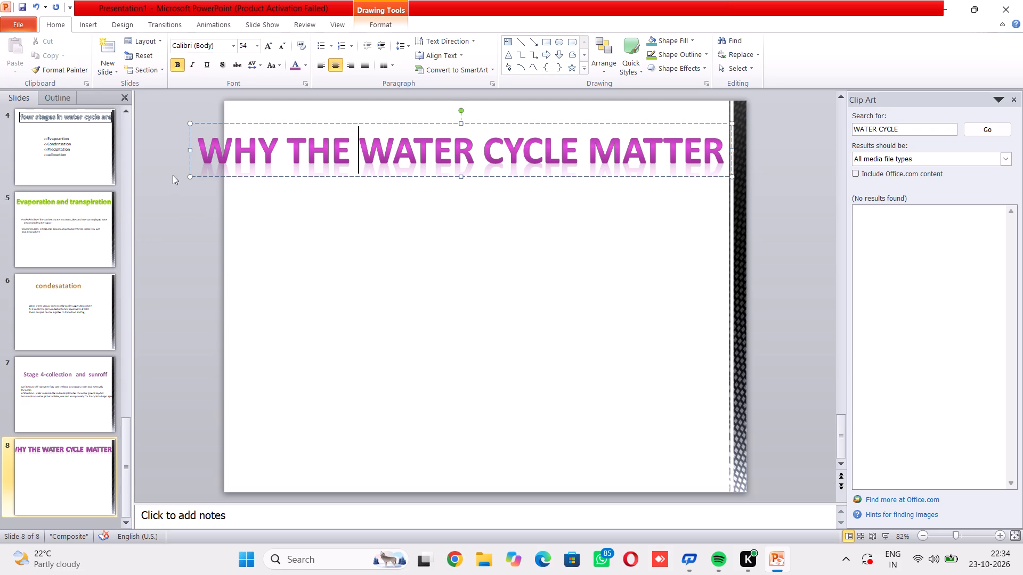
click(201, 165)
drag(196, 168, 232, 168)
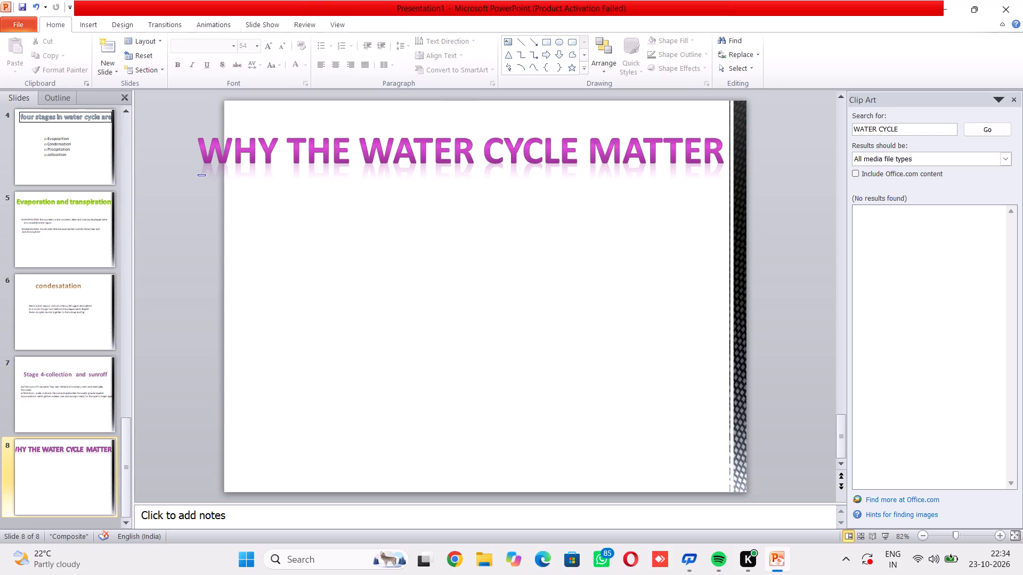
drag(196, 153, 236, 160)
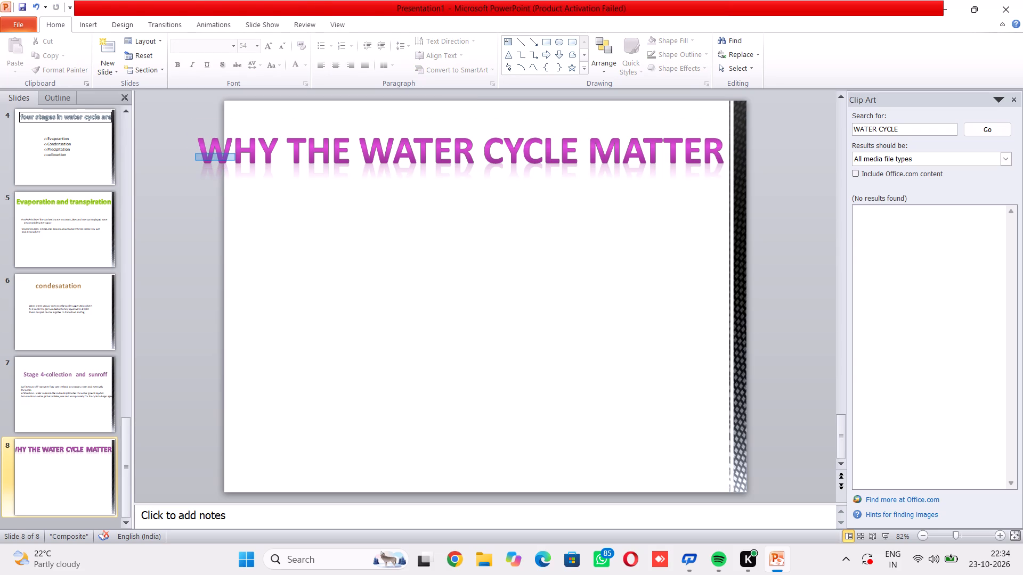
click(236, 160)
click(194, 154)
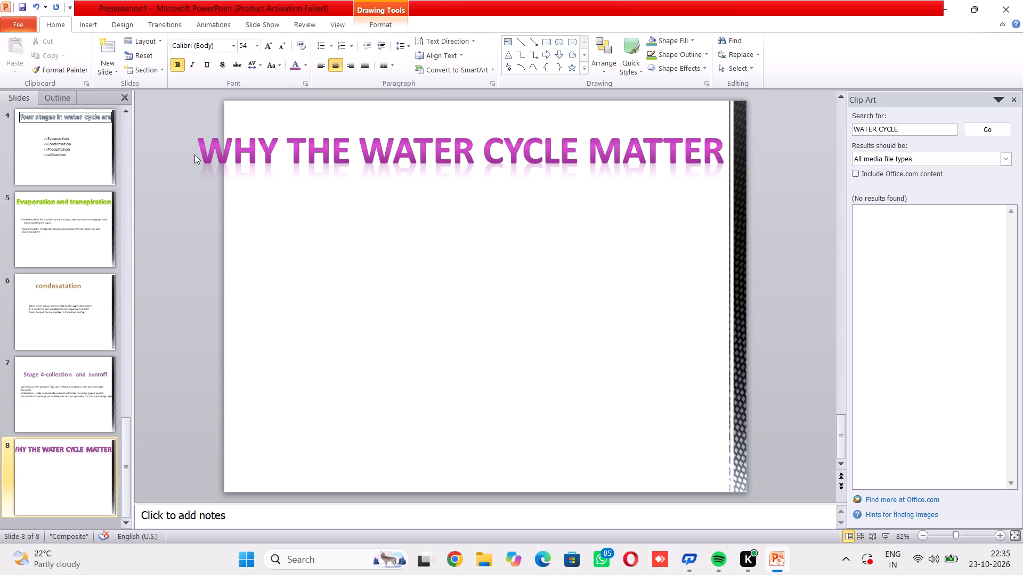
click(217, 154)
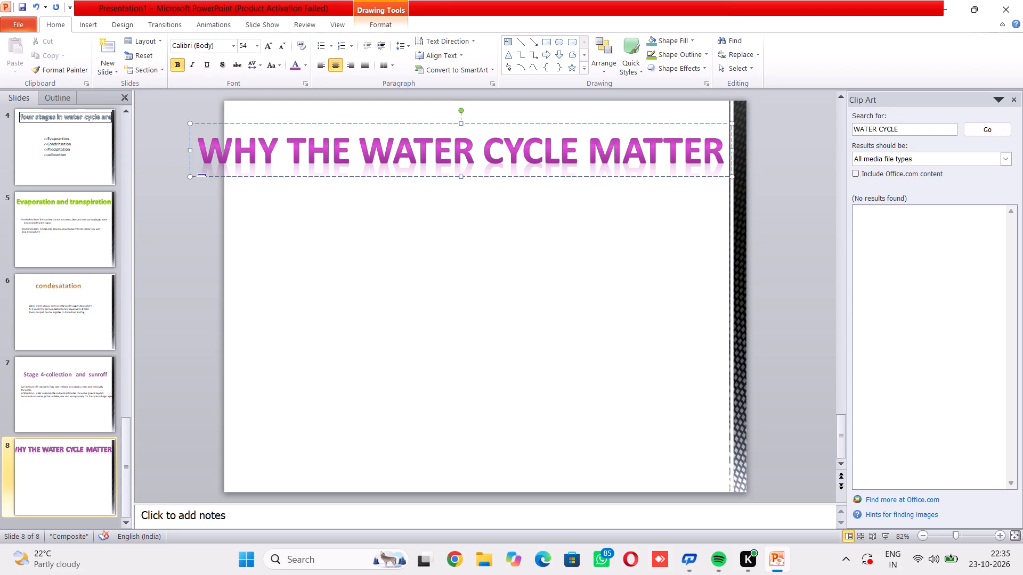
key(Left)
click(222, 157)
drag(222, 157, 612, 143)
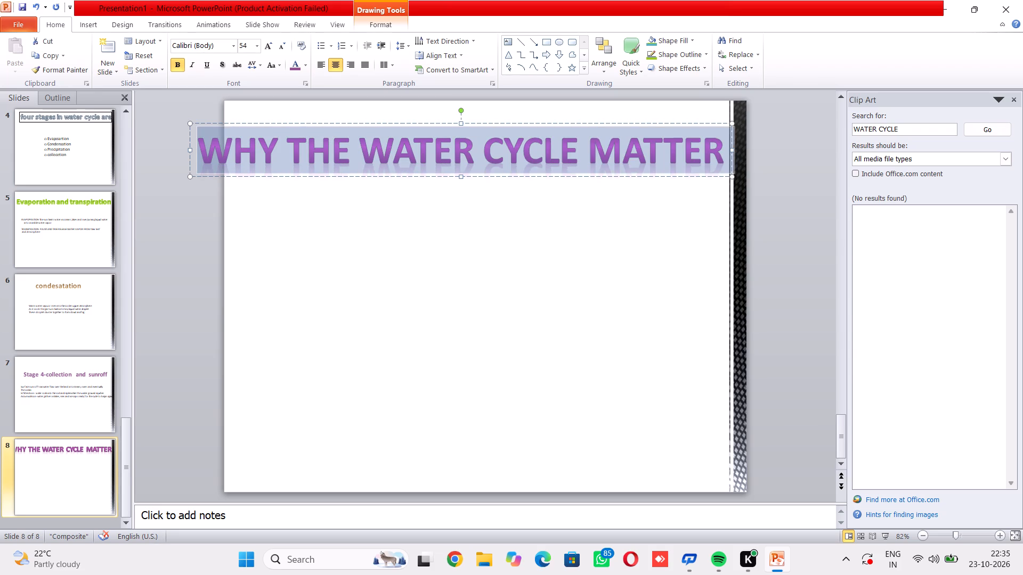
drag(612, 143, 654, 144)
click(283, 47)
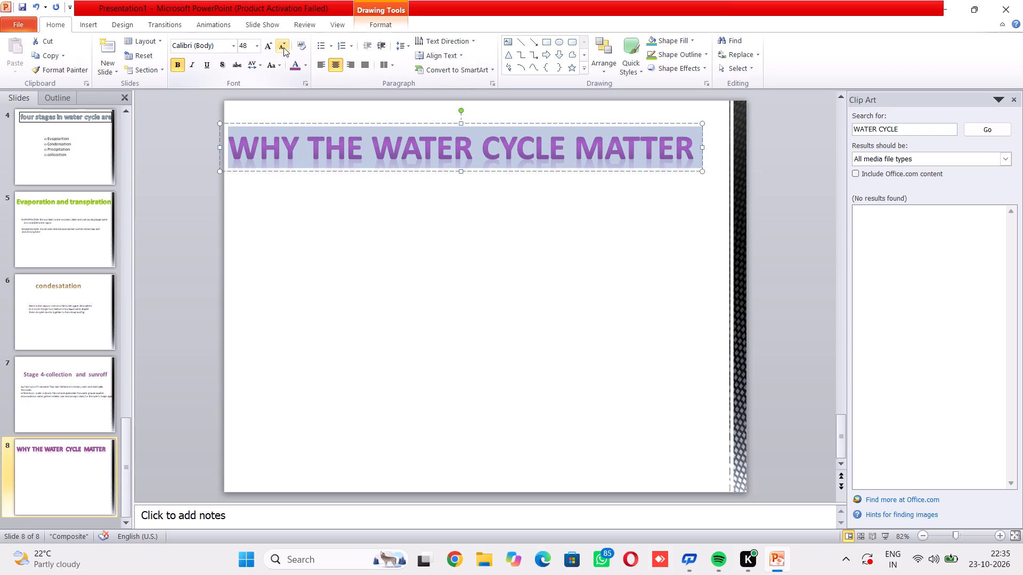
click(283, 47)
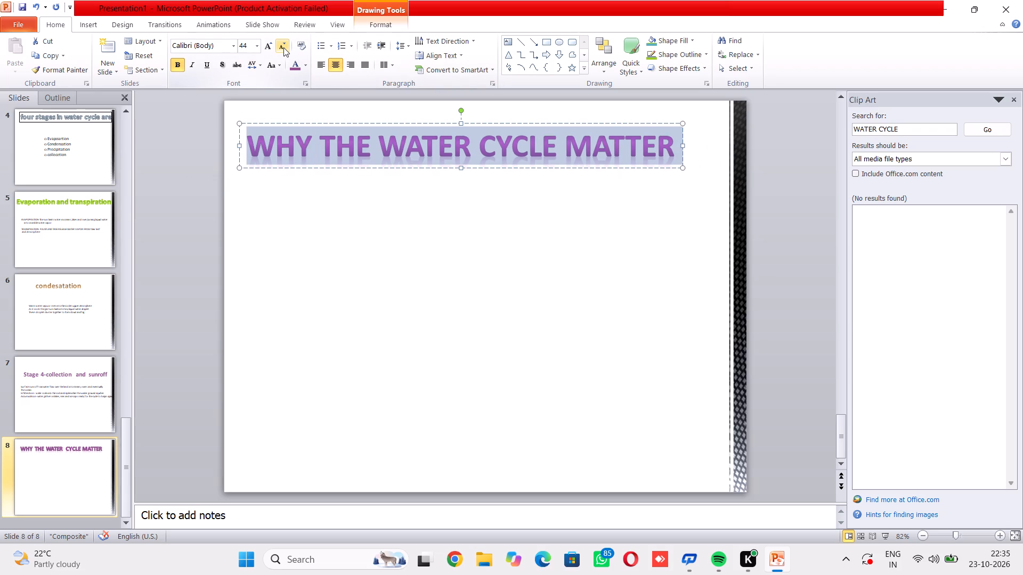
click(343, 212)
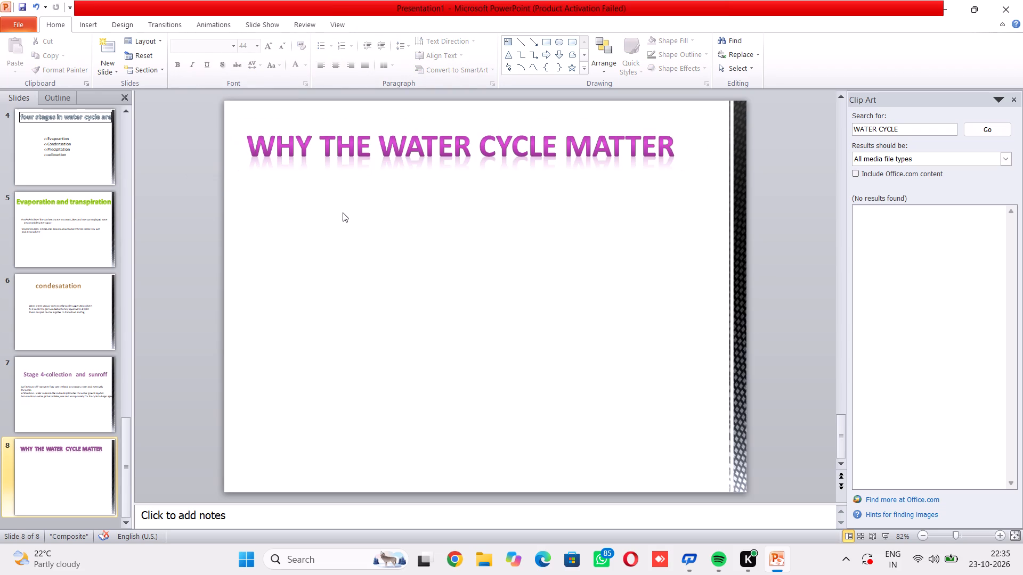
Add a text box below the slide 8 heading reading "Regulate earth climate and temperature".
click(94, 26)
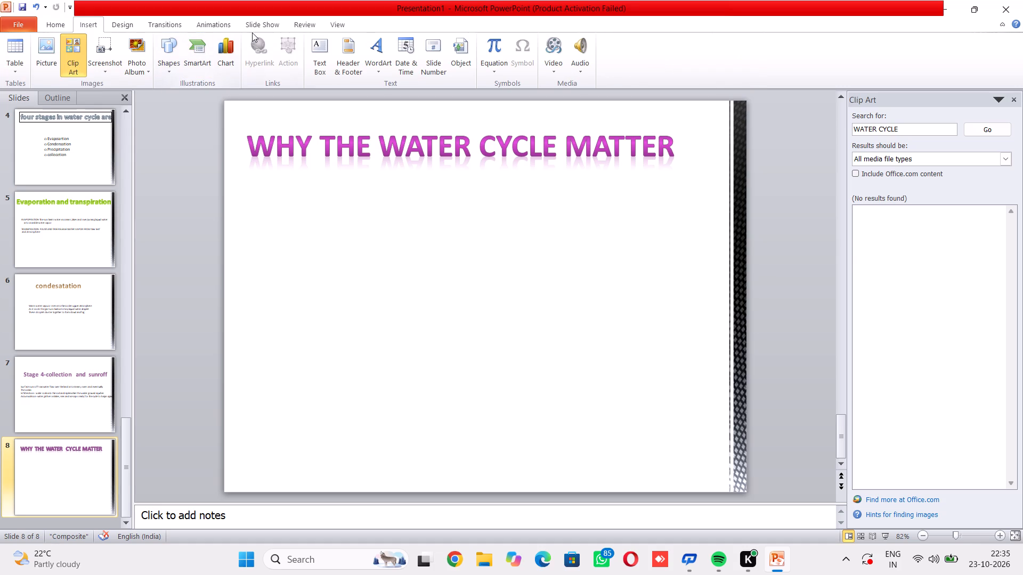
click(318, 48)
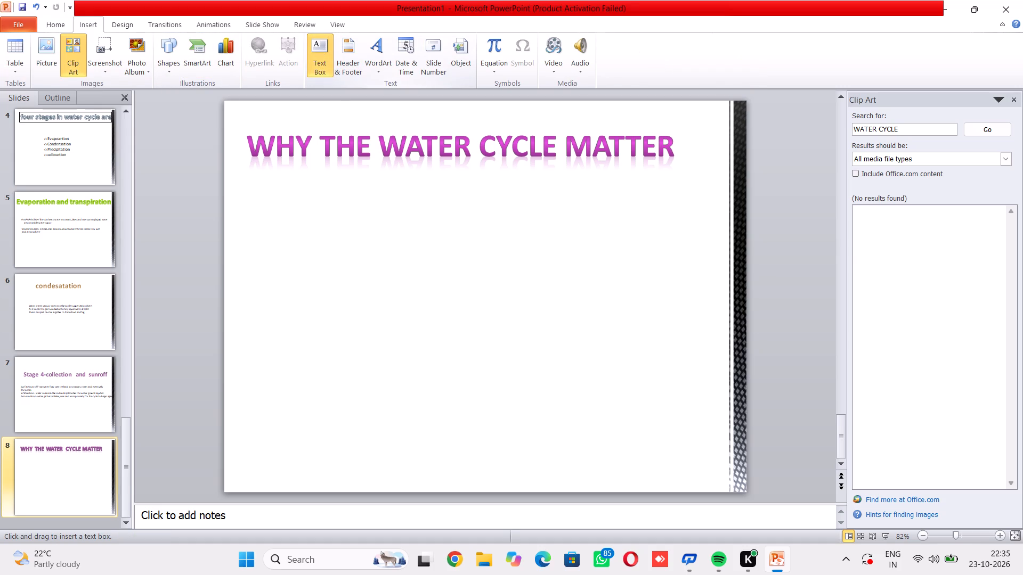
click(323, 223)
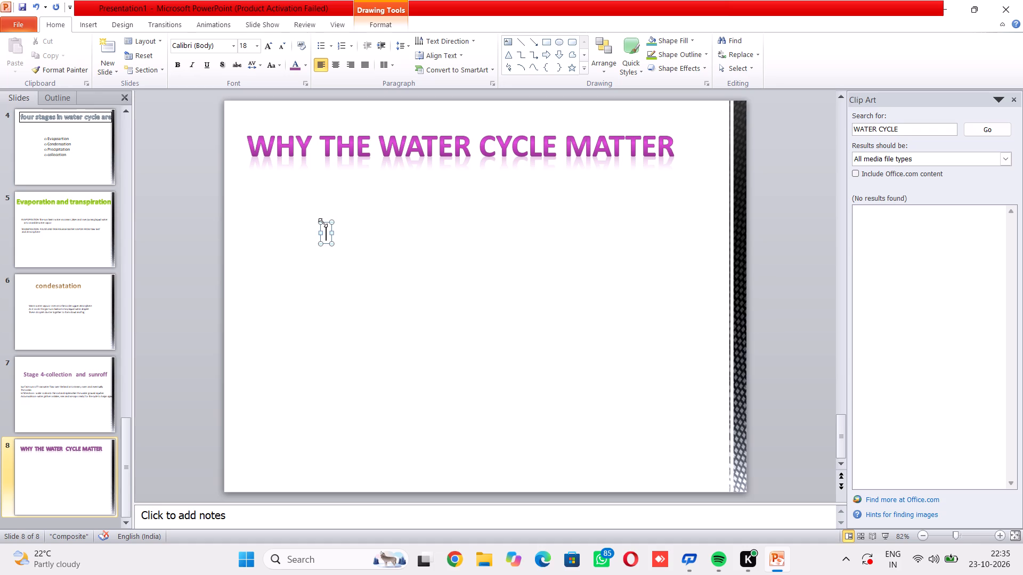
text(regulate earth climate)
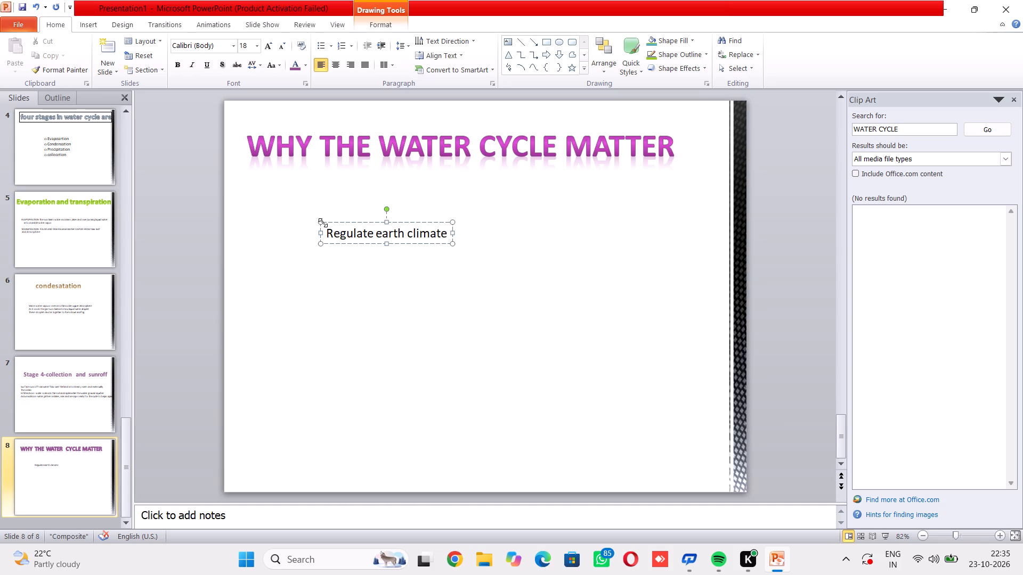
key(space)
text(and temperta)
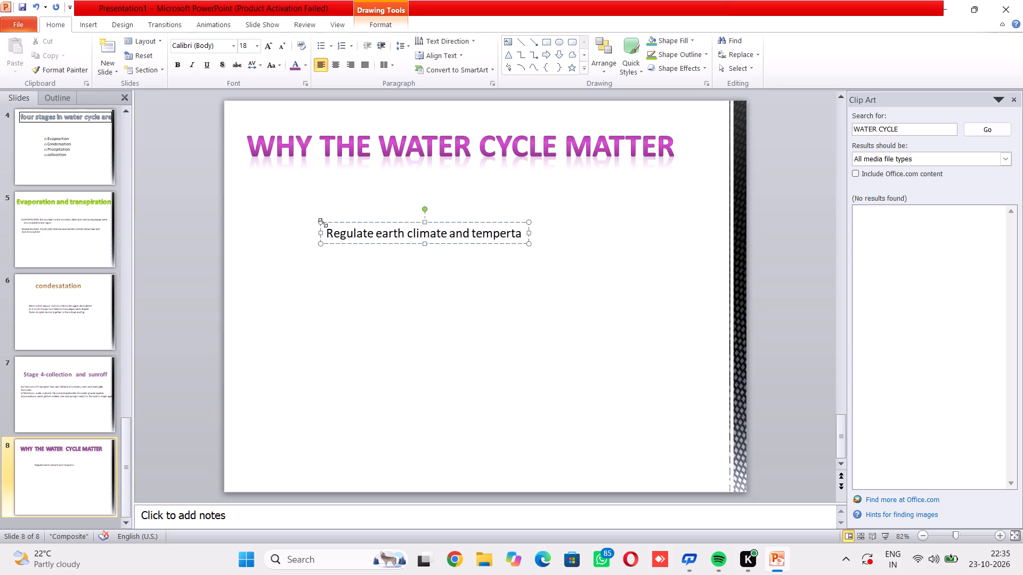
key(BackSpace)
key(BackSpace)
text(ature)
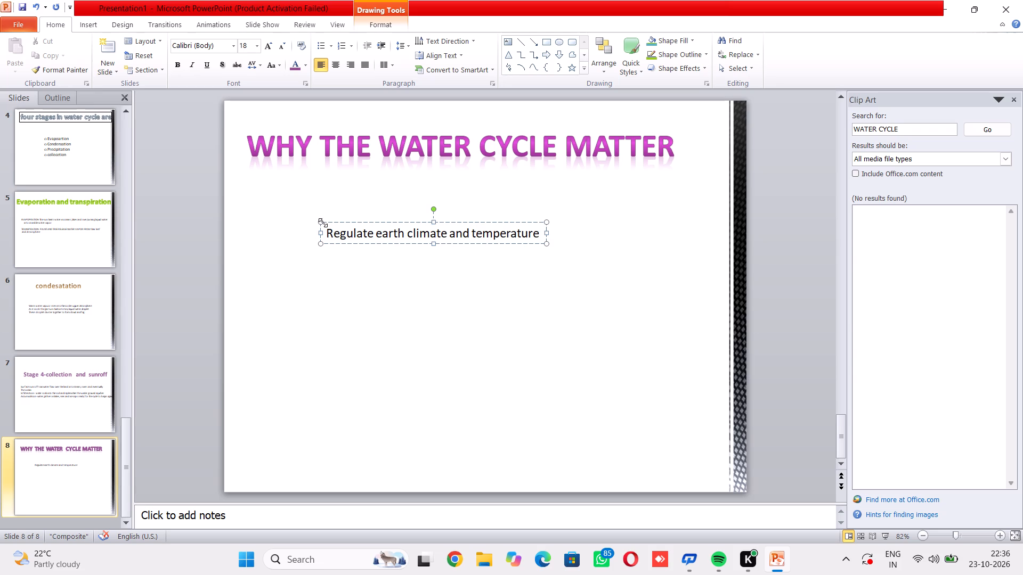
Add a second line to the slide 8 text box reading "Suatain all plant animal and human life".
key(Return)
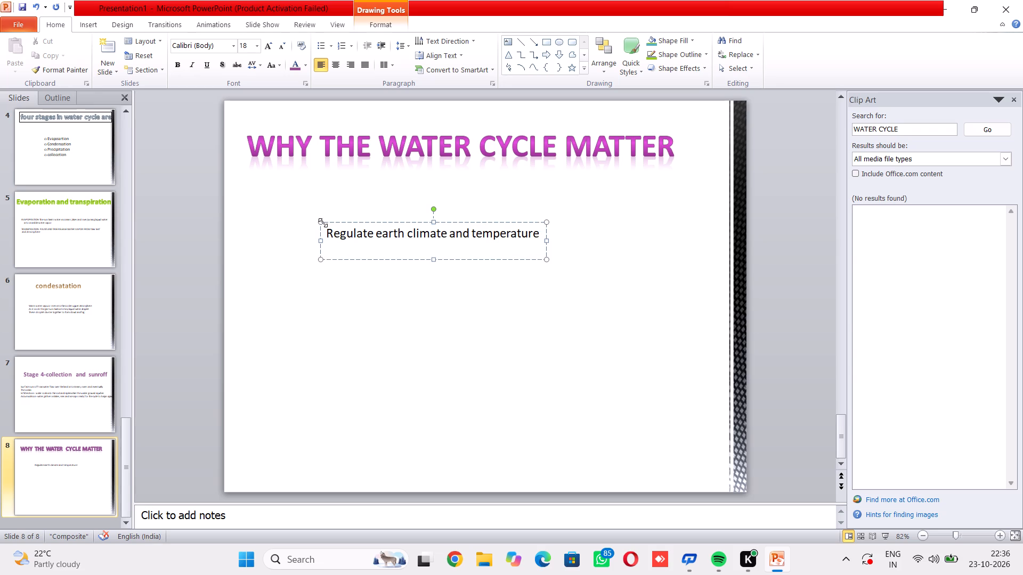
text(suatain)
key(space)
text(all plant)
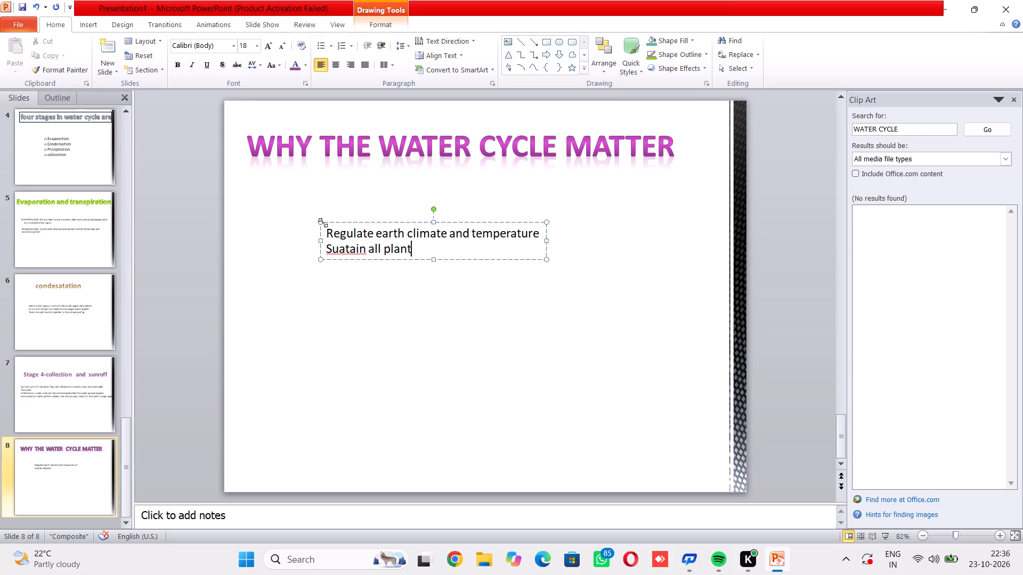
key(space)
text(animal)
key(space)
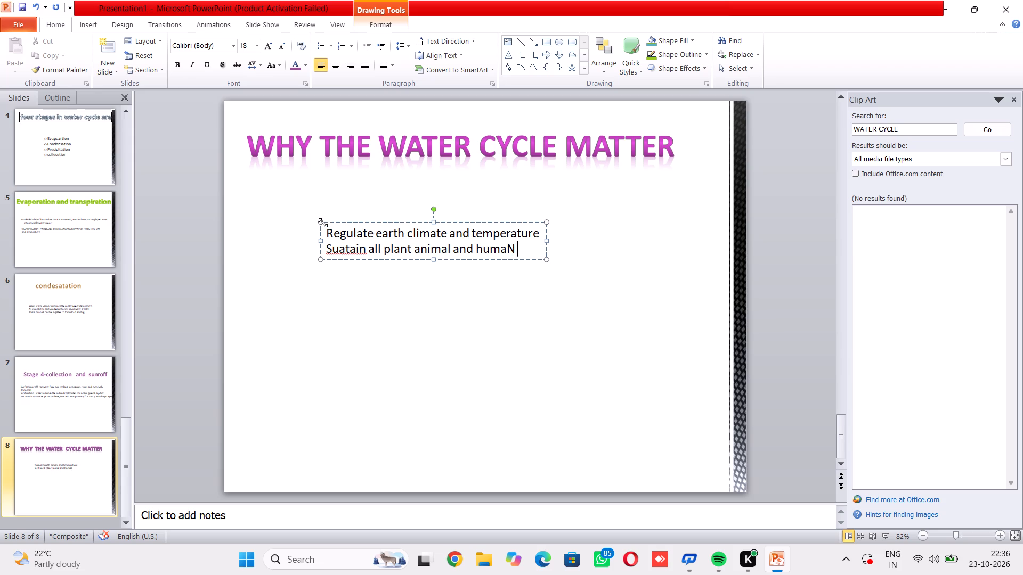
text(==)
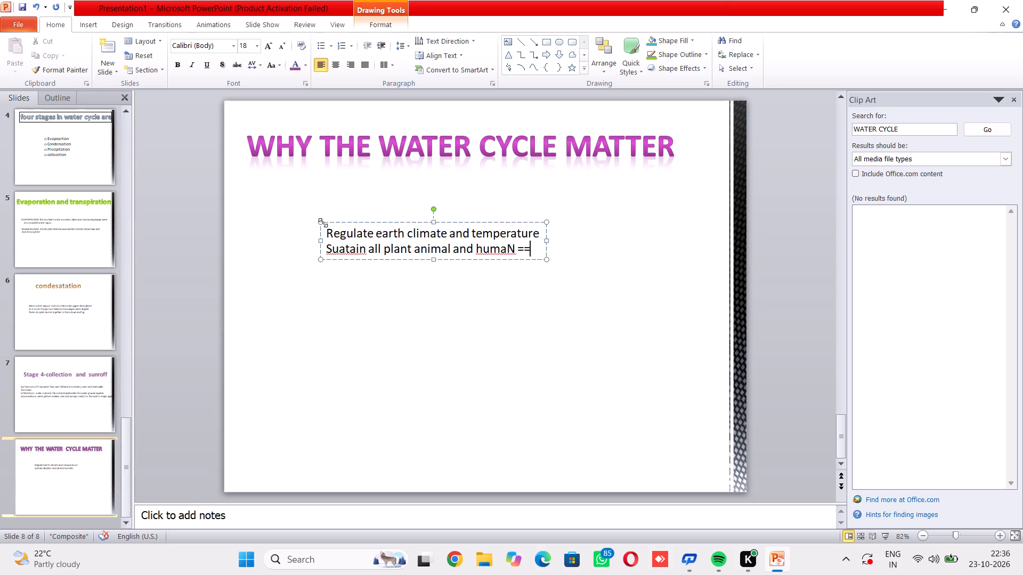
key(BackSpace)
key(BackSpace)
key(BackSpace)
key(BackSpace)
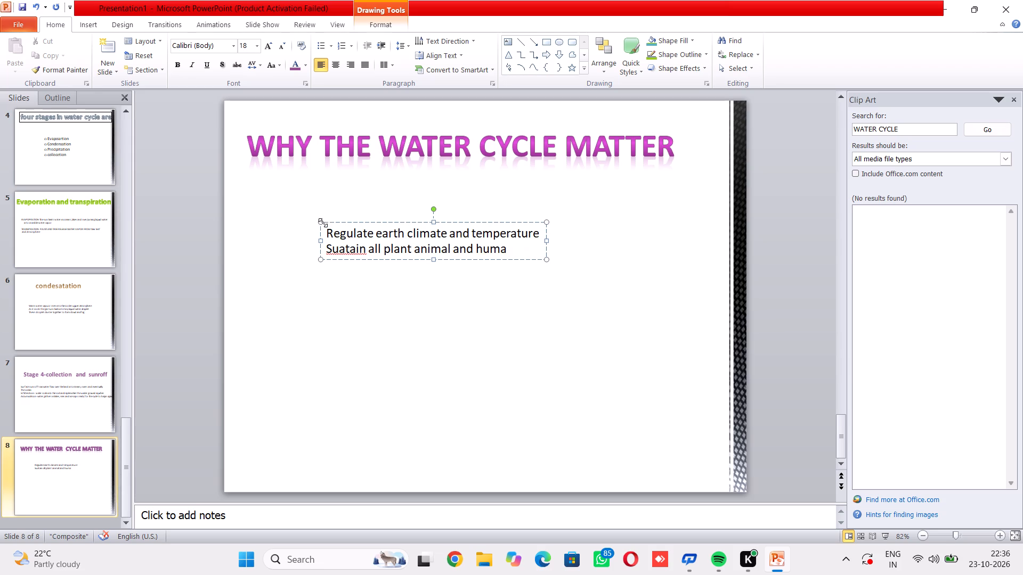
text(n life)
Add a third line to the text box reading "Replenishes the fresh water supply".
key(Return)
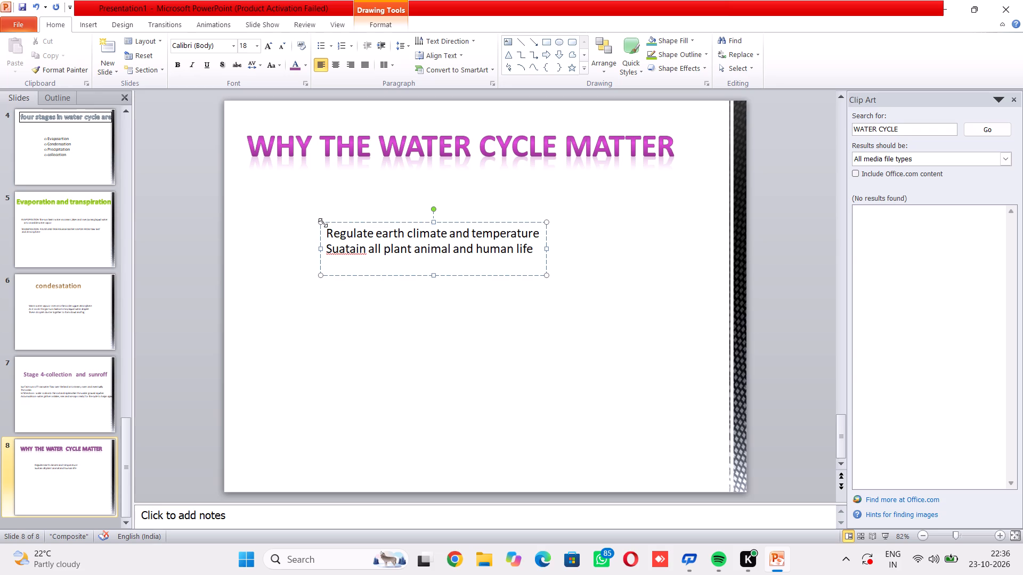
text(replen)
text(ishes the fresh water supply)
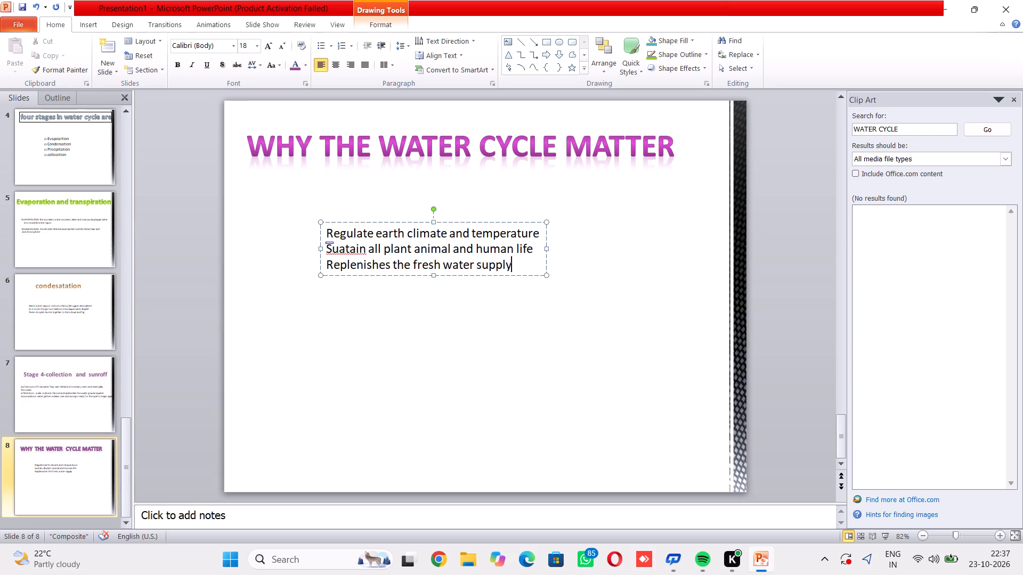
Move the three-line text box slightly down and to the right on slide 8.
drag(323, 234, 345, 257)
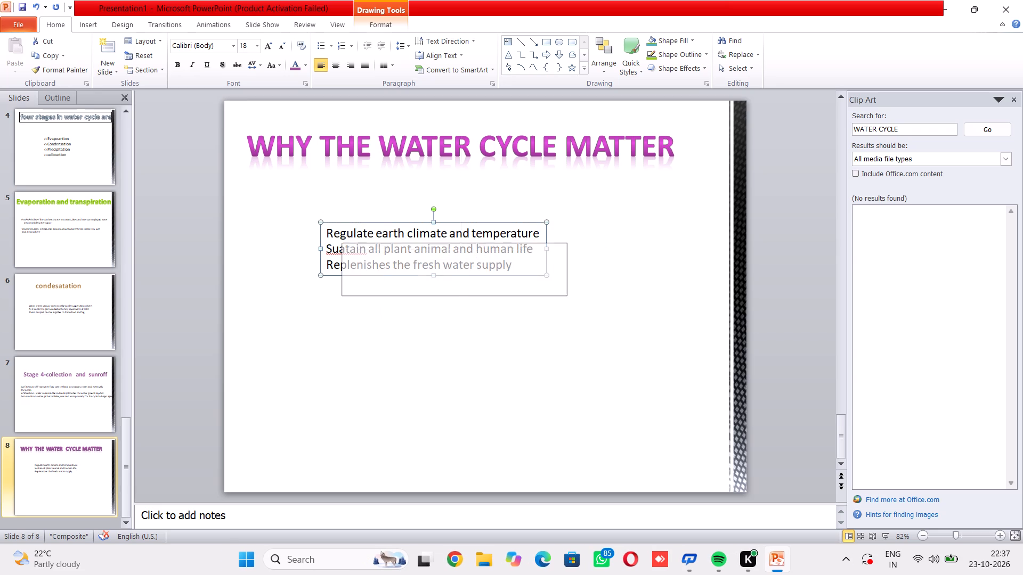
drag(345, 257, 343, 259)
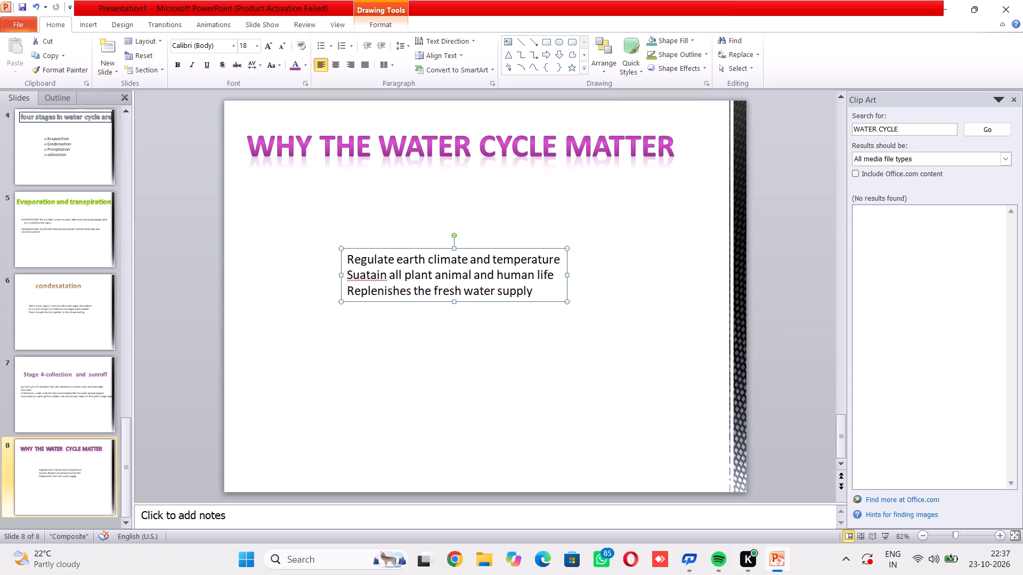
click(342, 259)
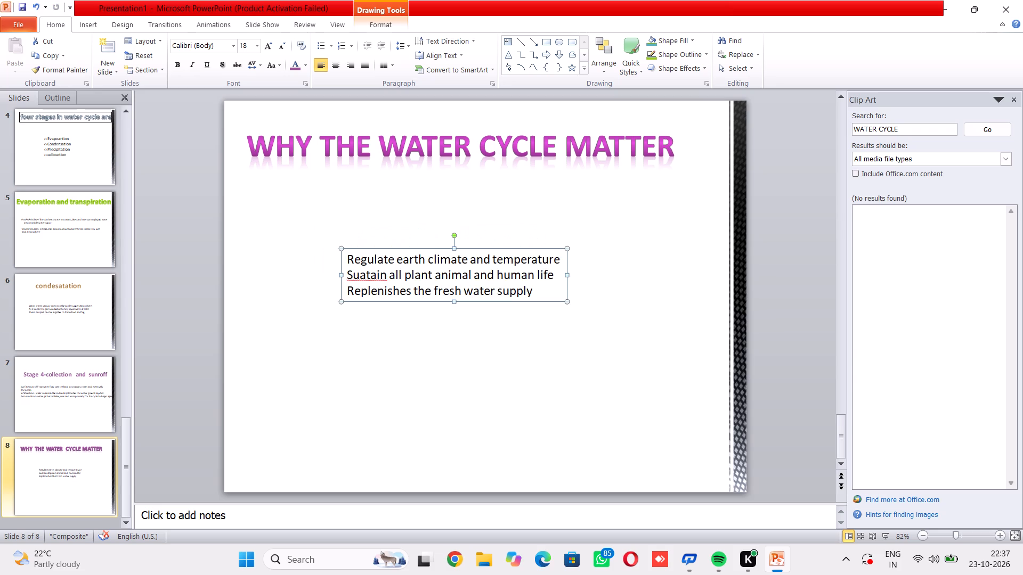
click(342, 259)
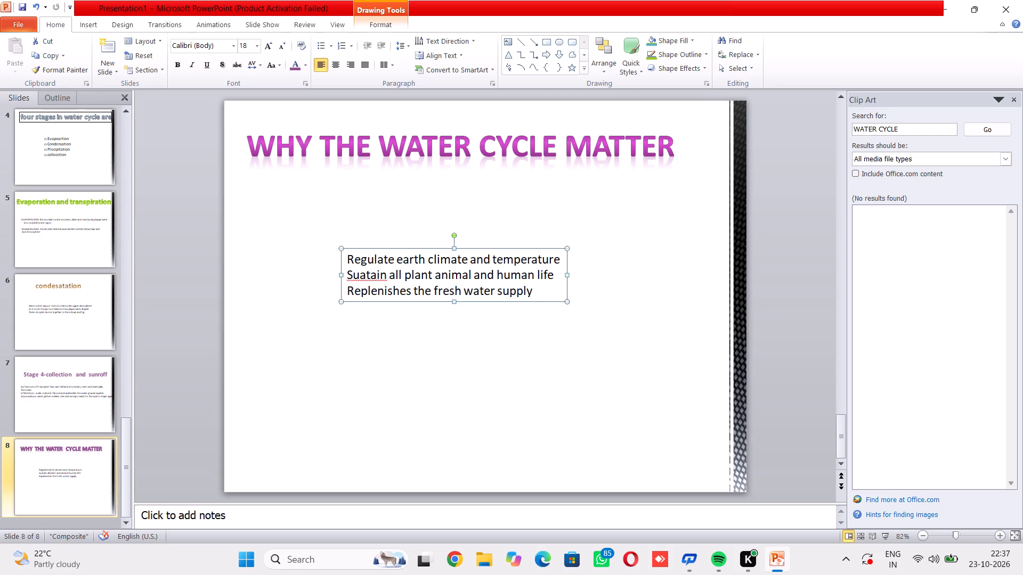
Enlarge all three lines of the slide 8 text box to font size 24 and make them a bulleted list.
click(350, 259)
drag(350, 259, 455, 278)
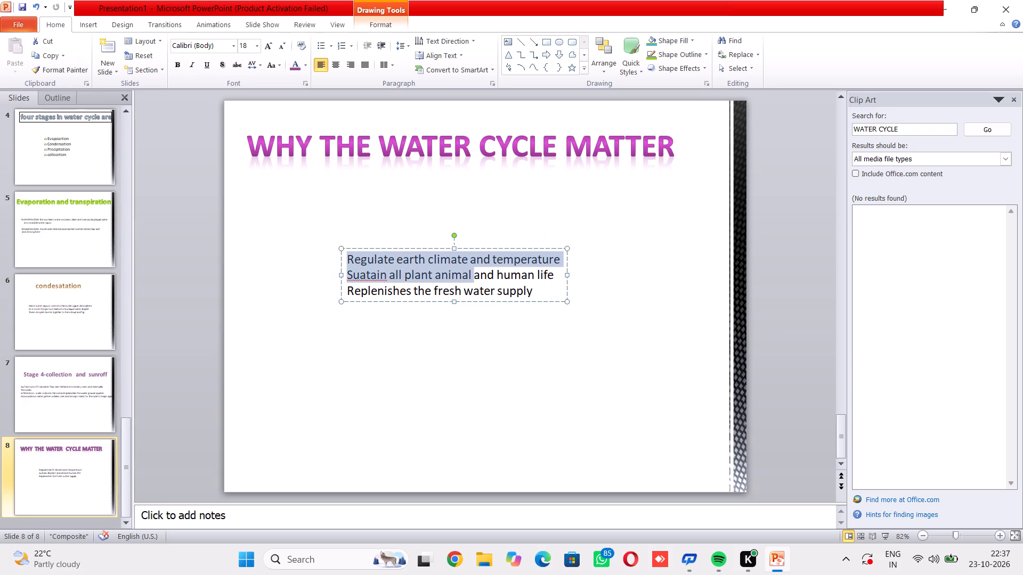
drag(455, 278, 522, 290)
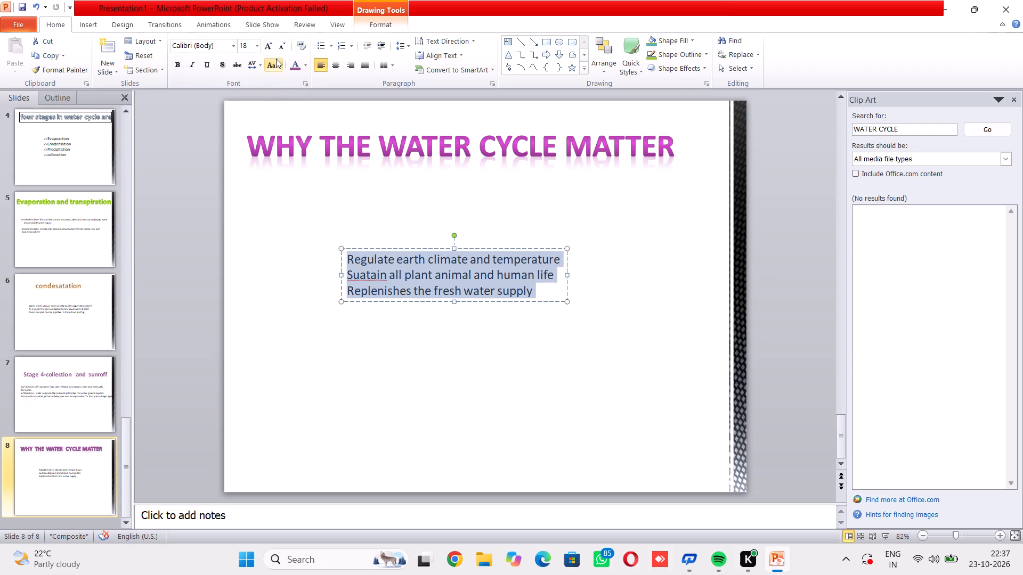
click(265, 39)
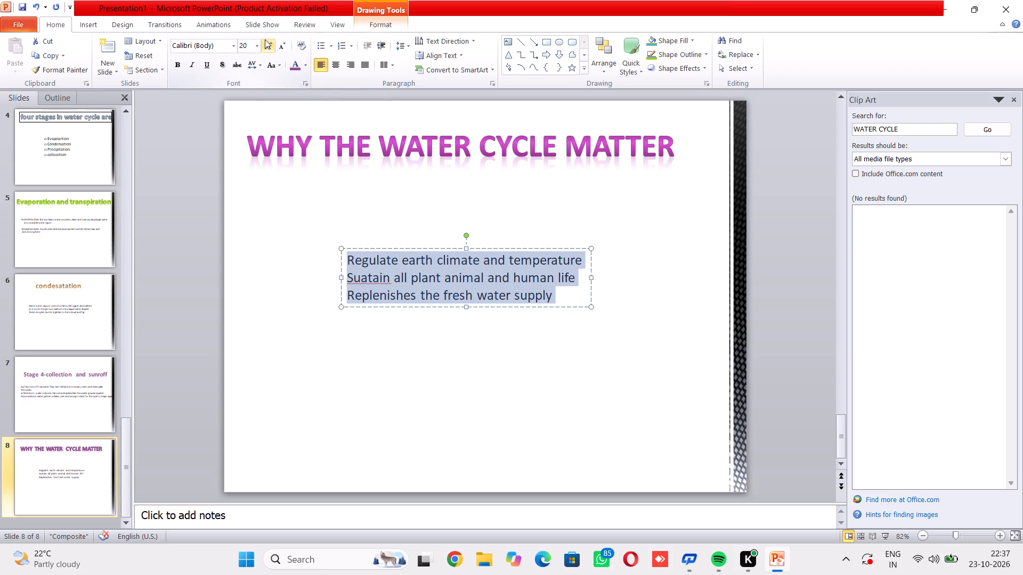
click(265, 39)
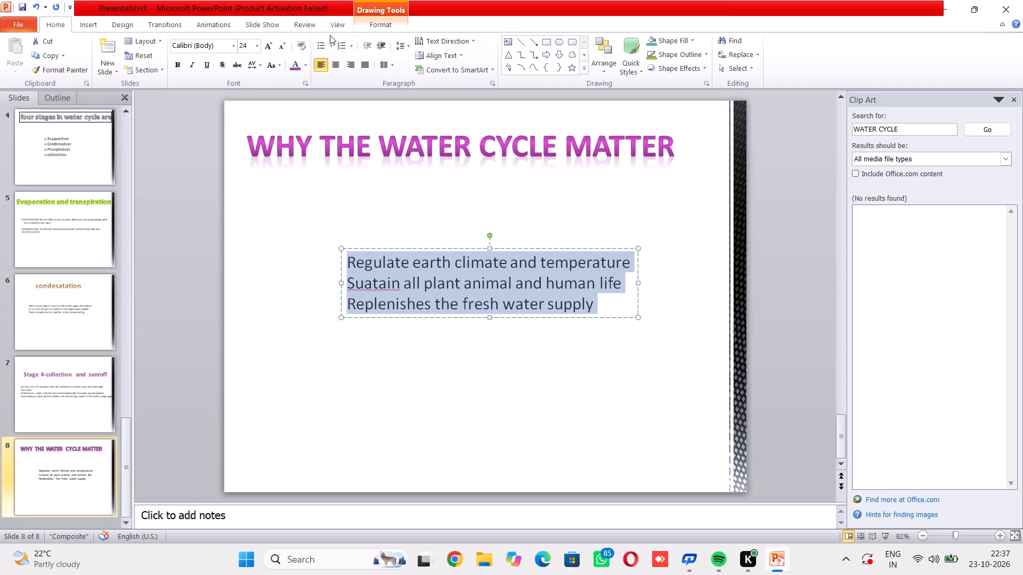
click(326, 48)
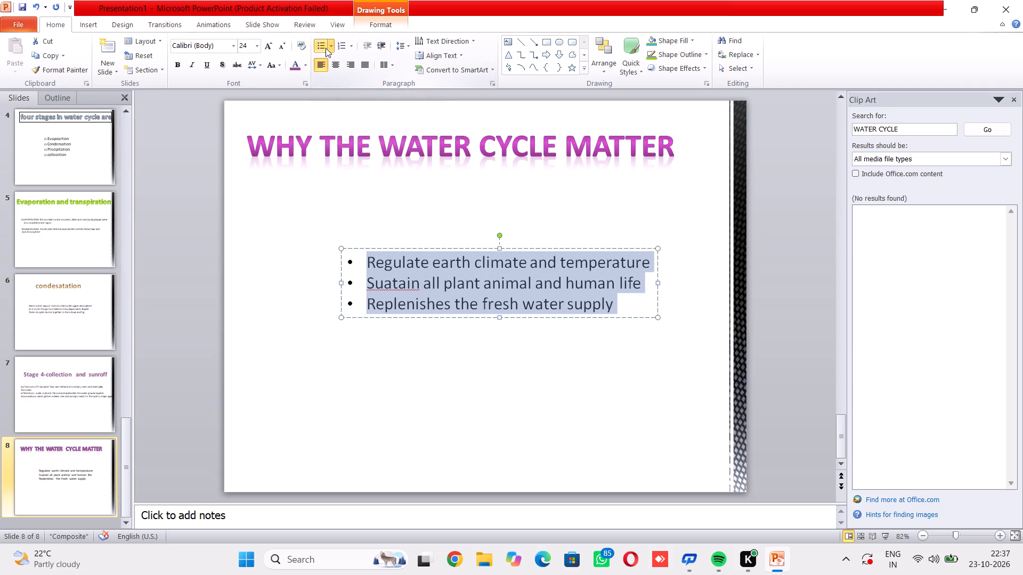
click(316, 177)
Move the slide 8 WordArt heading slightly down and to the right, closer to the bulleted text.
click(321, 166)
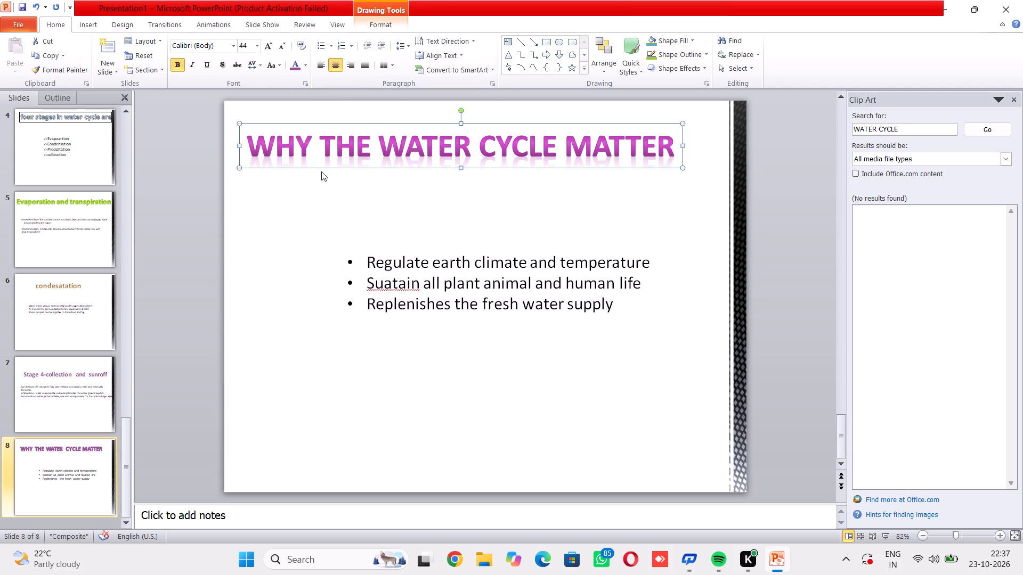
drag(319, 167, 337, 200)
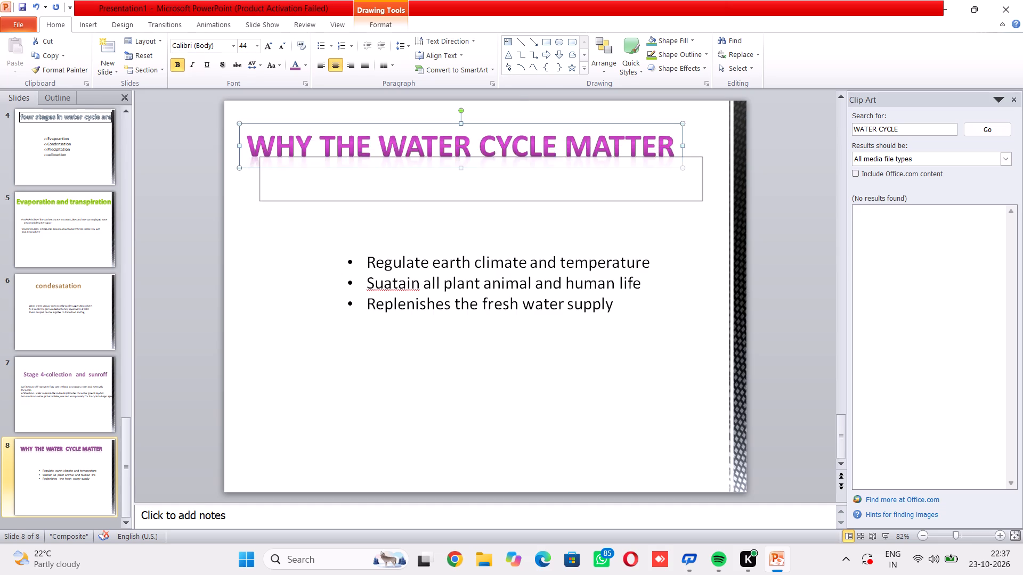
drag(337, 200, 337, 201)
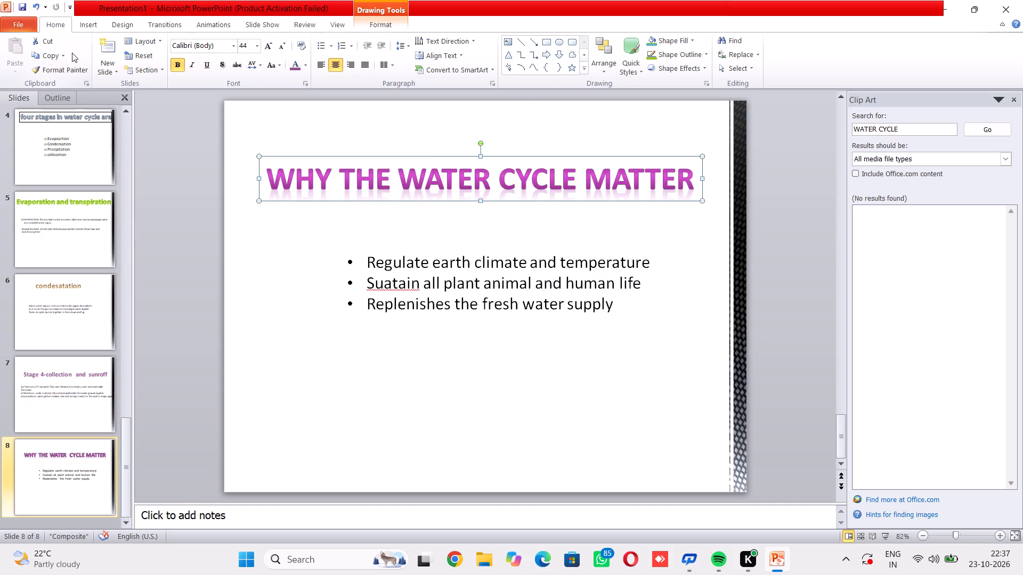
Save the presentation in the Downloads folder as "THE WATER CYCLE" in PowerPoint Presentation format.
key(ctrl+s)
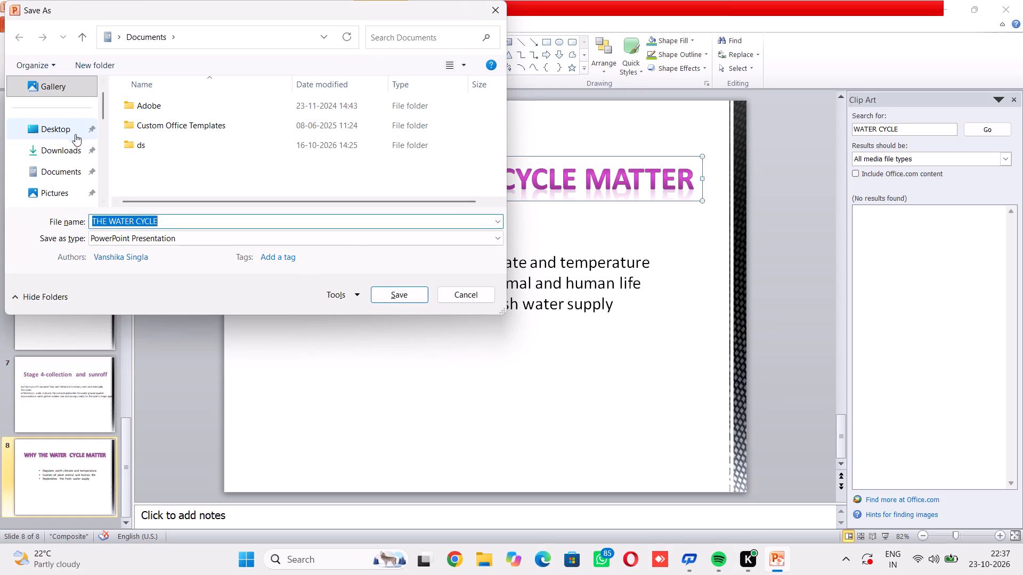
click(69, 153)
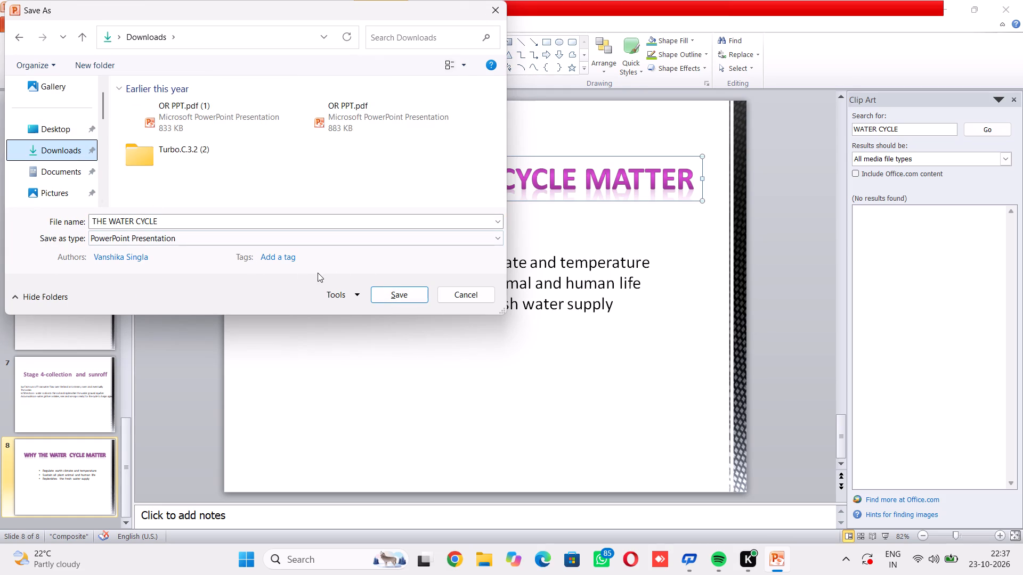
click(396, 300)
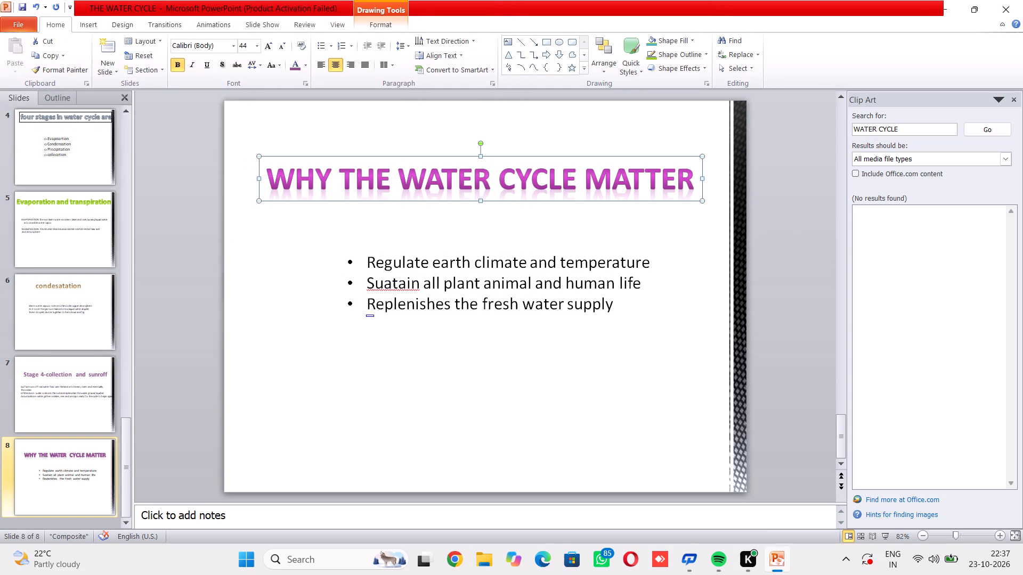